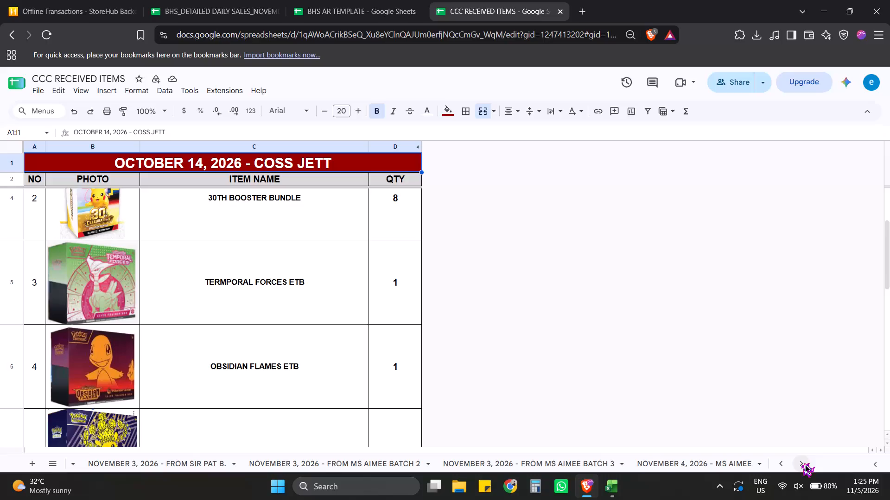
# Duplicate the sheet NOVEMBER 4, 2026 - MS AIMEE.
pyautogui.tripleClick(801, 463)
pyautogui.click(801, 463)
pyautogui.click(705, 460)
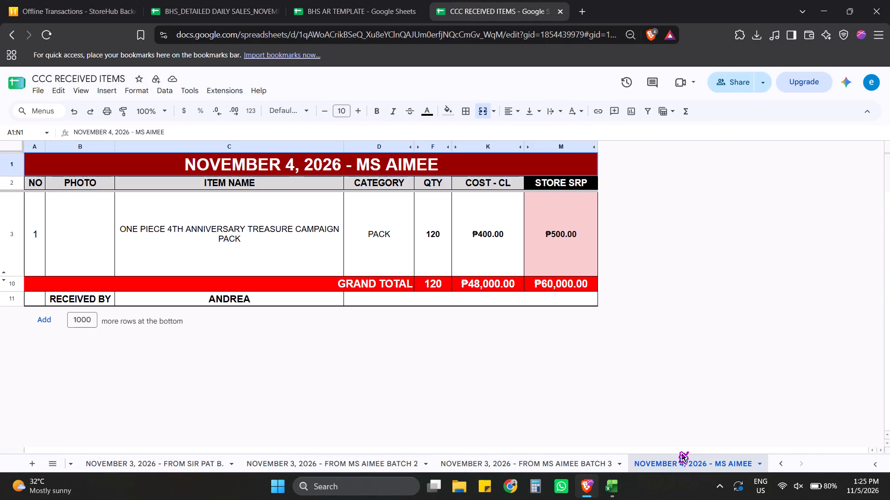
pyautogui.rightClick(687, 460)
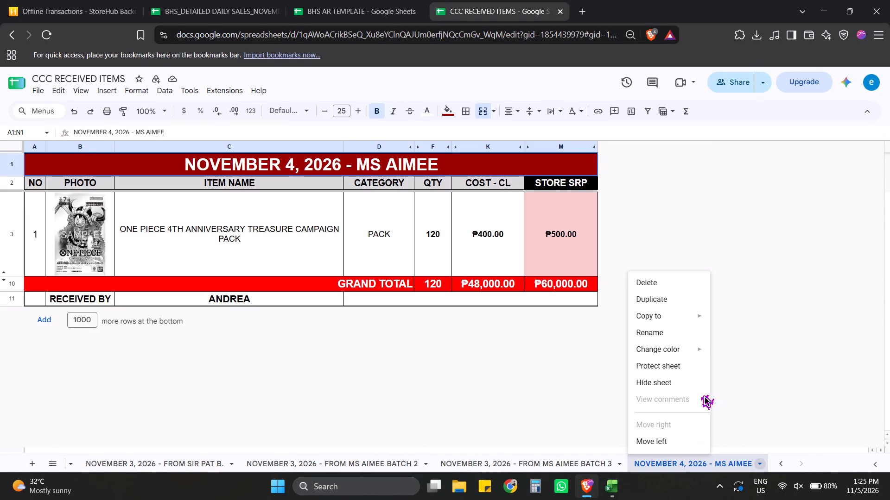
pyautogui.click(668, 295)
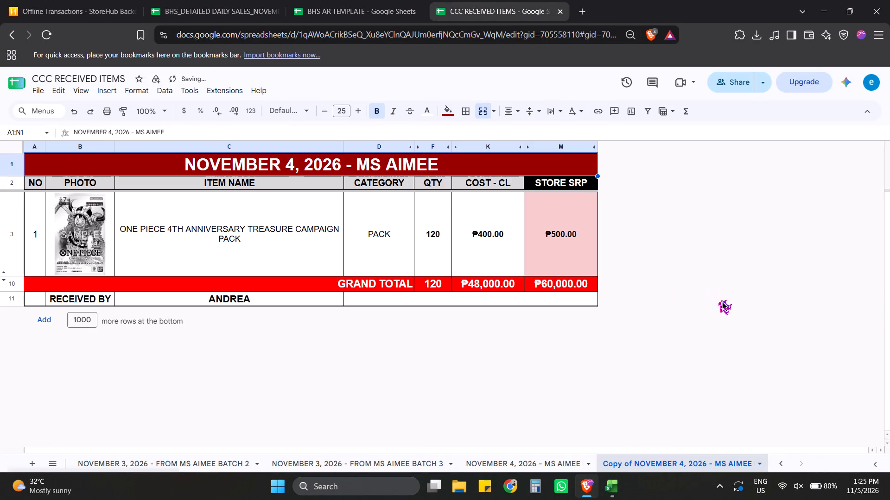
# Rename the duplicated sheet, replacing MS AIMEE at the end of its name with H.O.
pyautogui.click(681, 461)
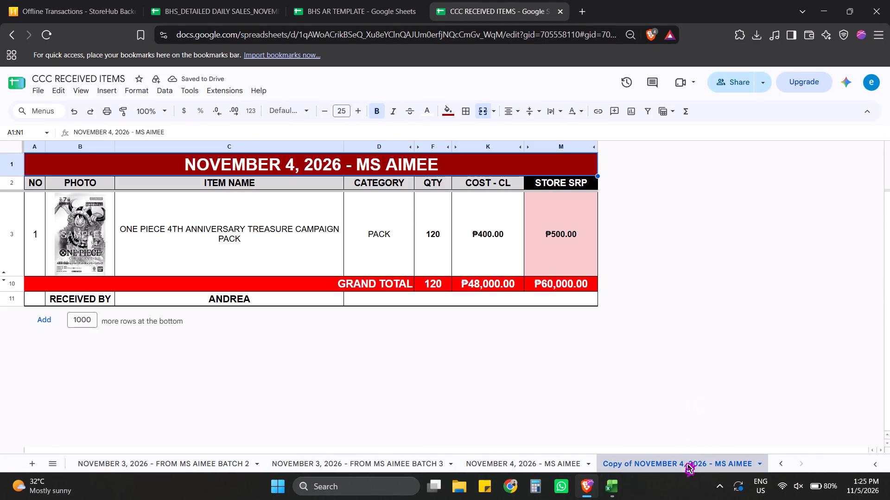
pyautogui.rightClick(683, 462)
pyautogui.click(629, 333)
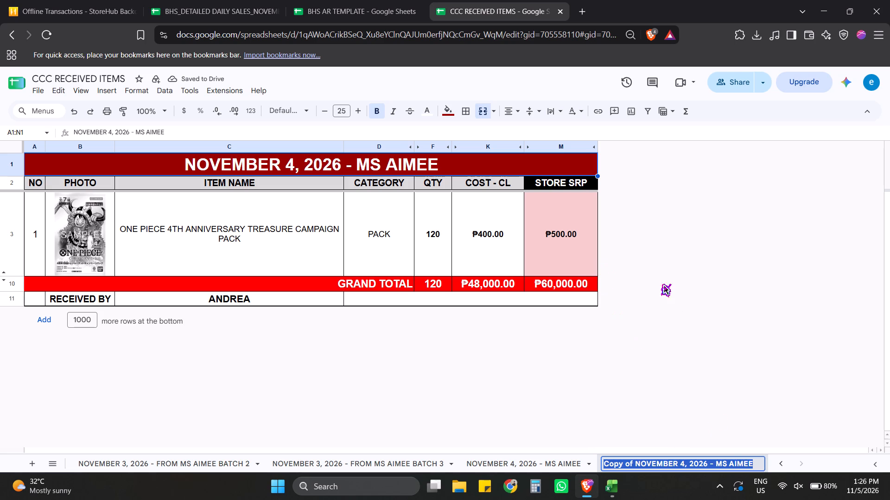
pyautogui.click(756, 462)
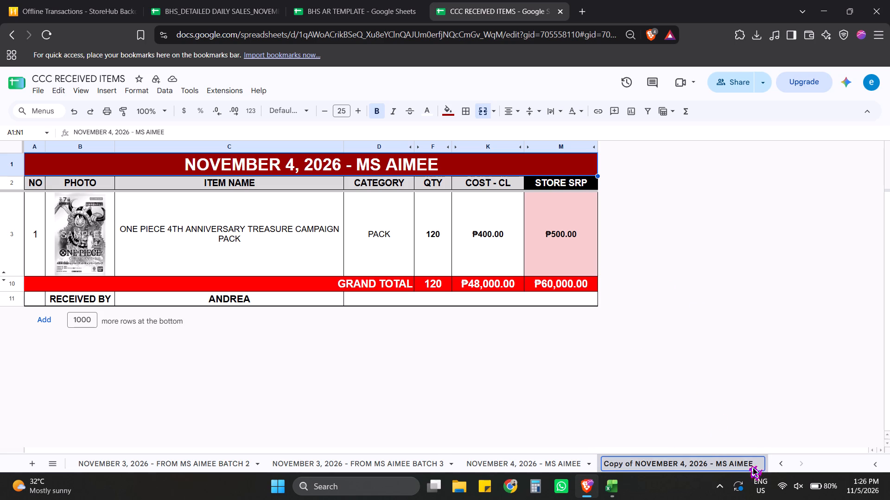
pyautogui.press('BackSpace')
pyautogui.press('BackSpace')
pyautogui.press('BackSpace')
pyautogui.press('BackSpace')
pyautogui.press('BackSpace')
pyautogui.press('BackSpace')
pyautogui.press('BackSpace')
pyautogui.press('h')
pyautogui.press('BackSpace')
pyautogui.press('BackSpace')
pyautogui.write('HO')
pyautogui.press('BackSpace')
pyautogui.write('.O')
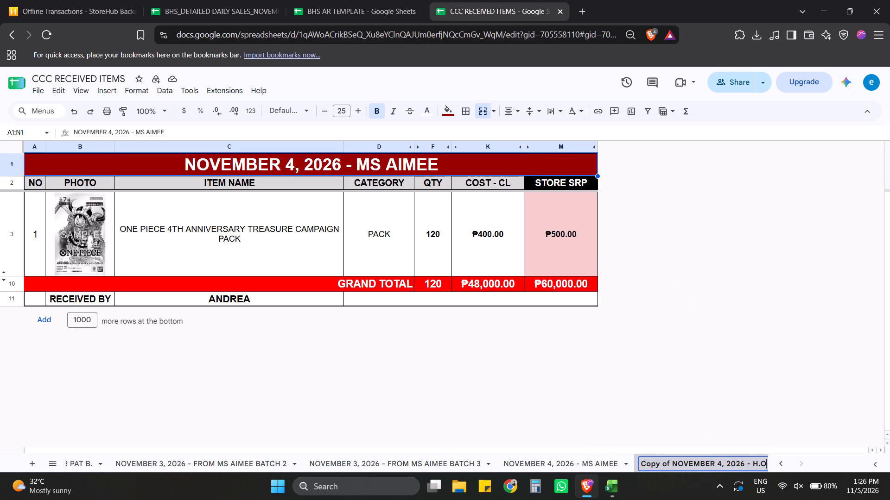
pyautogui.press('Return')
# Remove the "Copy of" prefix so the duplicated sheet is named NOVEMBER 4, 2026 - H.O.
pyautogui.click(709, 468)
pyautogui.rightClick(683, 466)
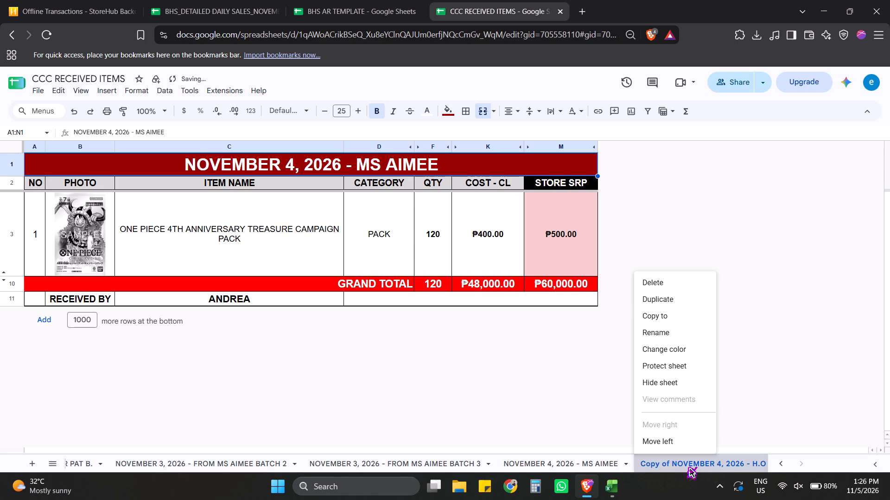
pyautogui.click(661, 332)
pyautogui.click(671, 460)
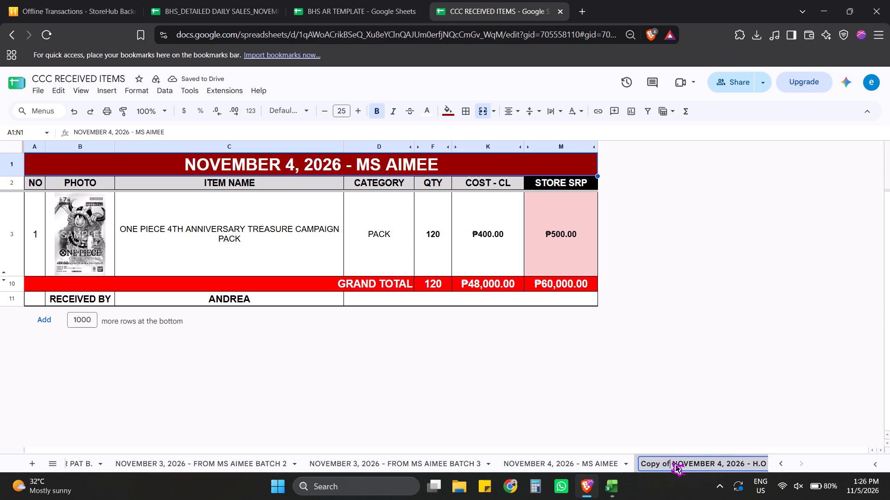
pyautogui.click(672, 462)
pyautogui.press('BackSpace')
pyautogui.press('BackSpace')
pyautogui.press('BackSpace')
pyautogui.press('BackSpace')
pyautogui.press('BackSpace')
pyautogui.press('BackSpace')
pyautogui.press('BackSpace')
pyautogui.press('BackSpace')
pyautogui.press('BackSpace')
pyautogui.press('BackSpace')
pyautogui.press('BackSpace')
pyautogui.press('BackSpace')
pyautogui.press('BackSpace')
pyautogui.press('BackSpace')
pyautogui.press('BackSpace')
pyautogui.press('BackSpace')
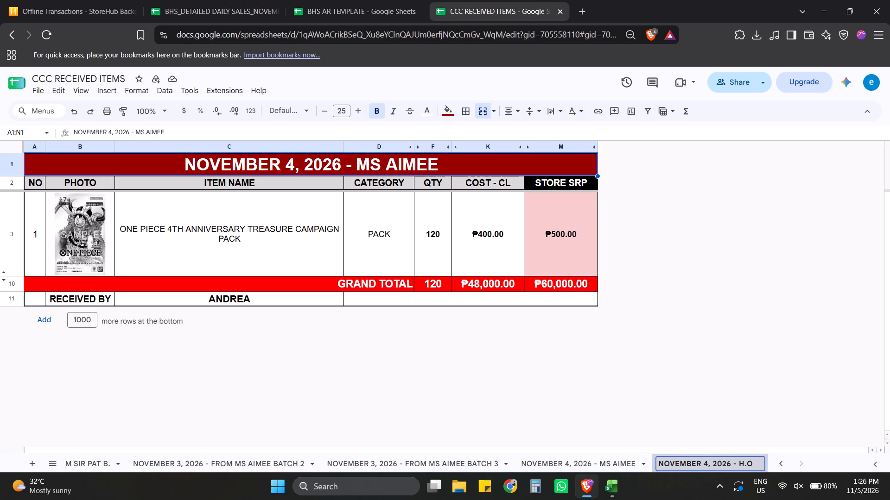
pyautogui.press('Return')
# Unhide the hidden item rows between row 3 and the grand total row.
pyautogui.click(460, 379)
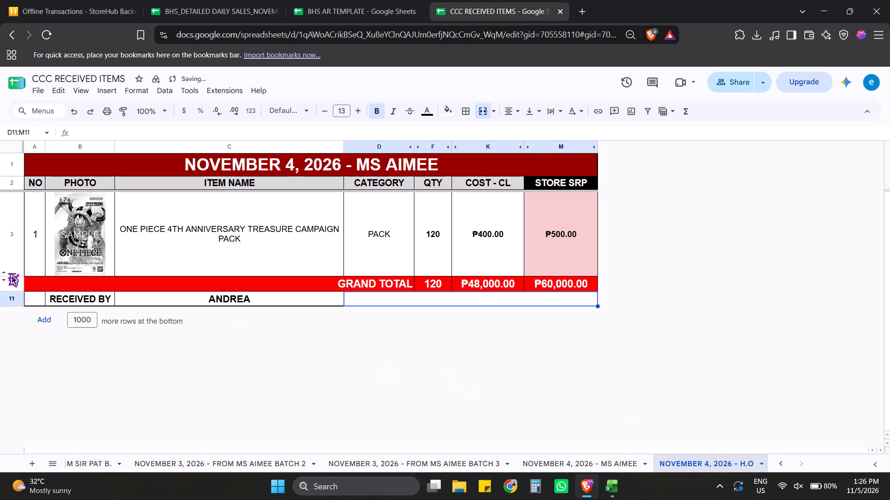
pyautogui.click(4, 272)
pyautogui.click(290, 372)
pyautogui.click(72, 219)
pyautogui.click(210, 320)
pyautogui.moveTo(86, 228); pyautogui.dragTo(507, 267)
pyautogui.click(459, 341)
# Unhide the branch columns 7F, BHS, TGL and MAKATI between QTY and COST - CL.
pyautogui.click(495, 149)
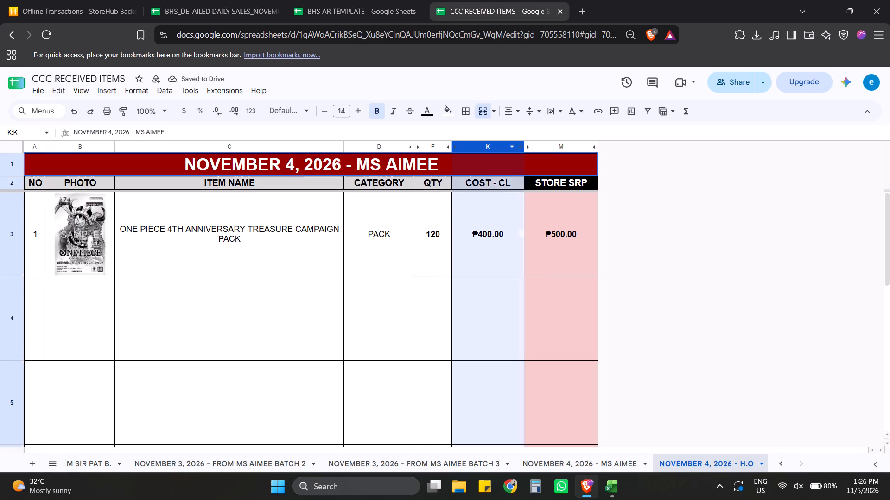
pyautogui.click(486, 314)
pyautogui.moveTo(486, 147); pyautogui.dragTo(557, 145)
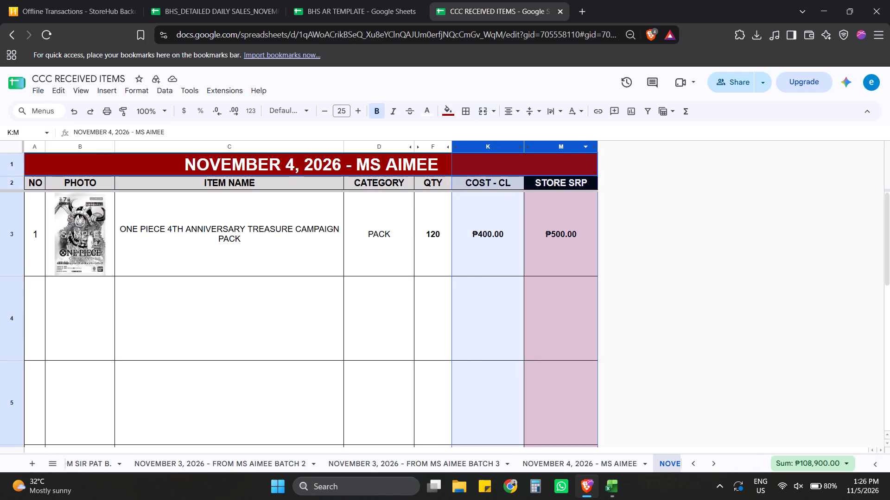
pyautogui.click(459, 196)
pyautogui.click(457, 149)
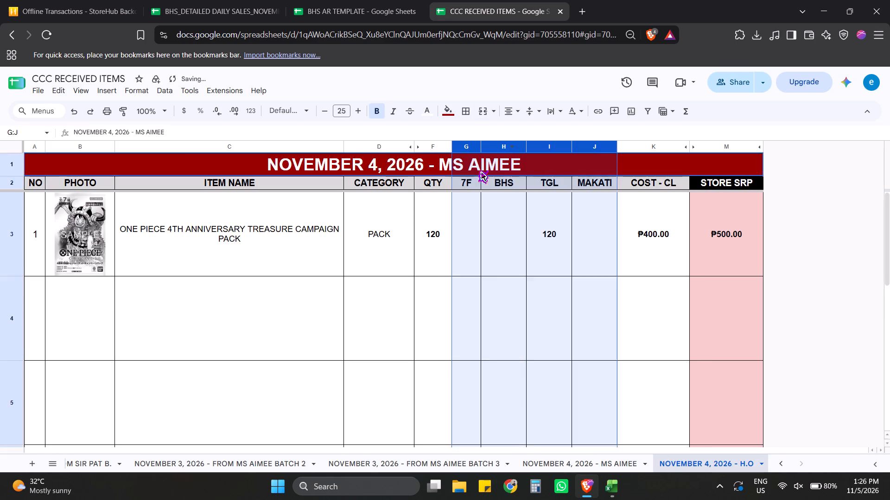
# Clear the TGL quantity of item 1.
pyautogui.click(539, 274)
pyautogui.click(558, 244)
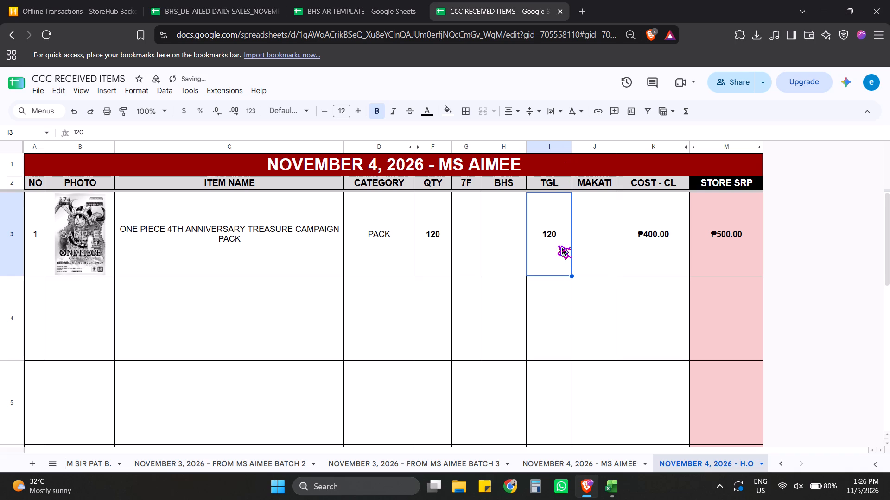
pyautogui.press('BackSpace')
# Hide all columns after QTY, namely 7F, BHS, TGL, MAKATI, COST - CL and STORE SRP.
pyautogui.moveTo(591, 147); pyautogui.dragTo(713, 146)
pyautogui.rightClick(713, 146)
pyautogui.click(764, 265)
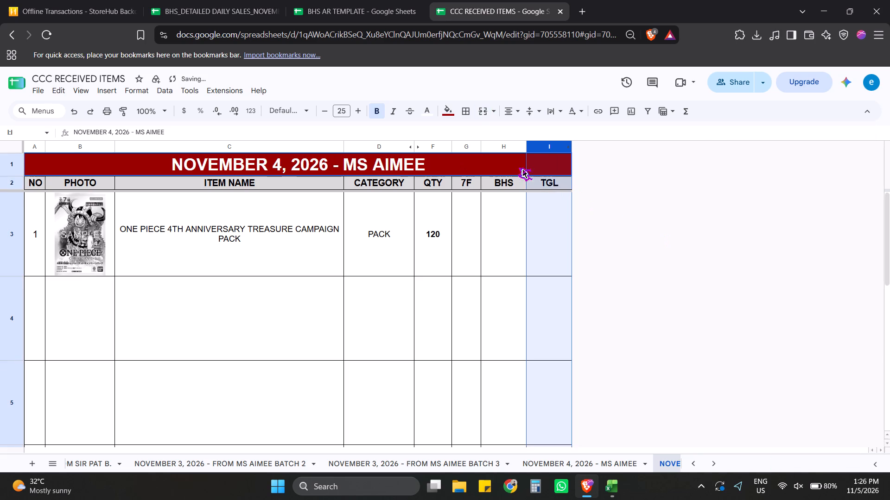
pyautogui.moveTo(469, 150); pyautogui.dragTo(503, 153)
pyautogui.rightClick(503, 153)
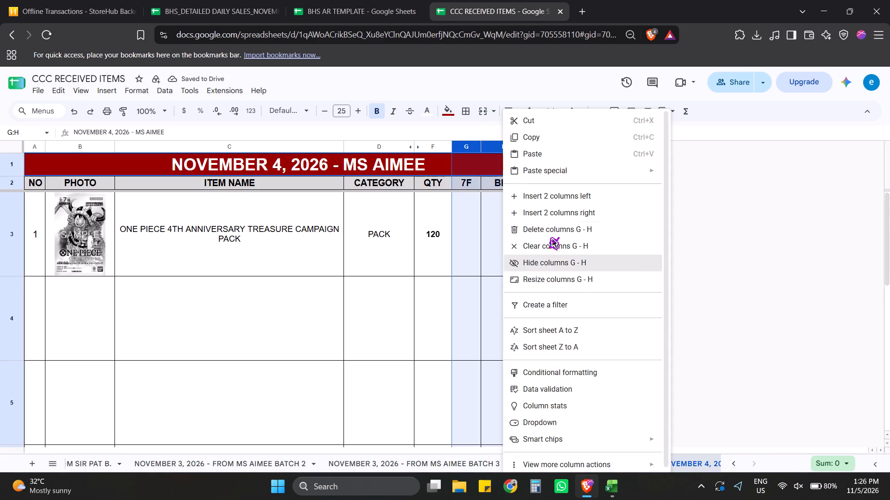
pyautogui.click(556, 264)
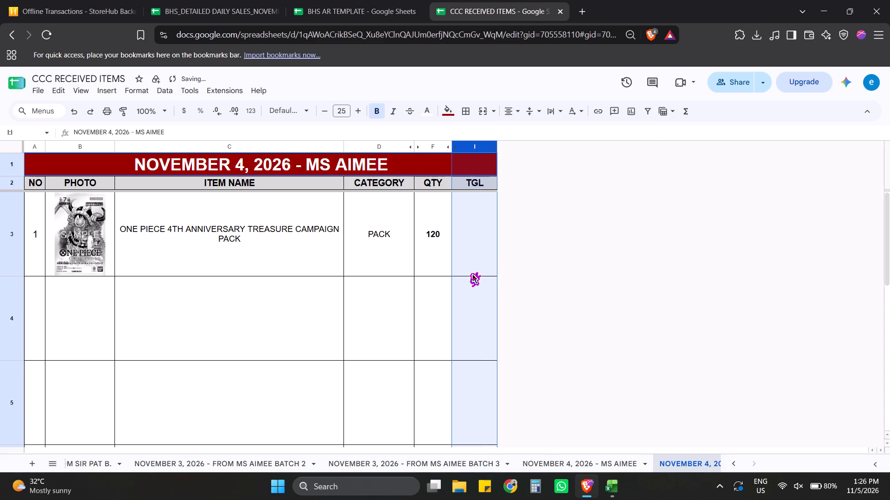
pyautogui.click(468, 272)
pyautogui.click(474, 144)
pyautogui.rightClick(472, 147)
pyautogui.click(535, 268)
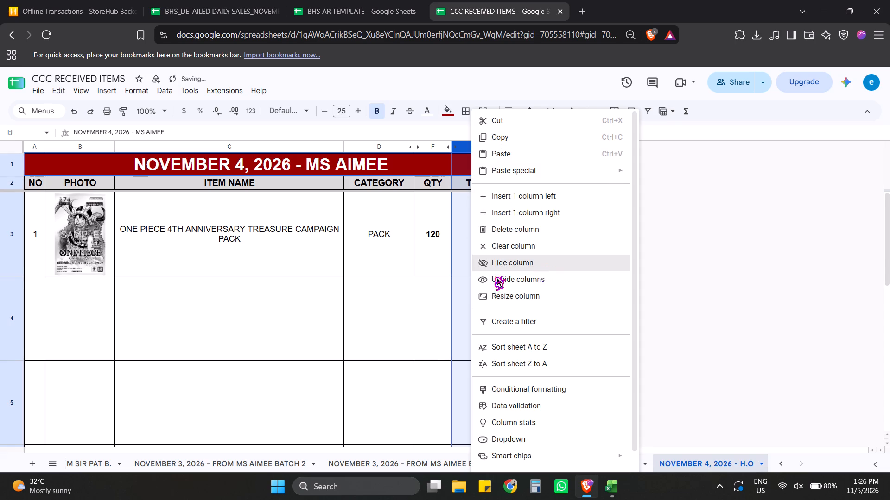
# Clear item 1's photo, item name, category and quantity, keeping its row number.
pyautogui.click(419, 287)
pyautogui.moveTo(91, 230); pyautogui.dragTo(426, 245)
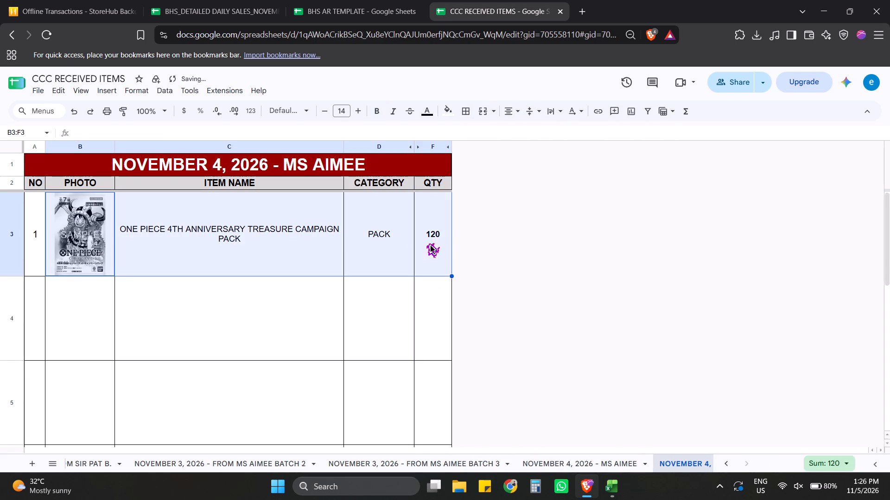
pyautogui.press('Delete')
pyautogui.click(308, 330)
pyautogui.click(108, 224)
# Number the second item row, row 4, as 2 in the NO column.
pyautogui.click(31, 300)
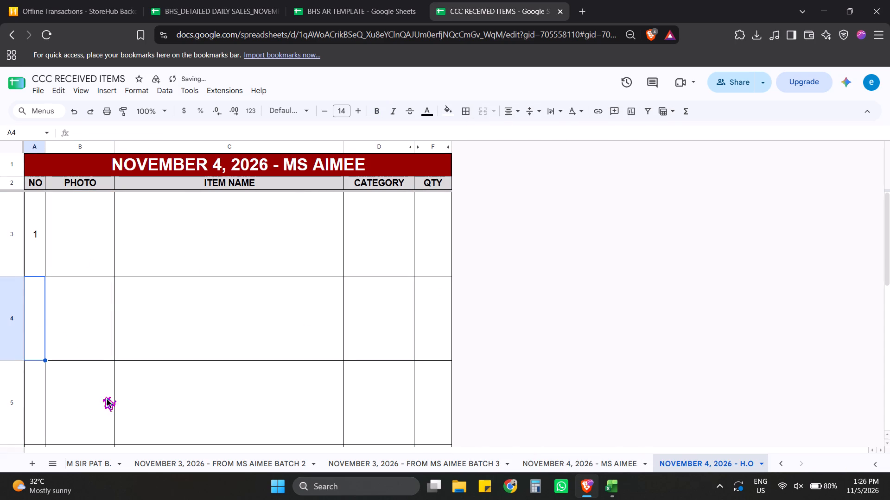
pyautogui.press('2')
pyautogui.click(108, 394)
pyautogui.click(111, 294)
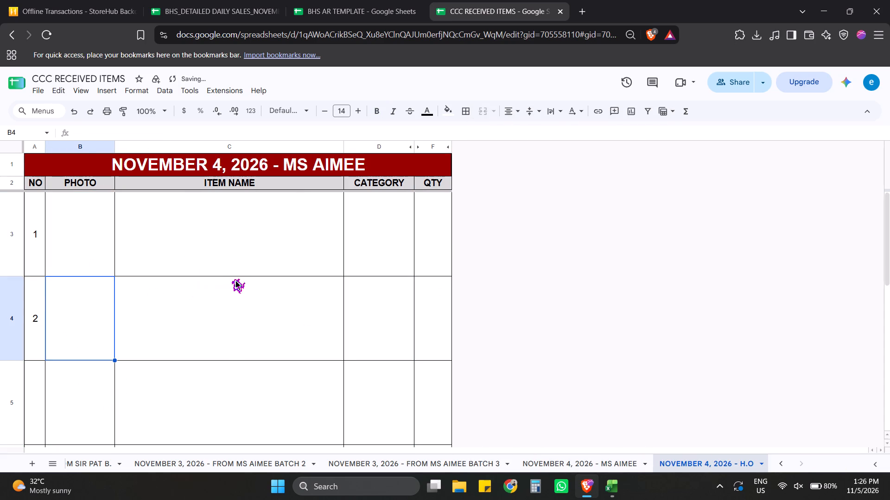
# Fill in item 1 as FIRST PARTNER SERIES 3, category POKEMON, quantity 5.
pyautogui.click(92, 232)
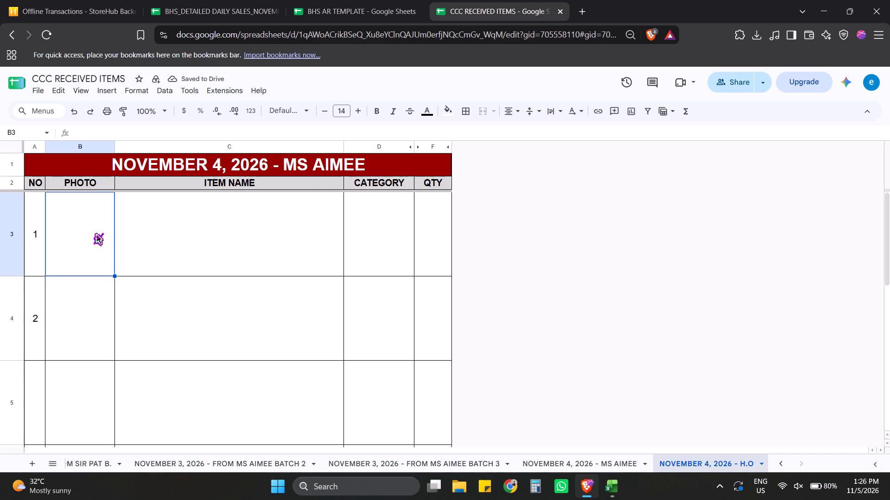
pyautogui.click(193, 232)
pyautogui.write('FIRST PARNET')
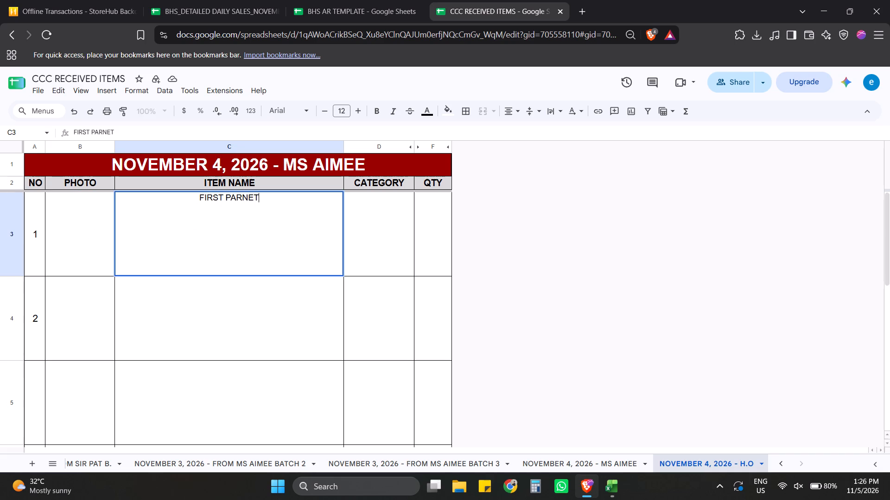
pyautogui.press('BackSpace')
pyautogui.press('BackSpace')
pyautogui.press('BackSpace')
pyautogui.write('TNER')
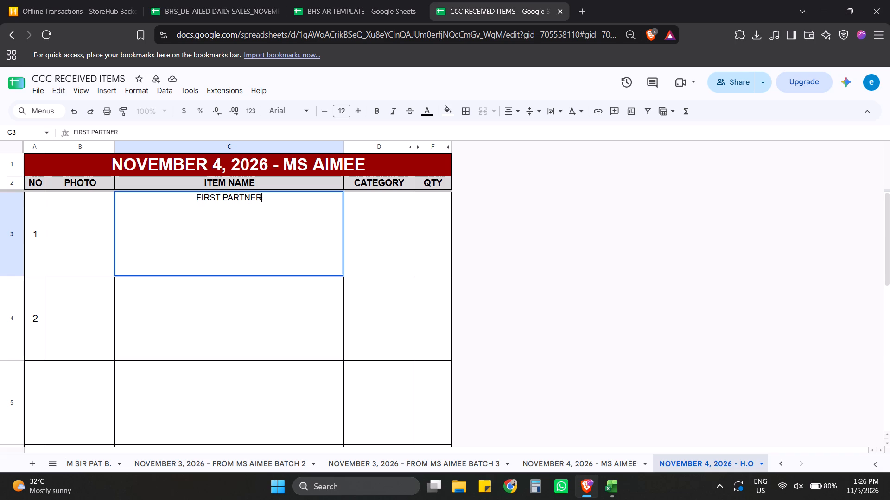
pyautogui.press('space')
pyautogui.write('SERIES 3')
pyautogui.press('Tab')
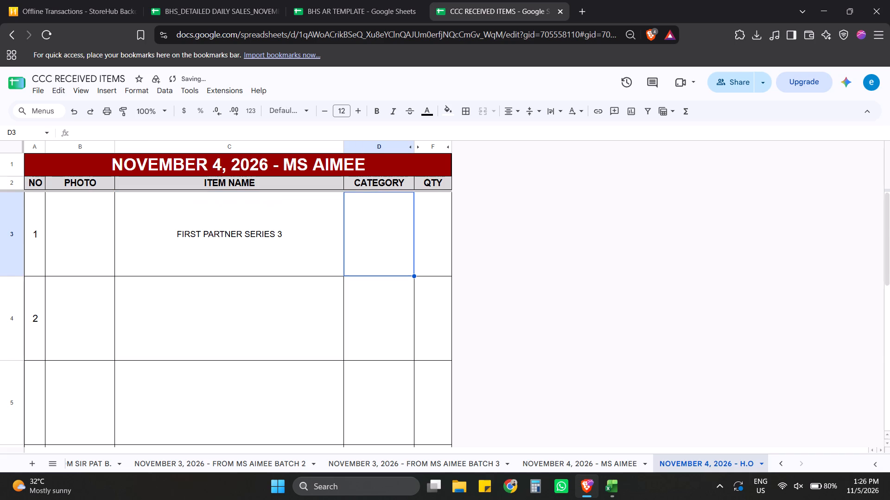
pyautogui.write('OTHE')
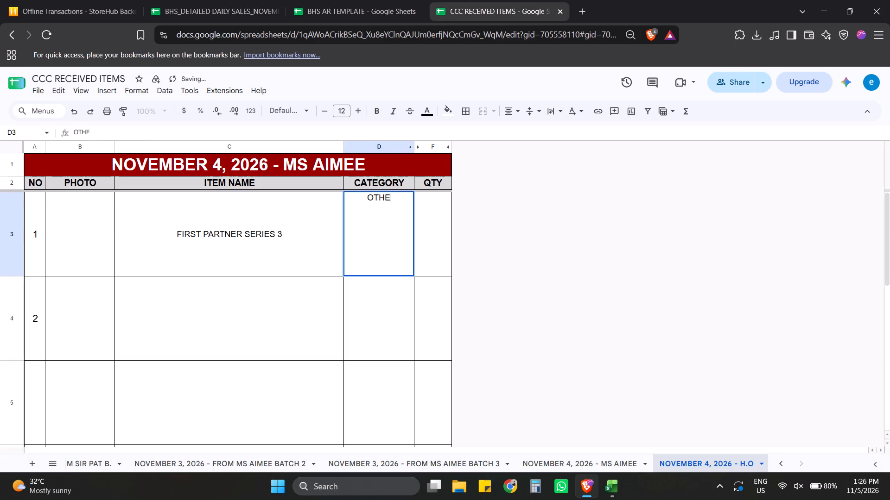
pyautogui.press('BackSpace')
pyautogui.press('BackSpace')
pyautogui.press('BackSpace')
pyautogui.press('BackSpace')
pyautogui.write('POKEMON')
pyautogui.press('Tab')
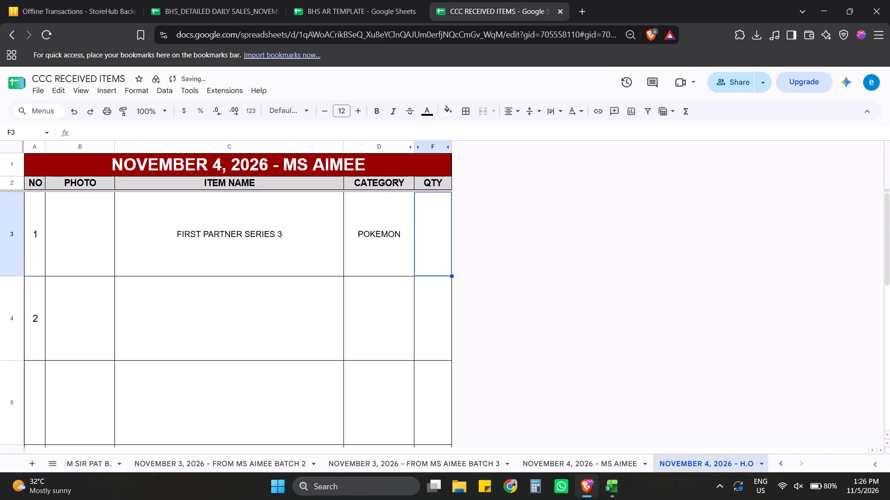
pyautogui.press('5')
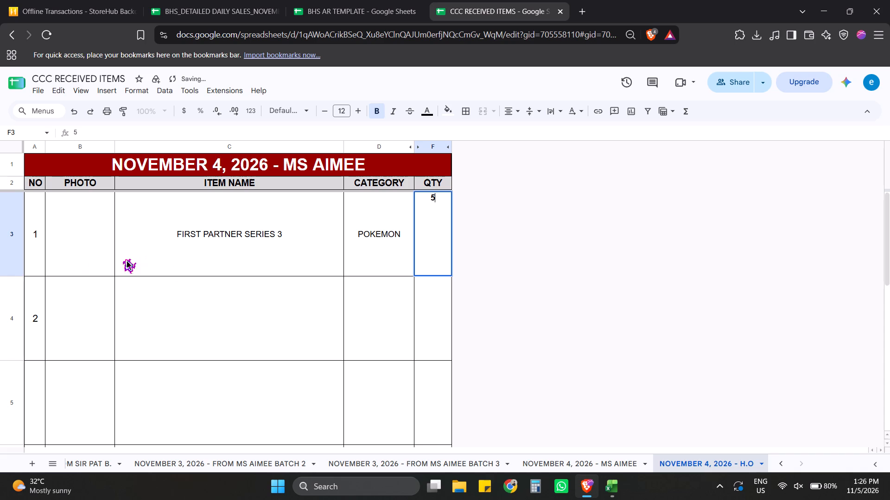
# Fill in item 2 as 30TH CELEBRATION MINI TIN CAN, category POKEMON, quantity 20.
pyautogui.click(244, 318)
pyautogui.write('30')
pyautogui.write('TH')
pyautogui.press('space')
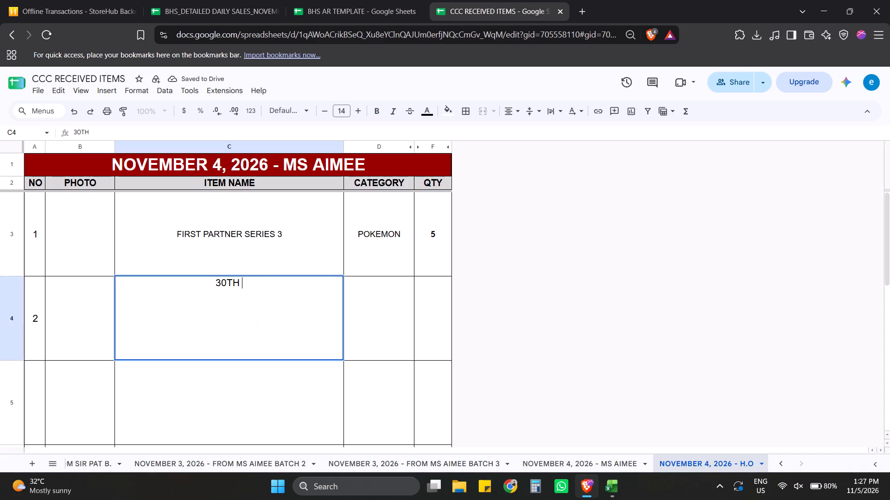
pyautogui.write('CELEBRATION MINI TIN CAN')
pyautogui.press('Tab')
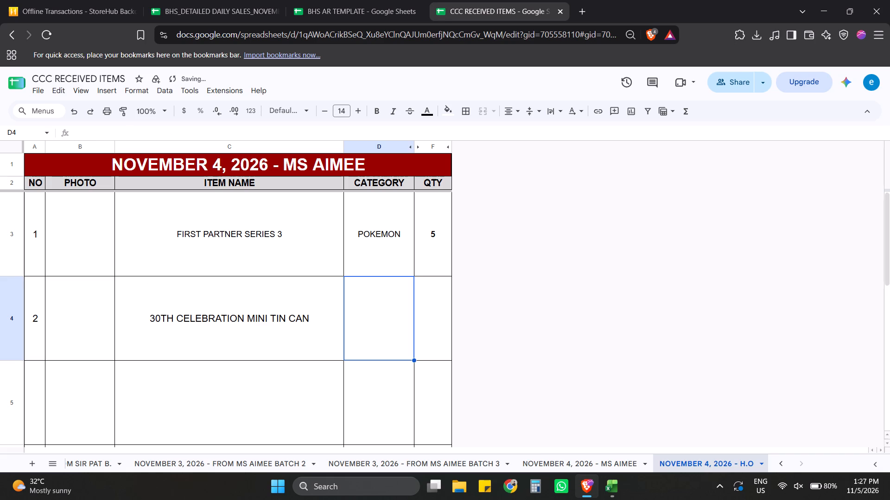
pyautogui.write('POK')
pyautogui.press('Tab')
pyautogui.write('20')
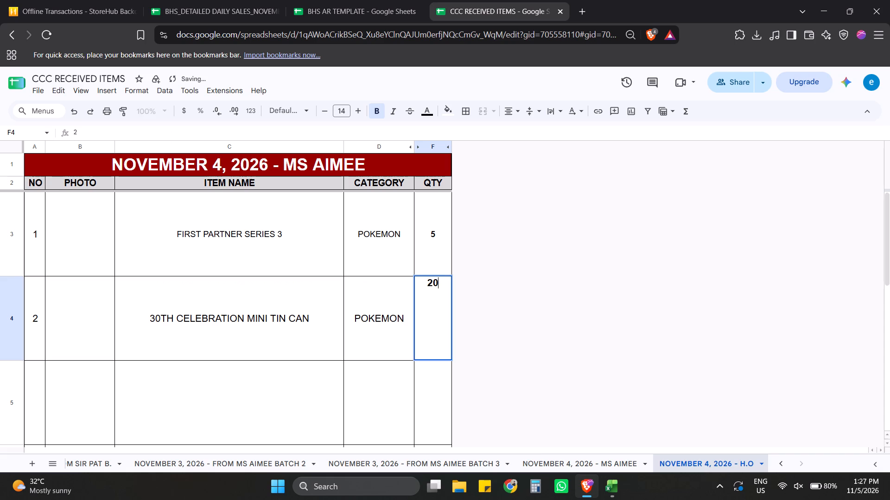
pyautogui.press('Return')
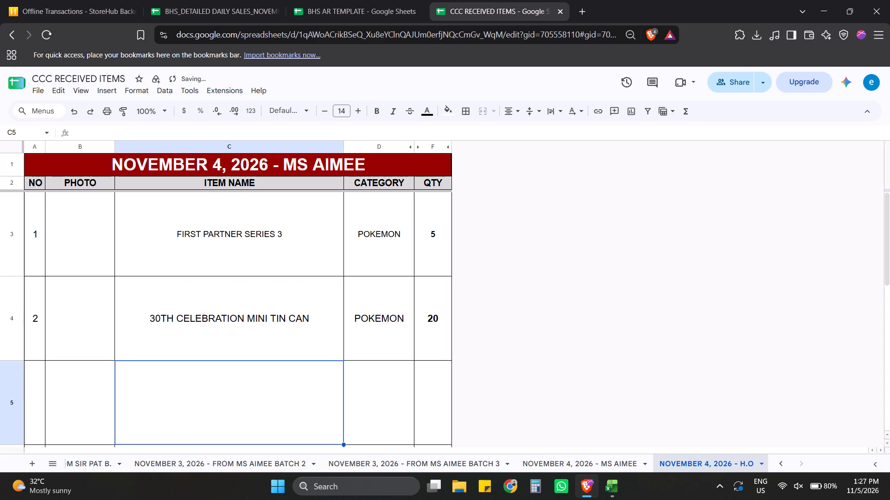
# Fill in row 5 as item name FIRST PARTNER DELUXE PIN COLLECTION, category POKEMON, quantity 5.
pyautogui.scroll(-3, 286, 275)
pyautogui.click(234, 327)
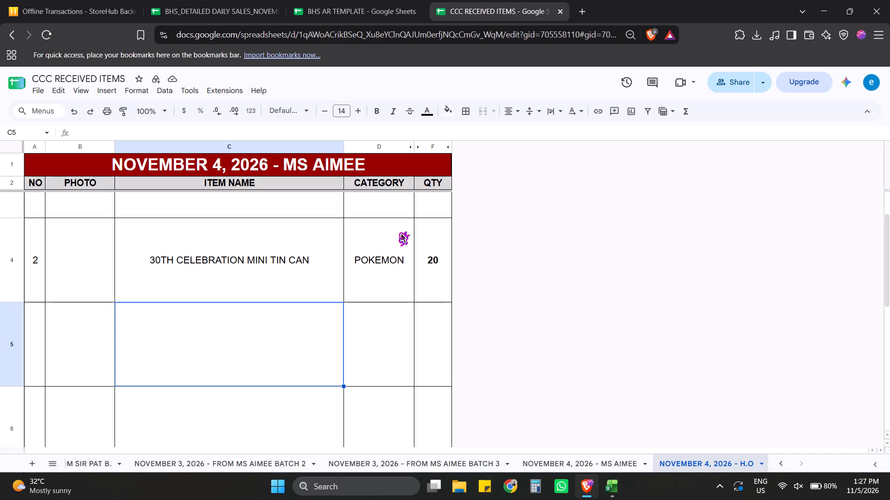
pyautogui.write('FIS')
pyautogui.press('BackSpace')
pyautogui.press('BackSpace')
pyautogui.write('IRS')
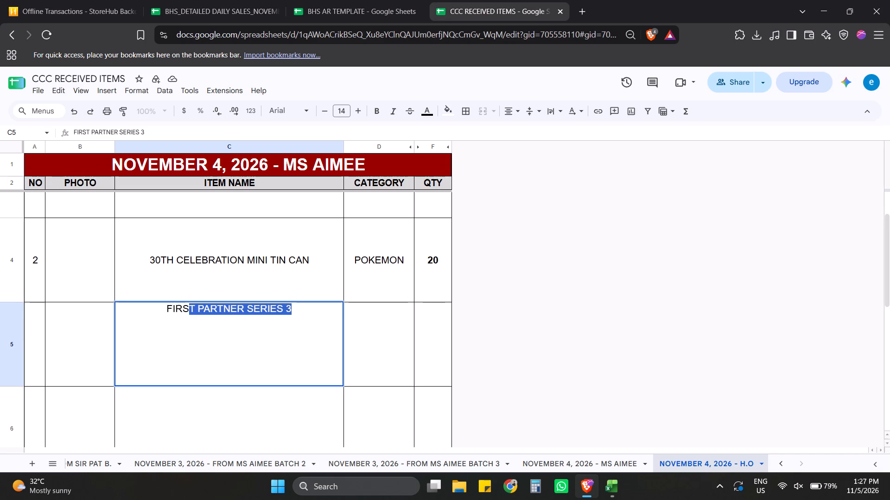
pyautogui.write('T PARNE')
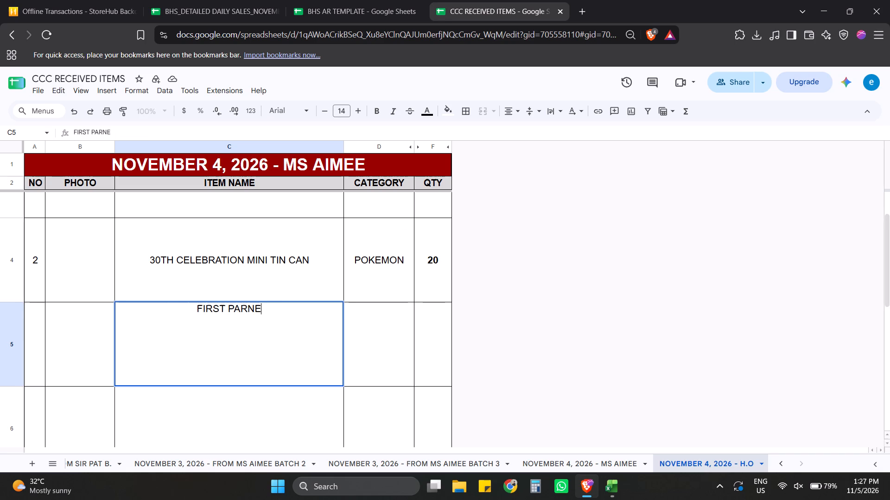
pyautogui.press('BackSpace')
pyautogui.press('BackSpace')
pyautogui.write('TNER')
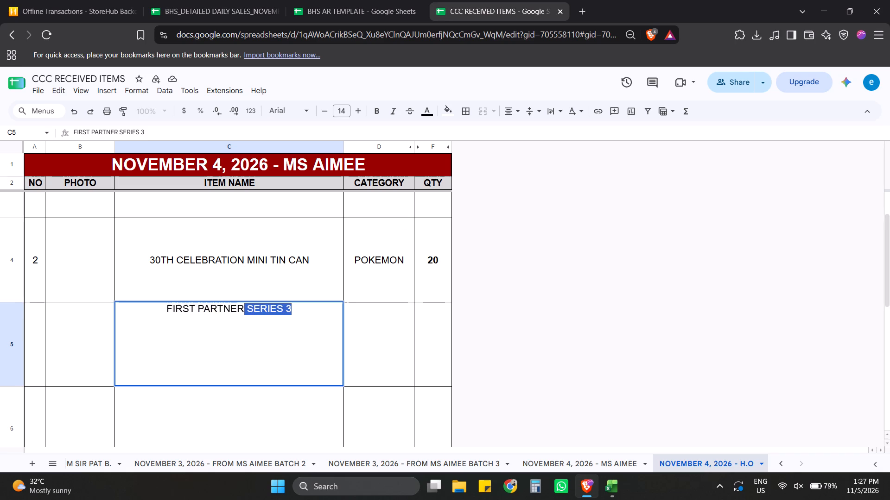
pyautogui.press('space')
pyautogui.write('DELUZ')
pyautogui.press('BackSpace')
pyautogui.write('XE')
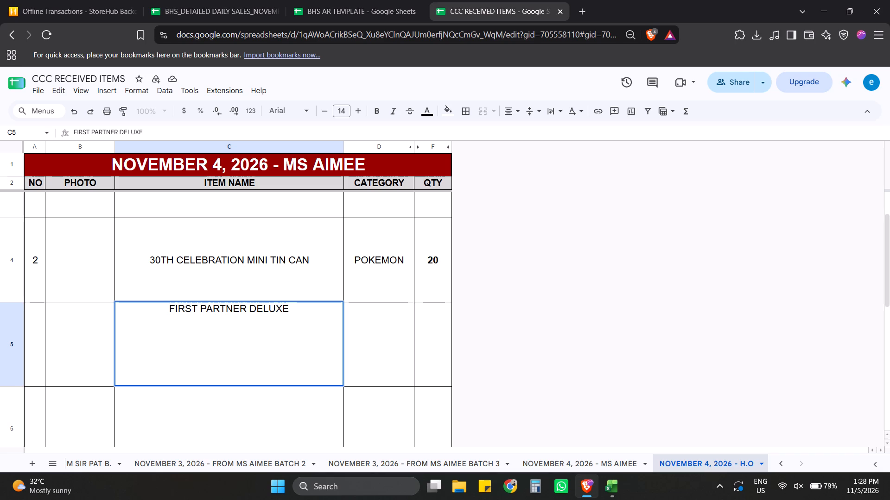
pyautogui.press('space')
pyautogui.write('PIN COLLECTION')
pyautogui.press('Tab')
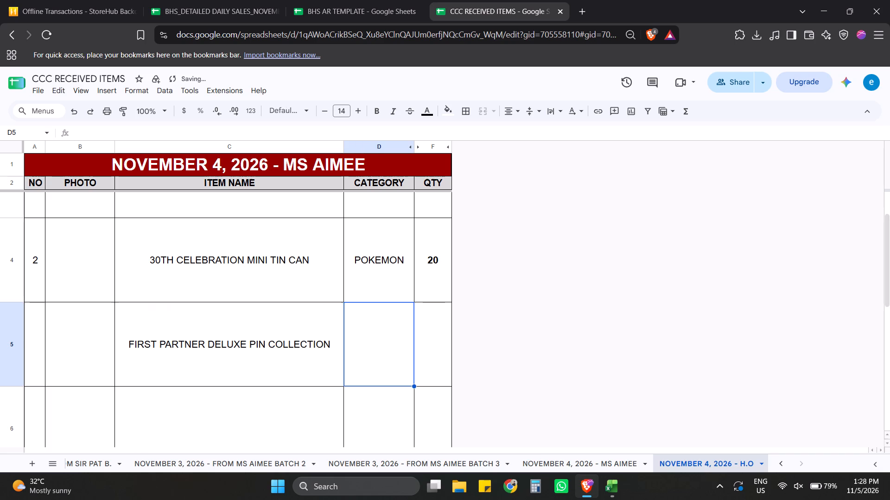
pyautogui.write('PO')
pyautogui.press('Tab')
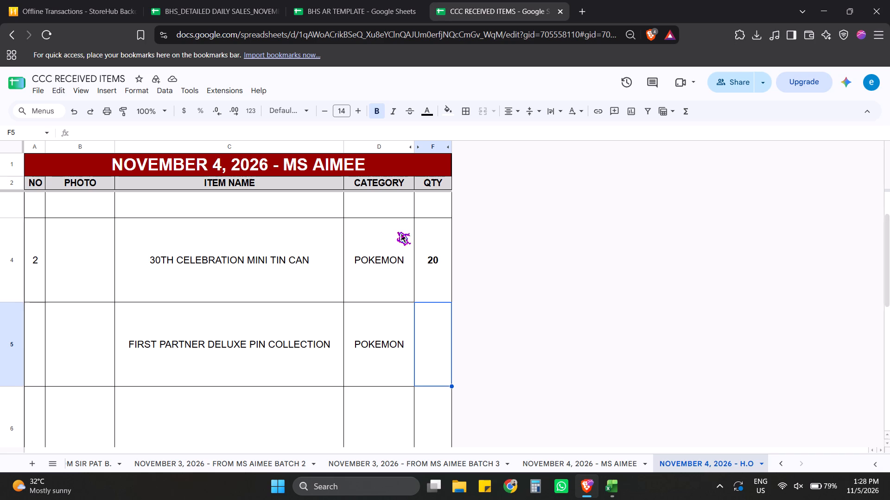
pyautogui.press('5')
pyautogui.press('Return')
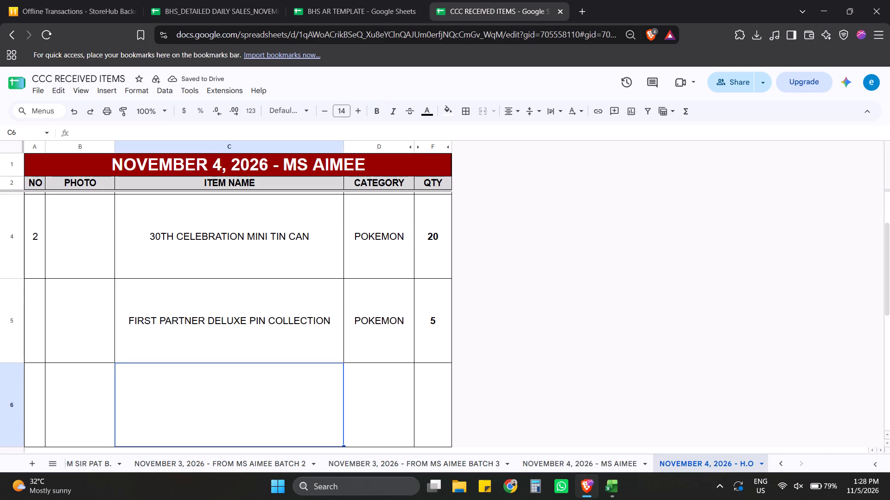
pyautogui.press('Left')
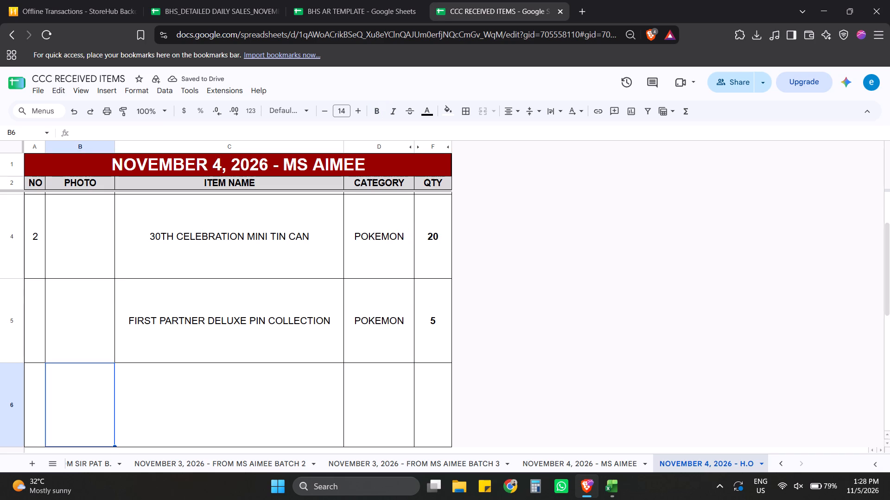
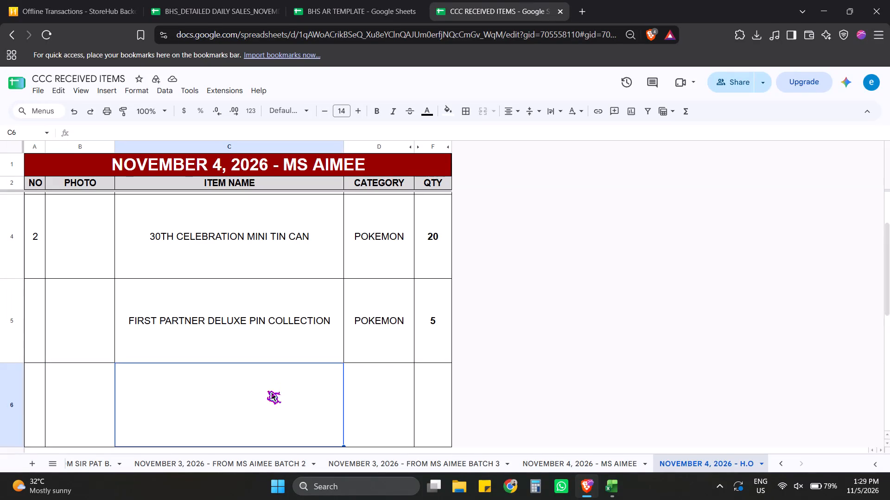
# Fill in row 6 as item name 30TH CELEBRATION BOOSTER BOX, category POKEMON, quantity 14.
pyautogui.write('30TH CELEBRATO')
pyautogui.press('BackSpace')
pyautogui.press('u')
pyautogui.press('BackSpace')
pyautogui.write('ION')
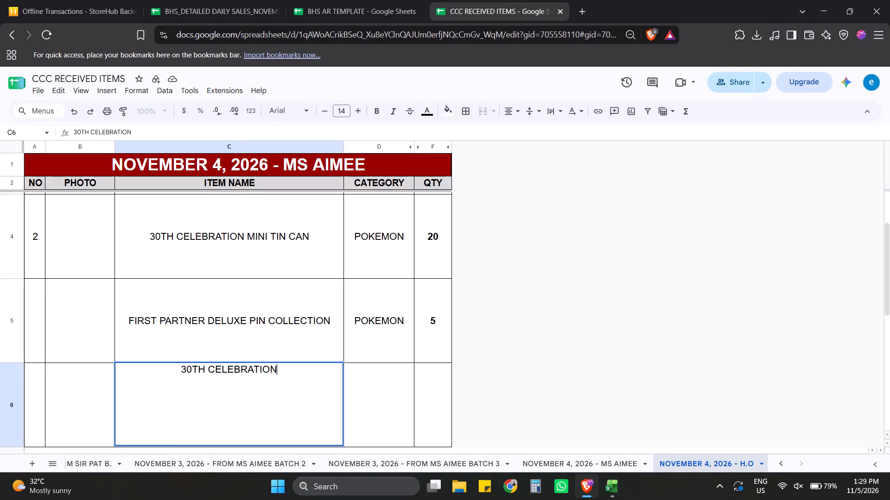
pyautogui.press('space')
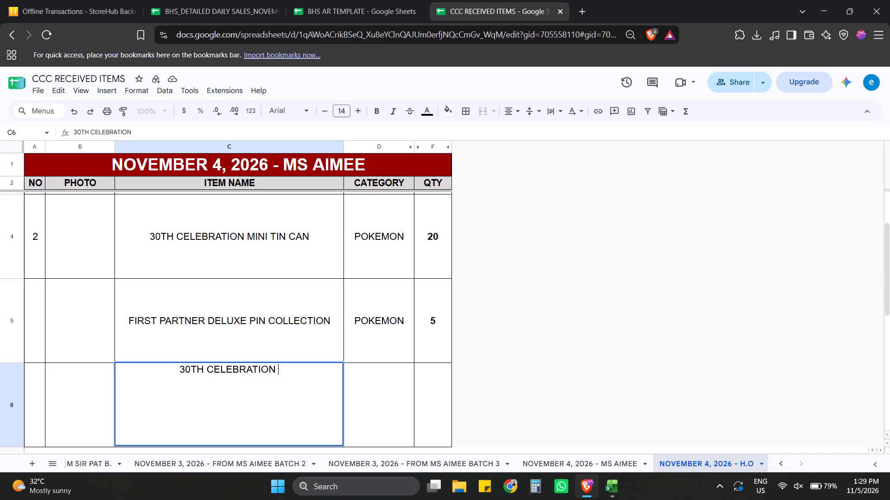
pyautogui.write('BOOSTER BOX')
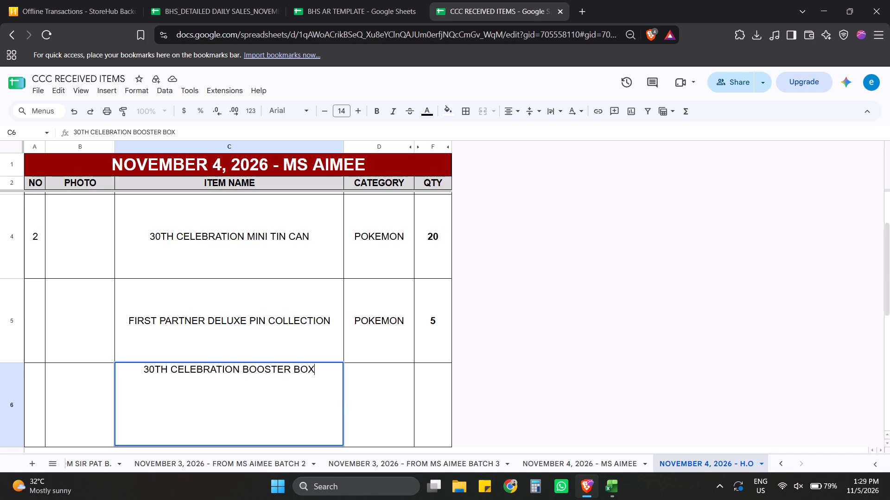
pyautogui.press('Tab')
pyautogui.write('POKE')
pyautogui.press('Tab')
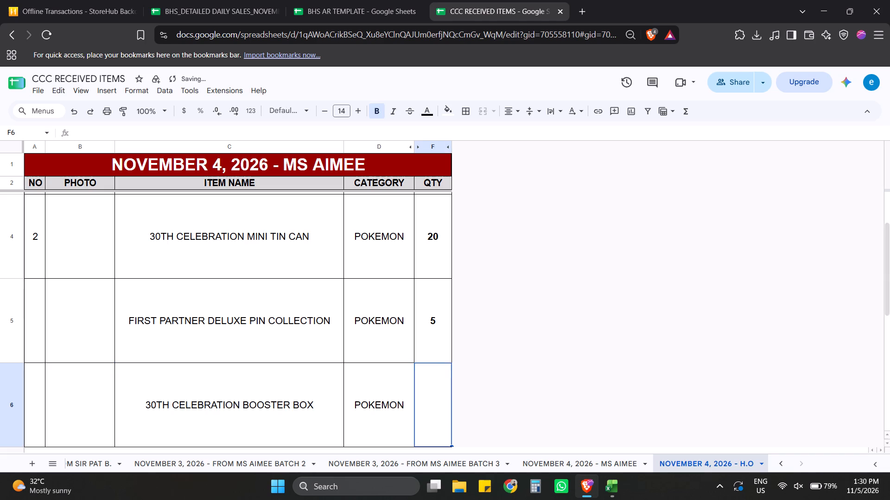
pyautogui.write('14')
pyautogui.press('Return')
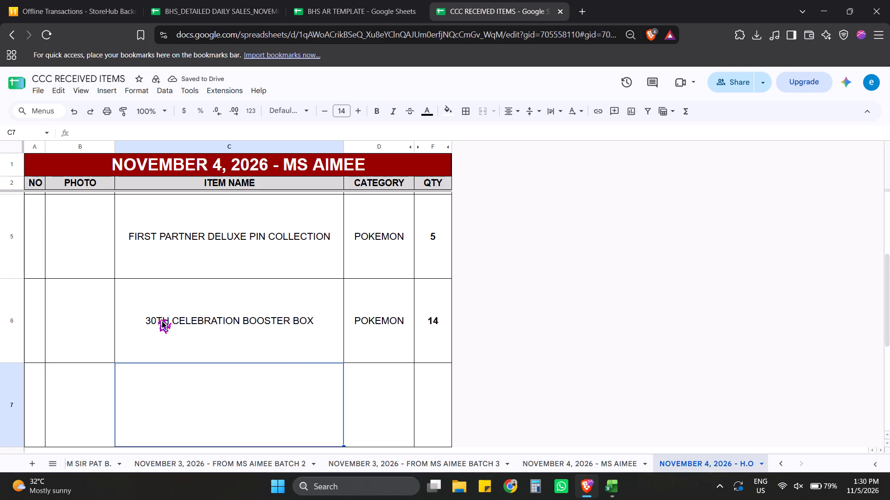
# Append JPN to the end of the item name in row 6.
pyautogui.doubleClick(140, 319)
pyautogui.press('space')
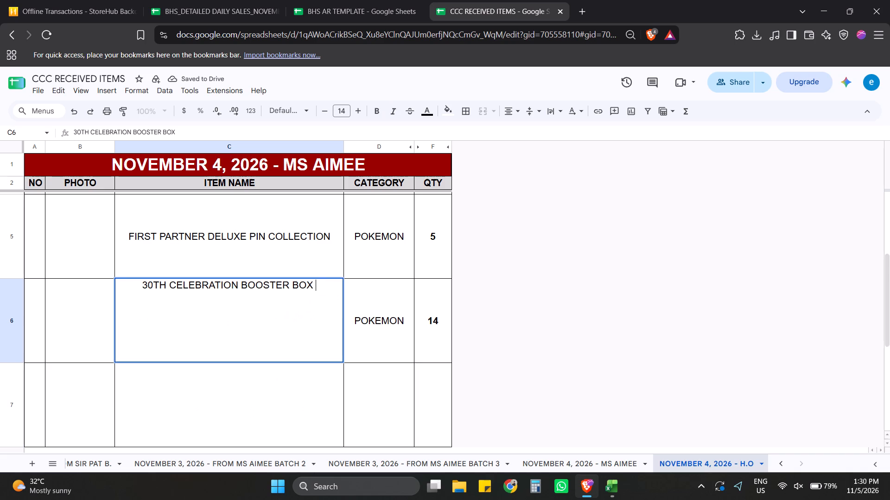
pyautogui.press('j')
pyautogui.write('PN')
pyautogui.press('Return')
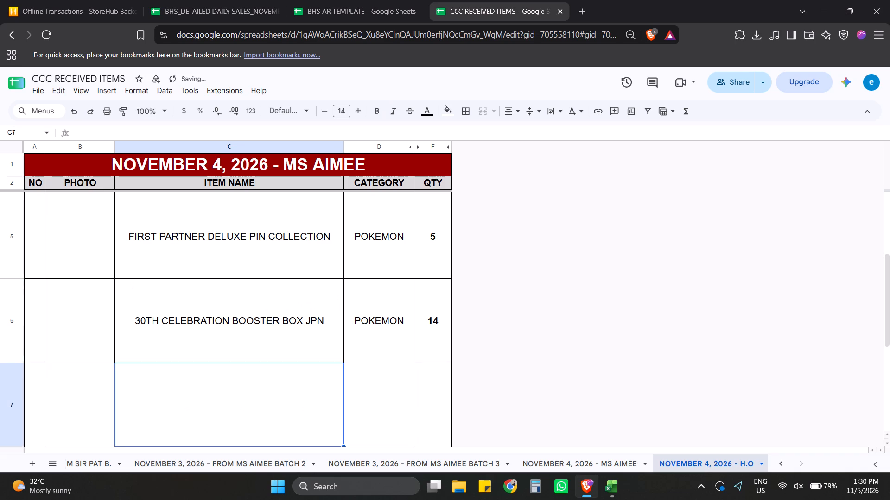
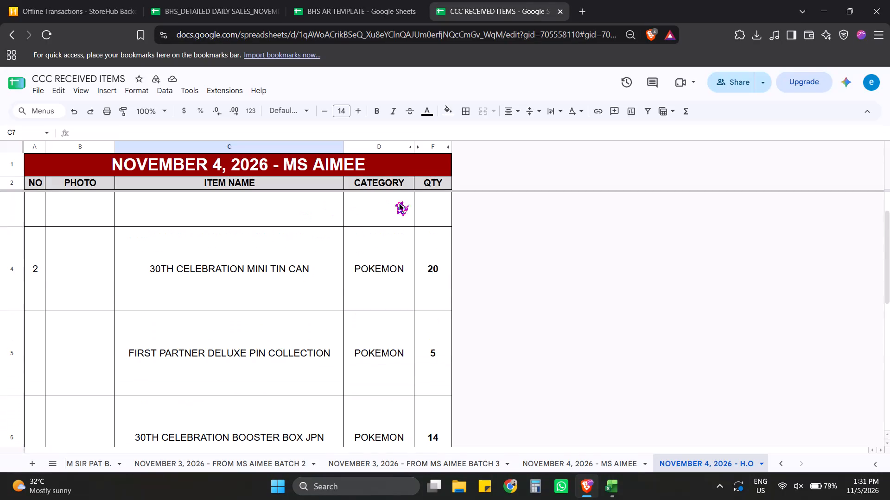
# Set the quantity of 30TH CELEBRATION MINI TIN CAN in row 4 to 30.
pyautogui.click(439, 275)
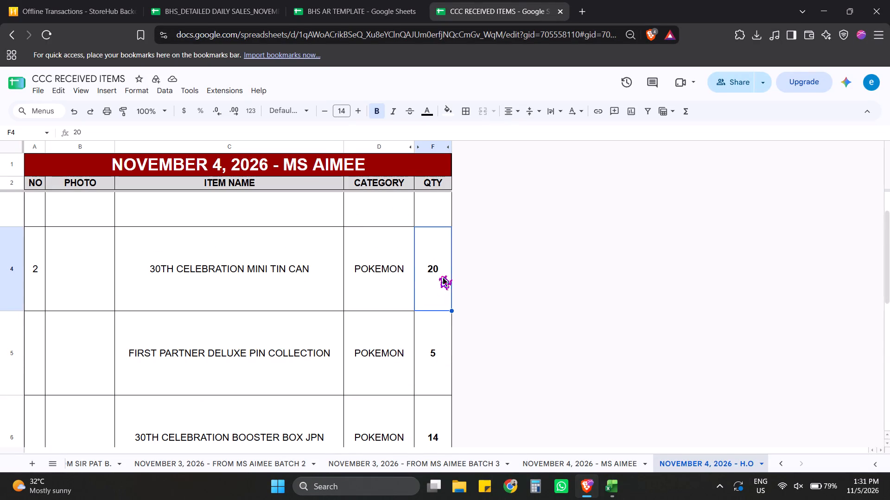
pyautogui.write('30')
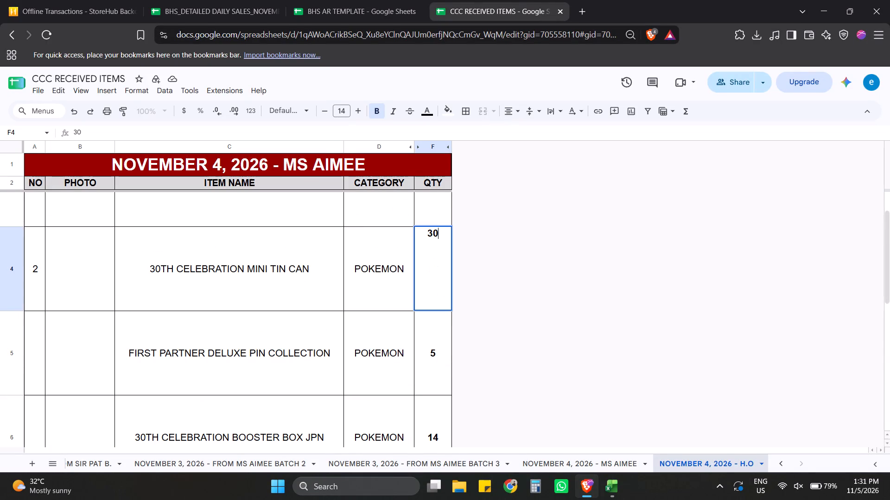
pyautogui.press('Return')
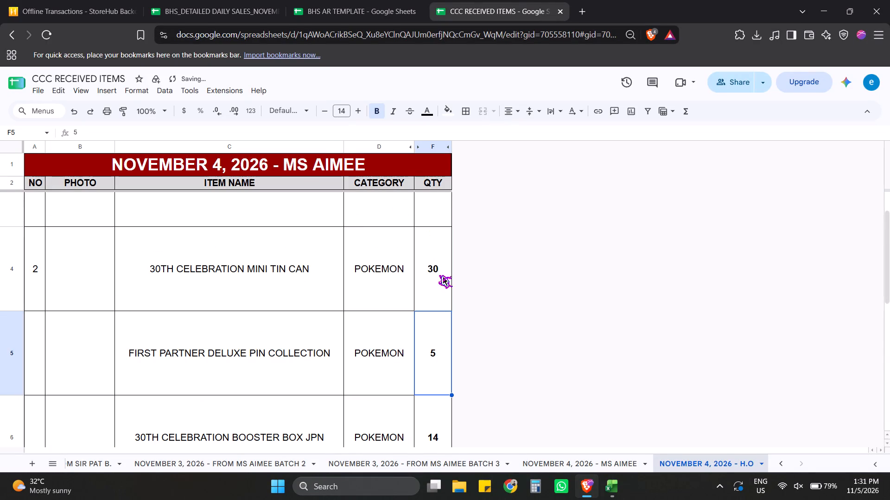
# Fill in row 7 as item name STORM EMERALD BOOSTER BOX JPN, category POKEMON, quantity 10.
pyautogui.scroll(-6, 322, 280)
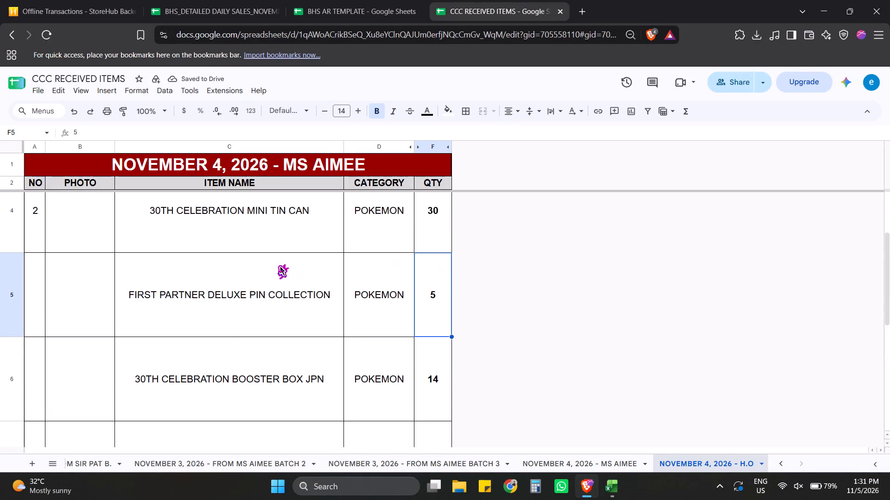
pyautogui.click(226, 394)
pyautogui.scroll(-3, 277, 362)
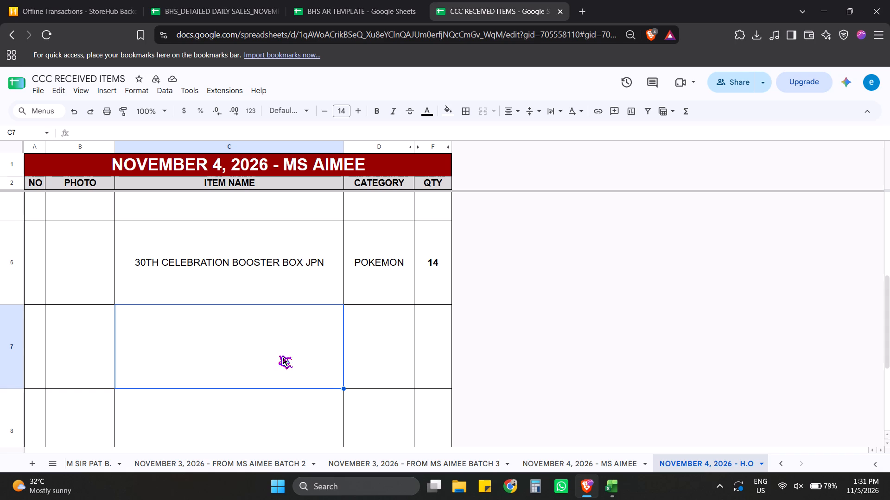
pyautogui.write('SOT')
pyautogui.press('BackSpace')
pyautogui.press('BackSpace')
pyautogui.write('TOR')
pyautogui.write('M EMER')
pyautogui.write('ALD')
pyautogui.press('space')
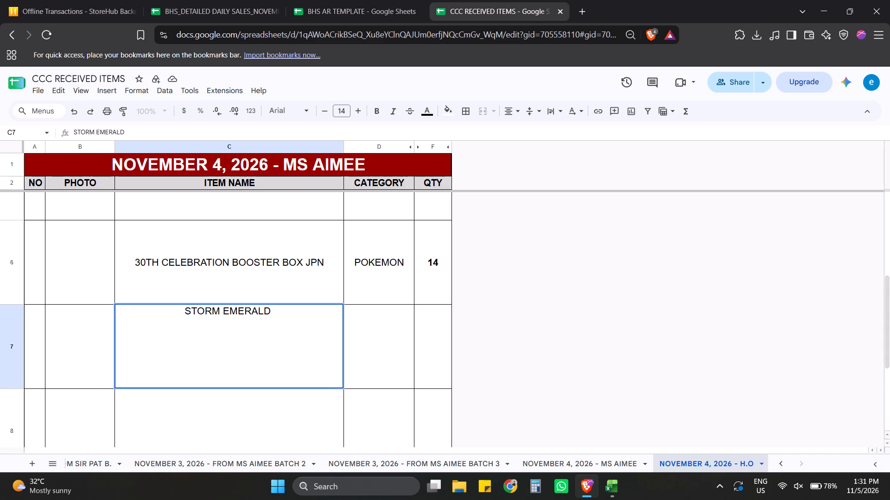
pyautogui.write('BO')
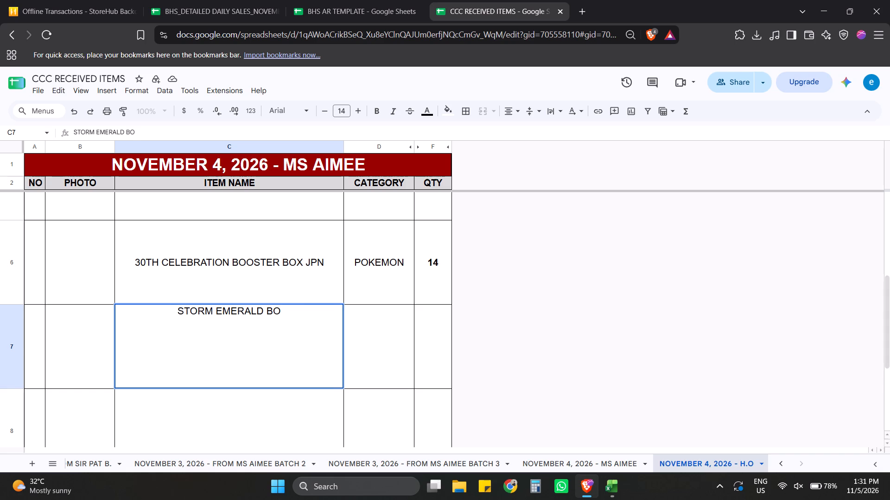
pyautogui.write('OSTER BOX')
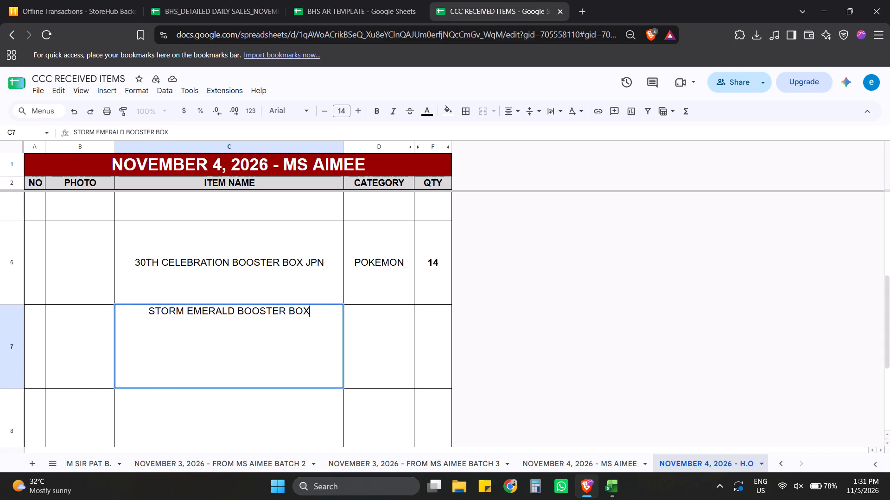
pyautogui.press('space')
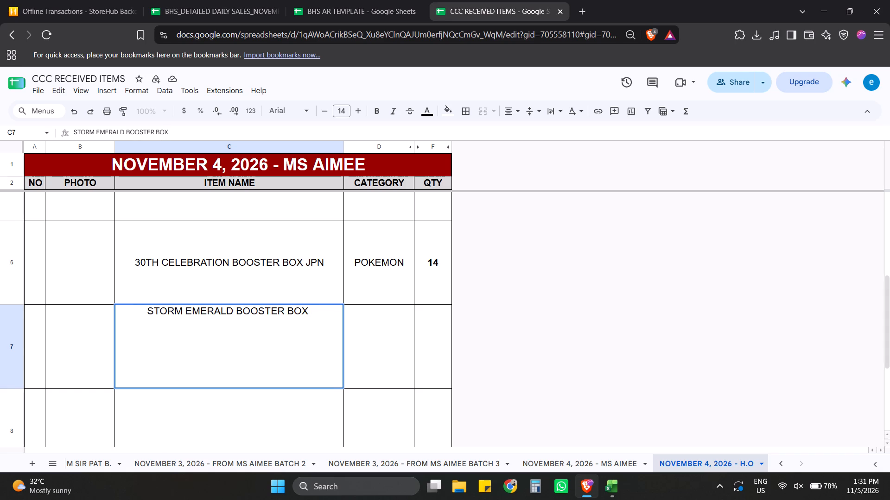
pyautogui.write('JPN')
pyautogui.press('Tab')
pyautogui.write('PO')
pyautogui.press('Tab')
pyautogui.write('10')
pyautogui.press('Return')
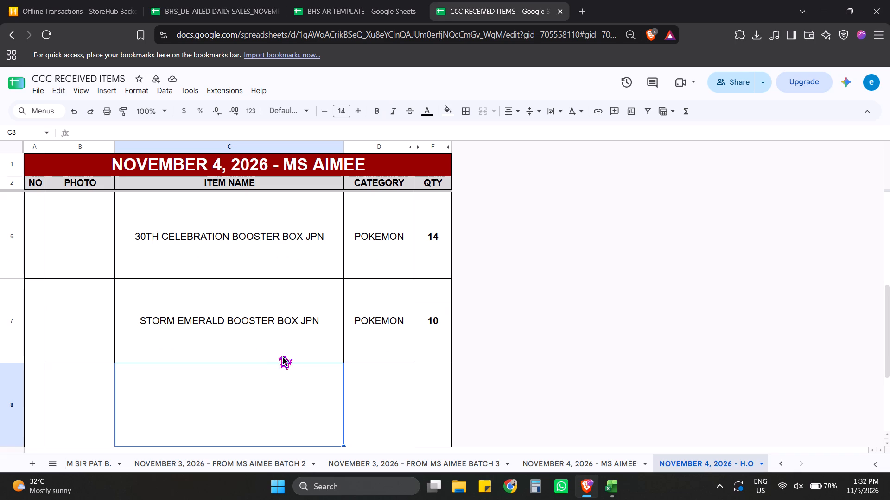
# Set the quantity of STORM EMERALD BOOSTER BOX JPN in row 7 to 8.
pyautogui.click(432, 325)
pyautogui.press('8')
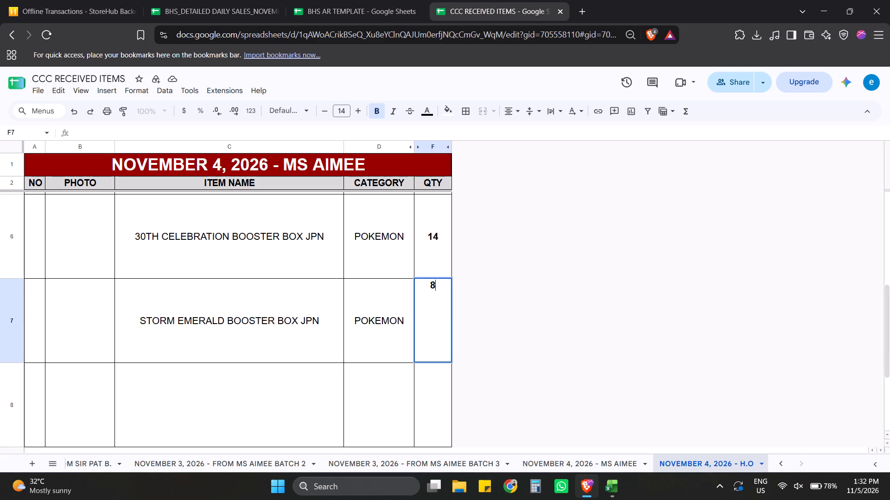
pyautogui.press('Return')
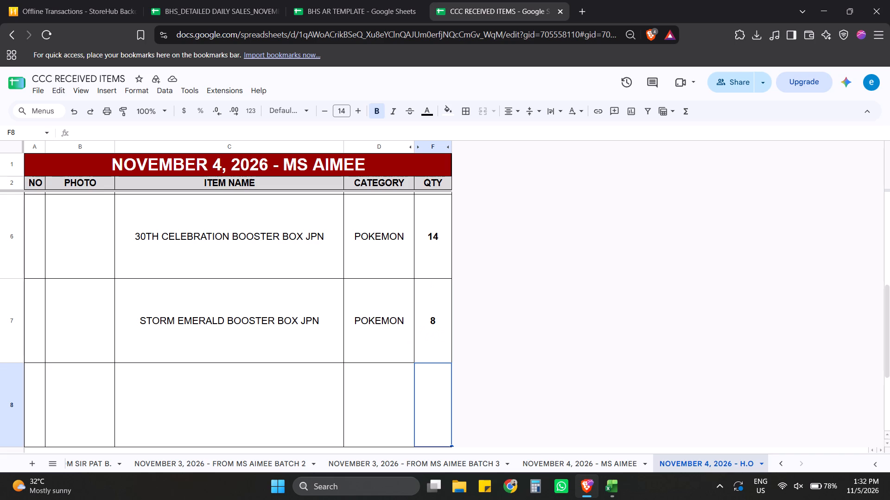
# Enter WHITE FLARE BOOSTER BOX JPN as the item name in row 8.
pyautogui.click(302, 404)
pyautogui.write('WHITE FLARE BOOSTER BOX')
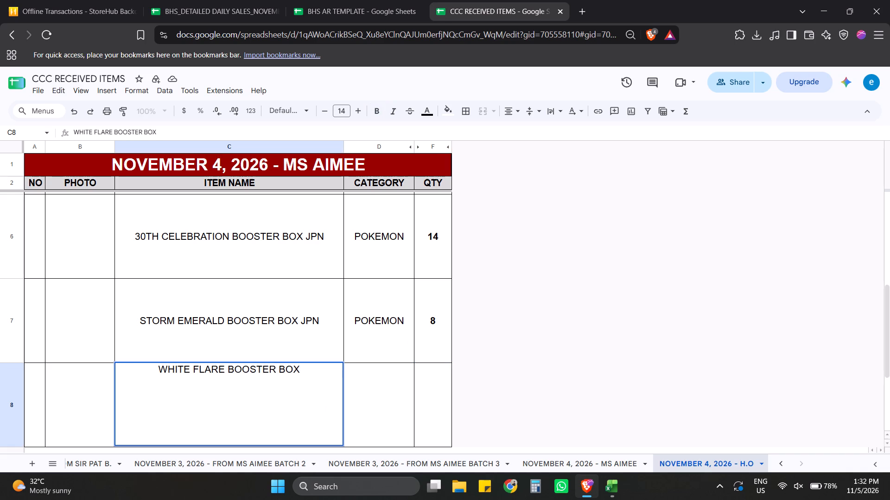
pyautogui.press('space')
pyautogui.write('JPN')
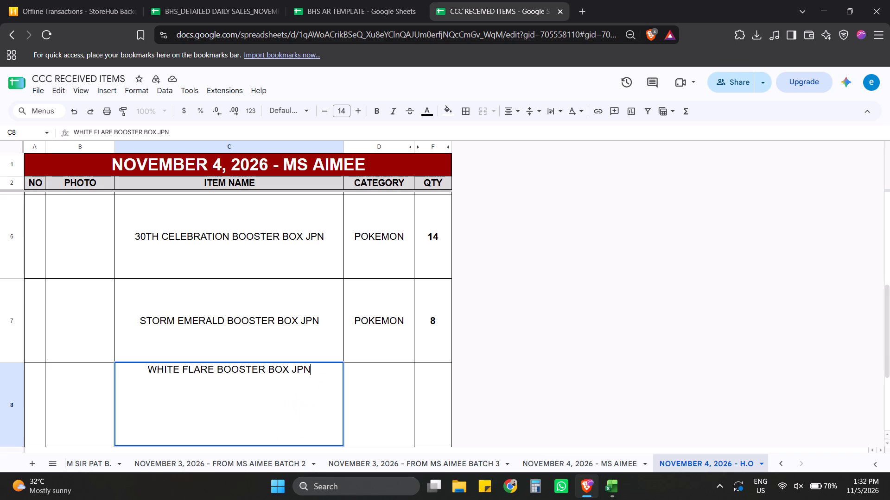
pyautogui.press('Return')
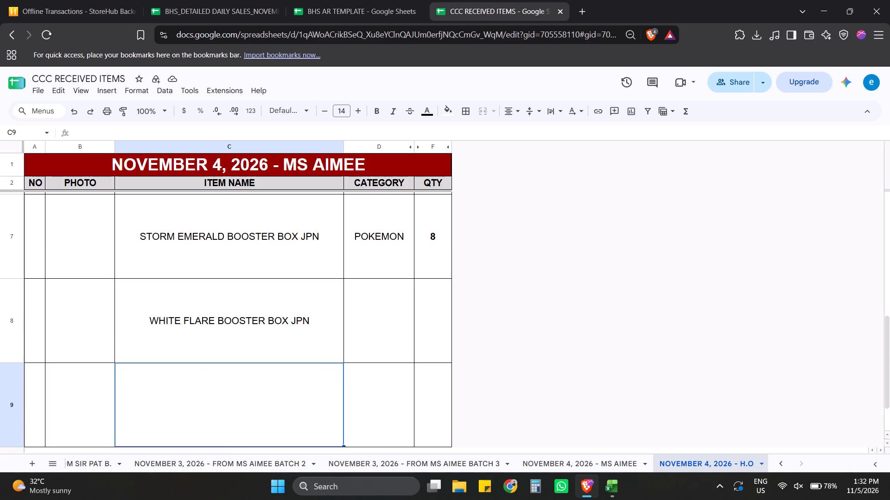
# Insert three blank rows below row 9, above the grand total row.
pyautogui.scroll(-8, 293, 367)
pyautogui.rightClick(7, 354)
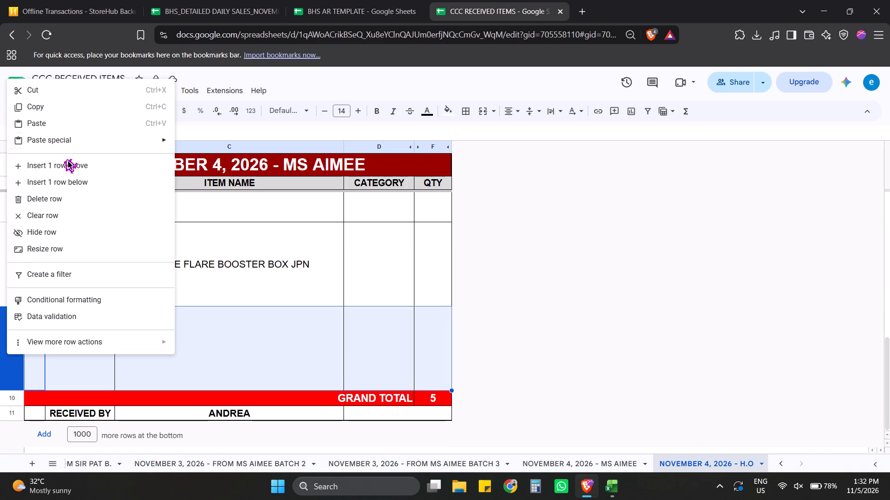
pyautogui.click(63, 179)
pyautogui.rightClick(17, 331)
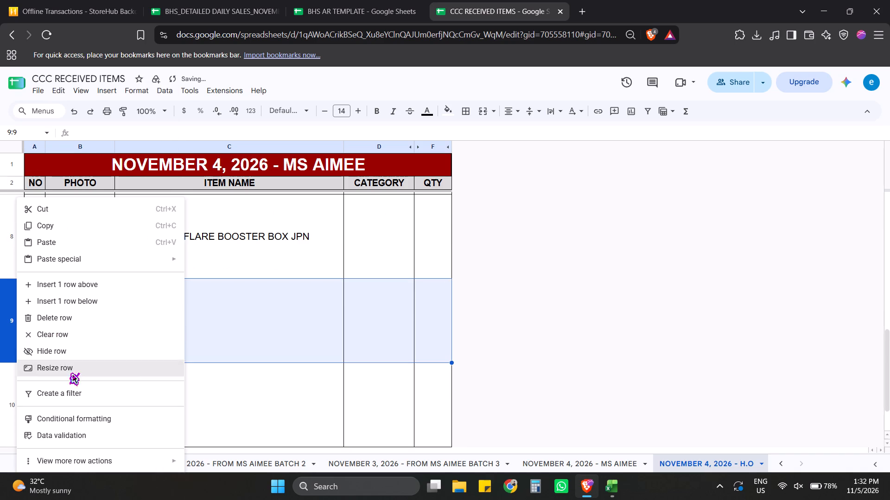
pyautogui.scroll(-4, 202, 340)
pyautogui.click(265, 379)
pyautogui.rightClick(10, 265)
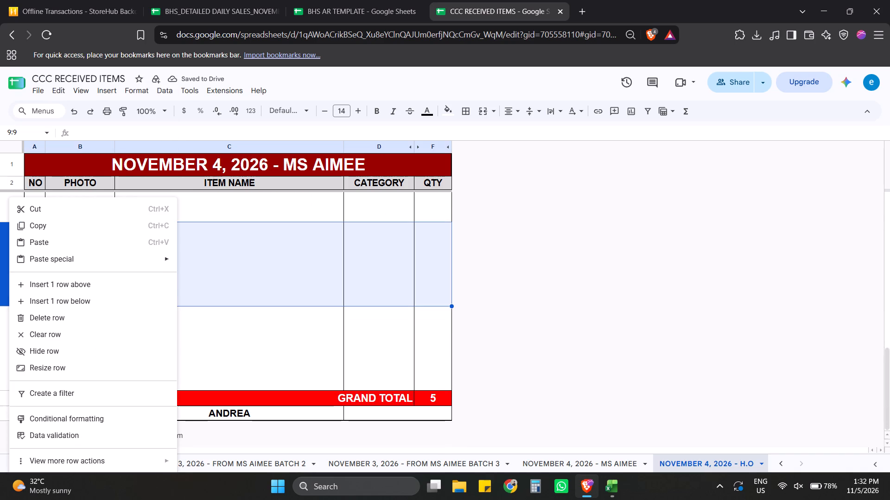
pyautogui.click(66, 301)
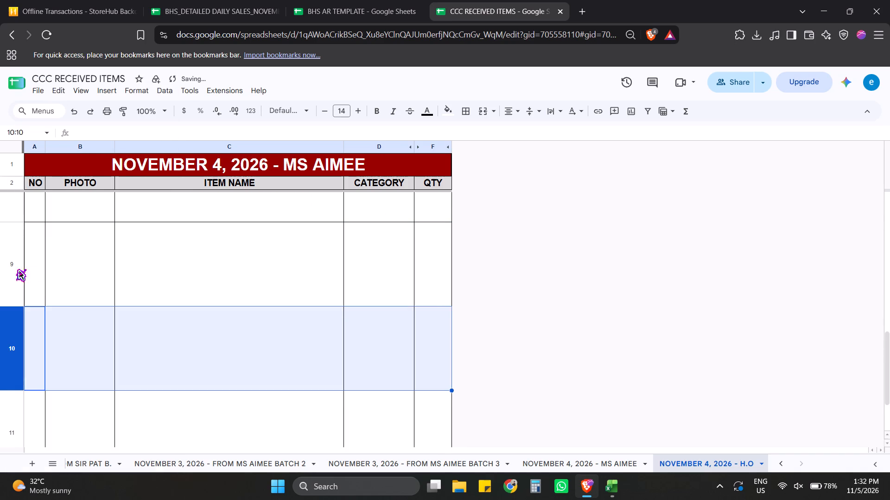
pyautogui.rightClick(15, 269)
pyautogui.click(71, 298)
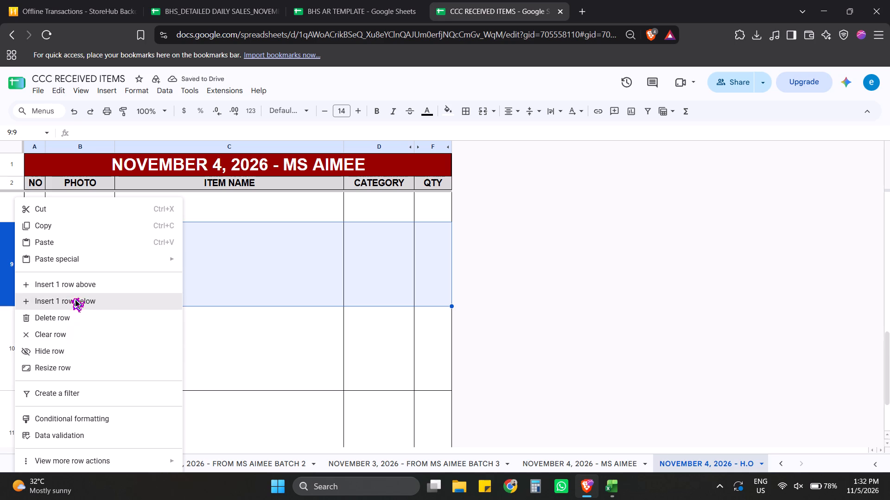
pyautogui.scroll(-5, 147, 320)
pyautogui.scroll(-11, 99, 387)
pyautogui.click(87, 333)
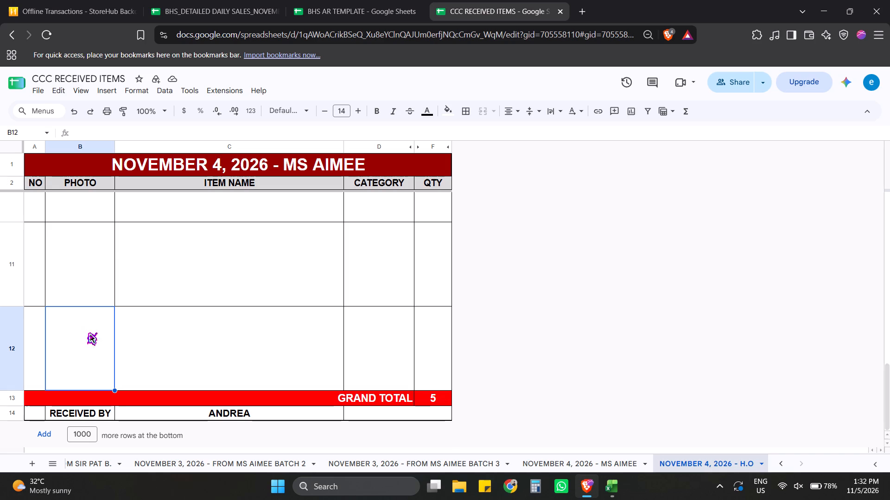
# Set the quantity of STORM EMERALD BOOSTER BOX JPN in row 7 to 9.
pyautogui.scroll(17, 166, 228)
pyautogui.click(440, 257)
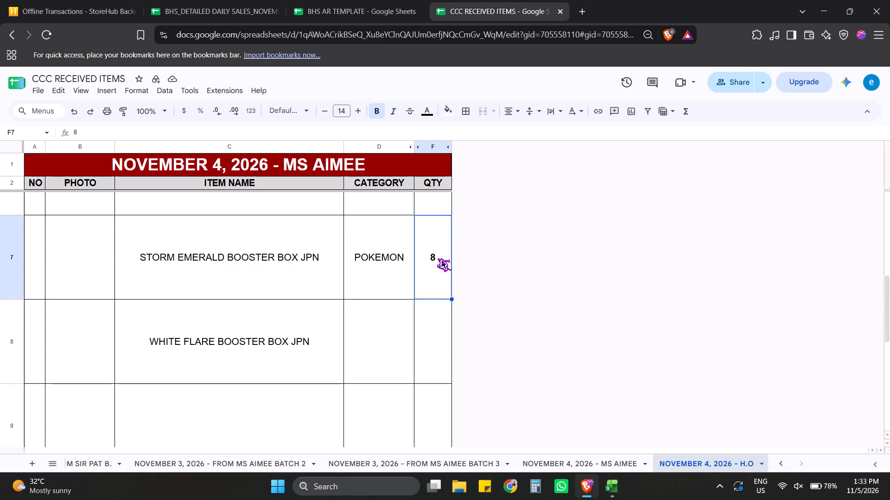
pyautogui.press('9')
pyautogui.press('Return')
# Enter quantity 5 for WHITE FLARE BOOSTER BOX JPN in row 8.
pyautogui.click(390, 329)
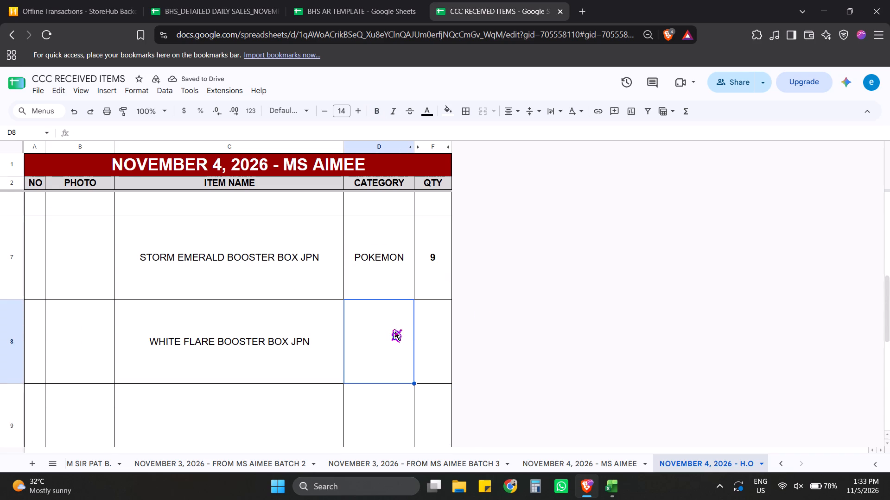
pyautogui.click(386, 328)
pyautogui.click(439, 322)
pyautogui.press('5')
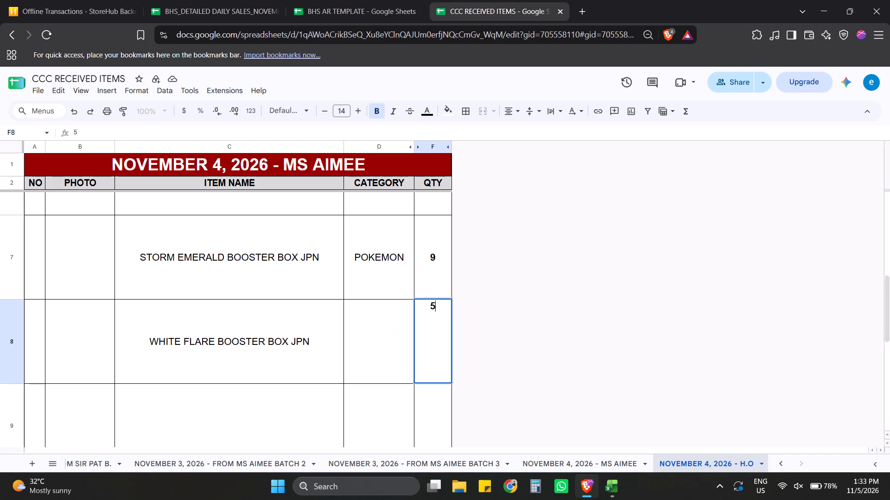
pyautogui.press('Down')
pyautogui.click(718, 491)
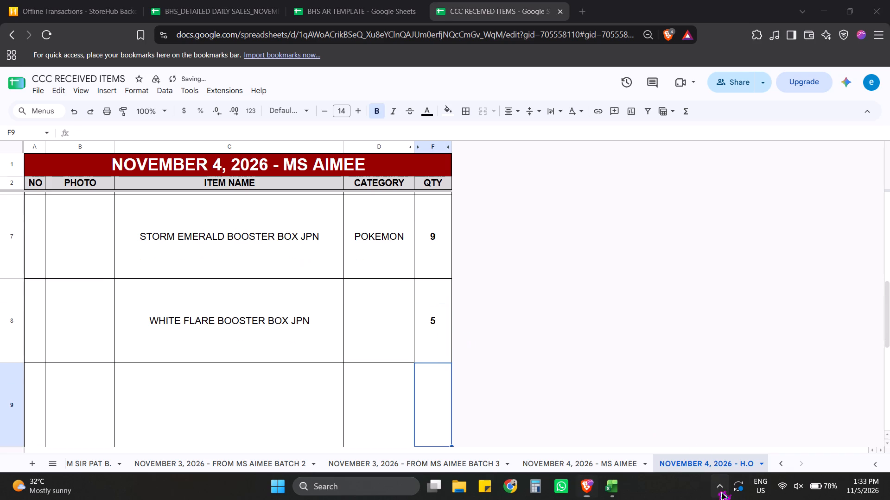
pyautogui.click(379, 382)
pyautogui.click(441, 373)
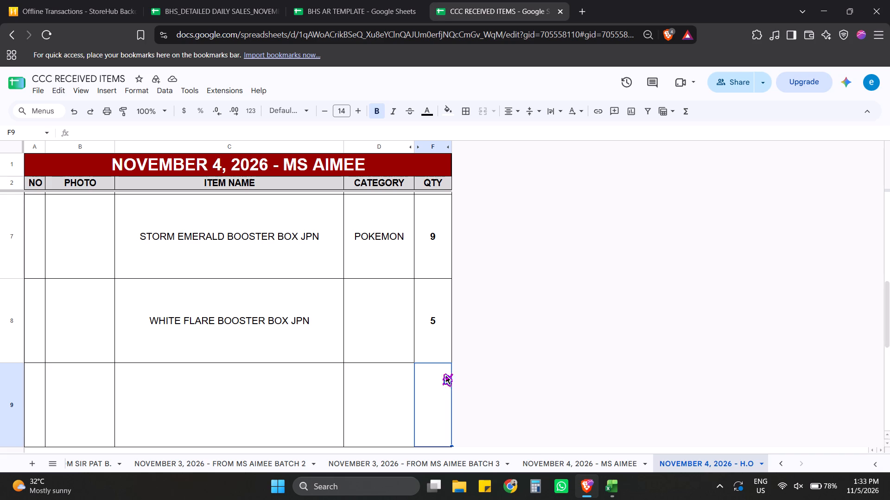
# Enter ASCENDED HEROES BOOSTER BUNDLE as the item name in row 9.
pyautogui.click(266, 395)
pyautogui.press('s')
pyautogui.press('BackSpace')
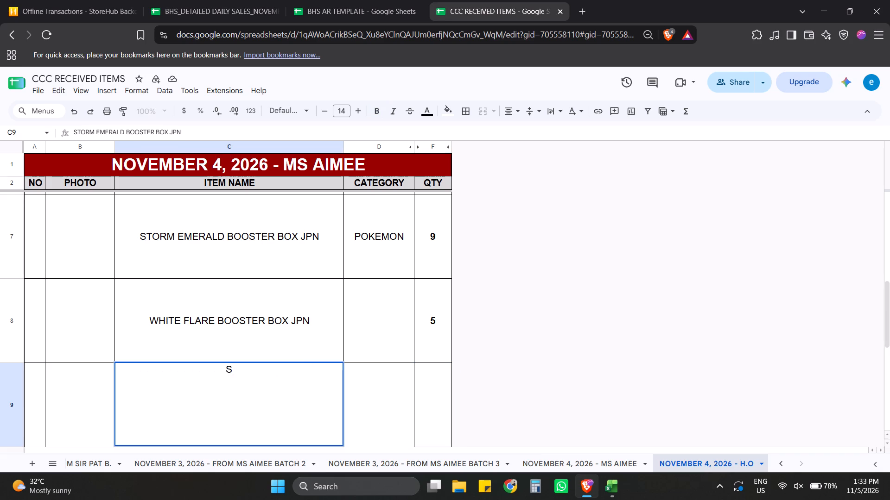
pyautogui.press('BackSpace')
pyautogui.write('ASCE')
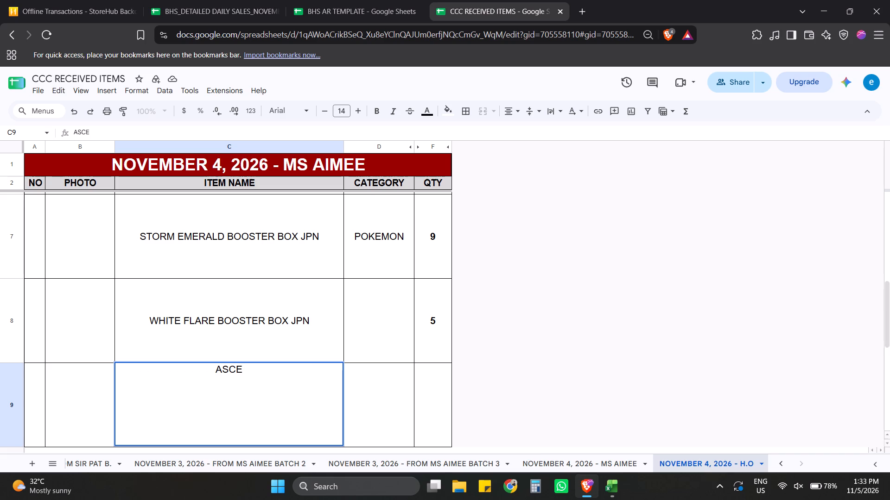
pyautogui.write('NDED HEA')
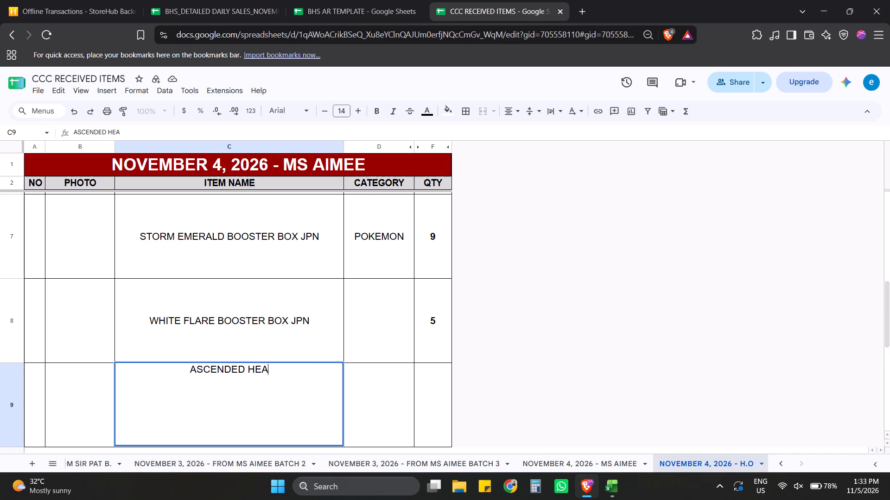
pyautogui.press('BackSpace')
pyautogui.write('ROS')
pyautogui.press('BackSpace')
pyautogui.write('ES')
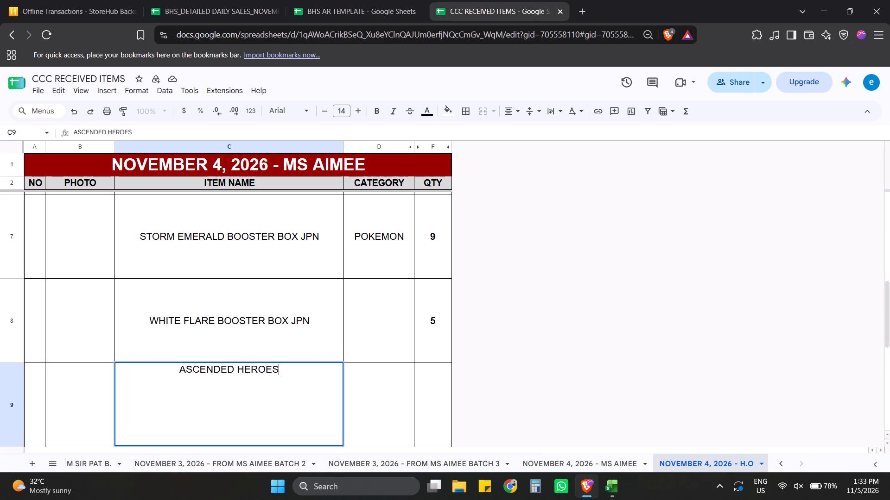
pyautogui.press('BackSpace')
pyautogui.press('BackSpace')
pyautogui.press('BackSpace')
pyautogui.write('OES')
pyautogui.press('space')
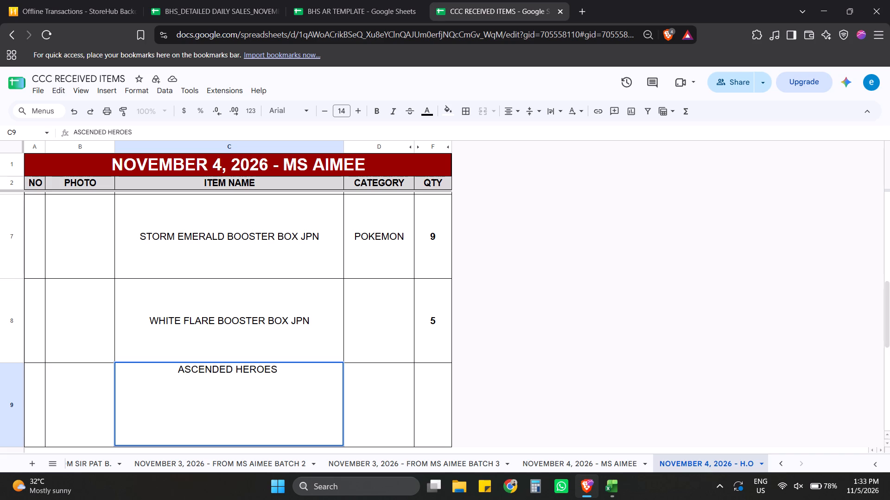
pyautogui.write('BOOSTER BUNDLE')
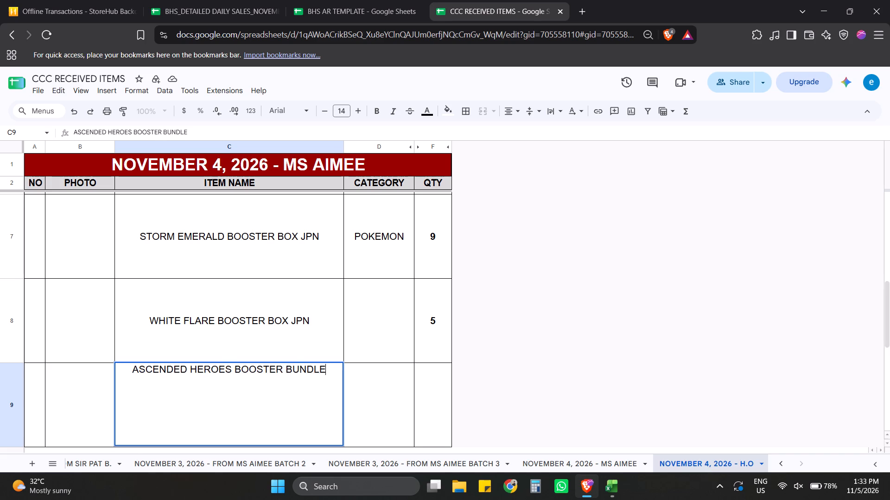
pyautogui.press('Tab')
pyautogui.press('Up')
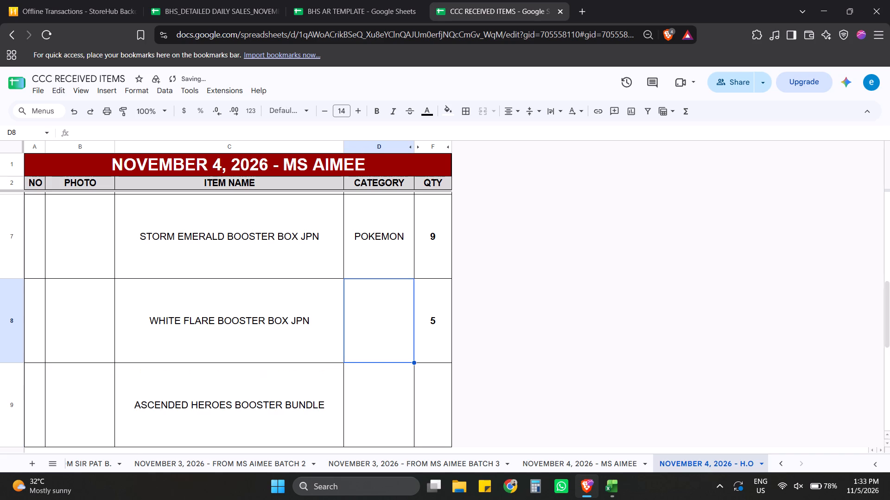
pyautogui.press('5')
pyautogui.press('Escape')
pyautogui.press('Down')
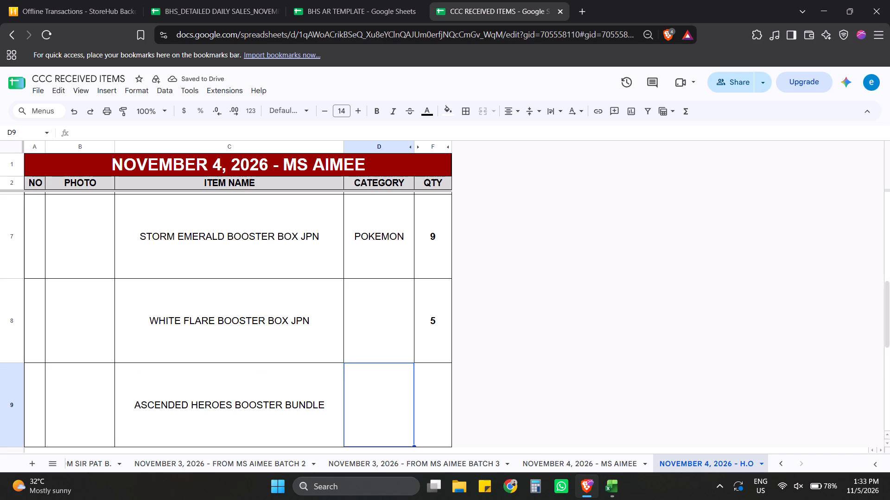
# Enter quantity 4 for ASCENDED HEROES BOOSTER BUNDLE in row 9.
pyautogui.press('Right')
pyautogui.press('4')
pyautogui.press('Return')
# Fill in row 10 with item name 30TH CELEBRATION BOOSTER BUNDLE and quantity 26, leaving its category blank.
pyautogui.press('Left')
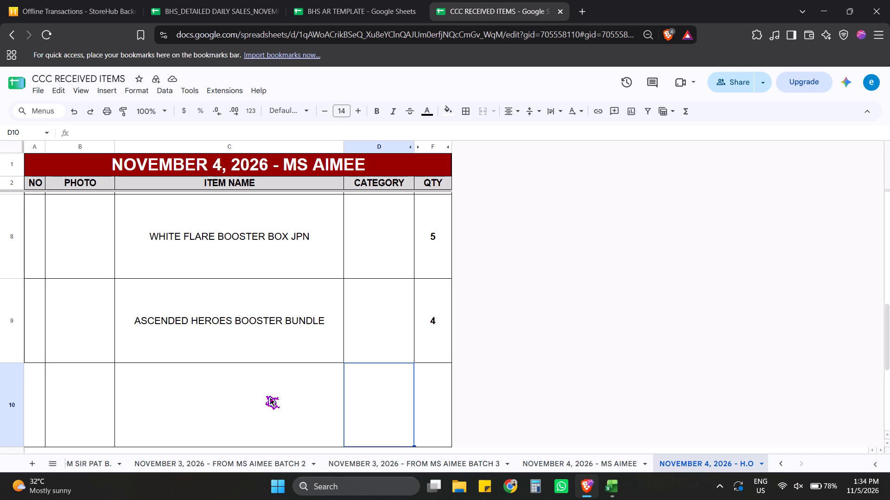
pyautogui.press('Left')
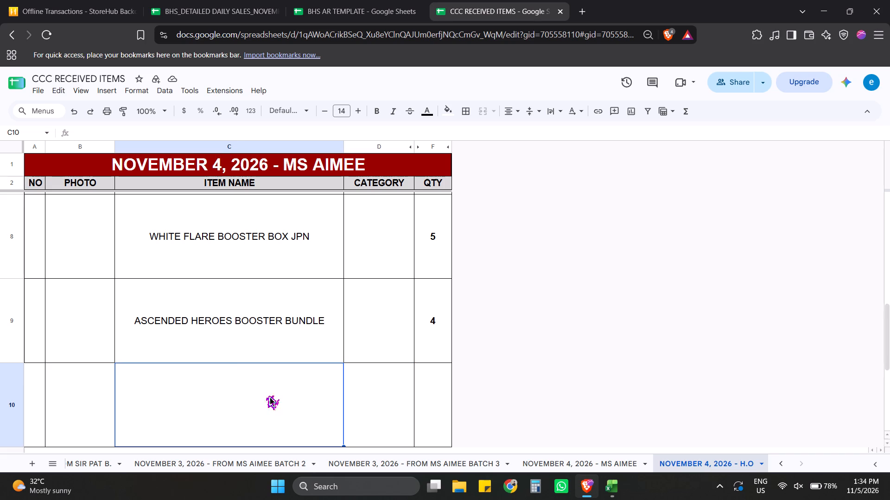
pyautogui.write('30T')
pyautogui.write('H CELEBRATION BOOSTER BUNDLE')
pyautogui.press('Tab')
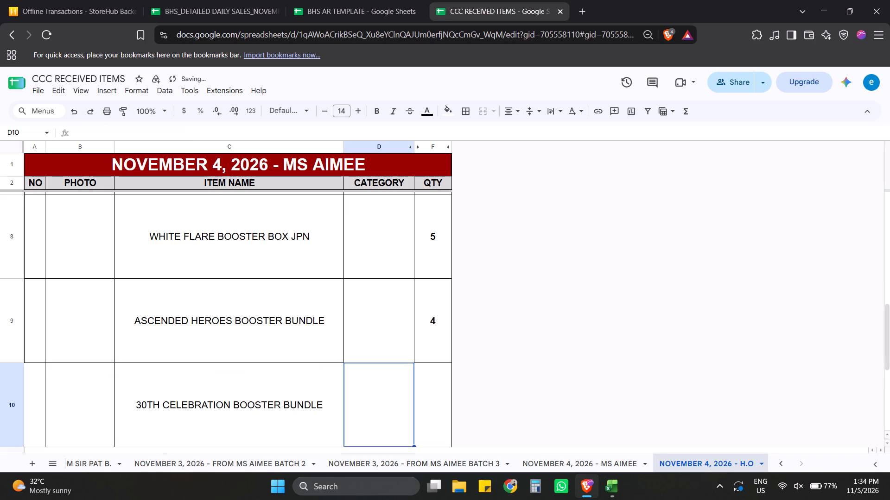
pyautogui.press('Tab')
pyautogui.write('26')
pyautogui.press('Return')
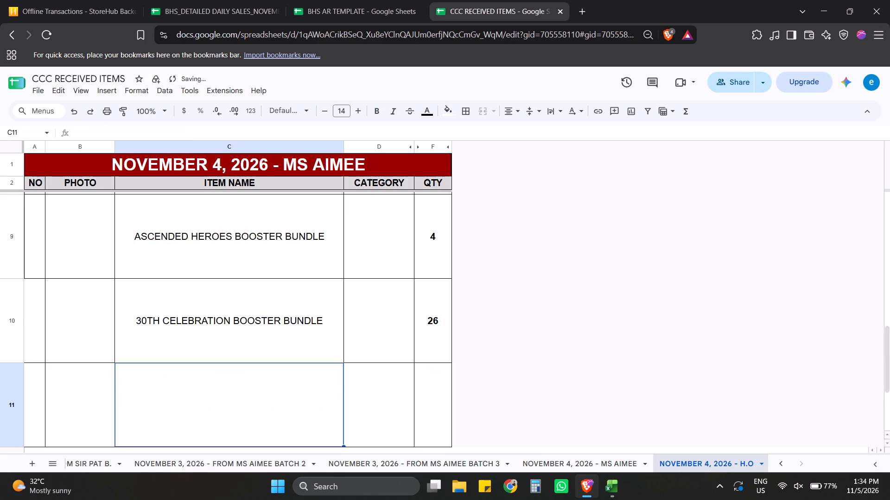
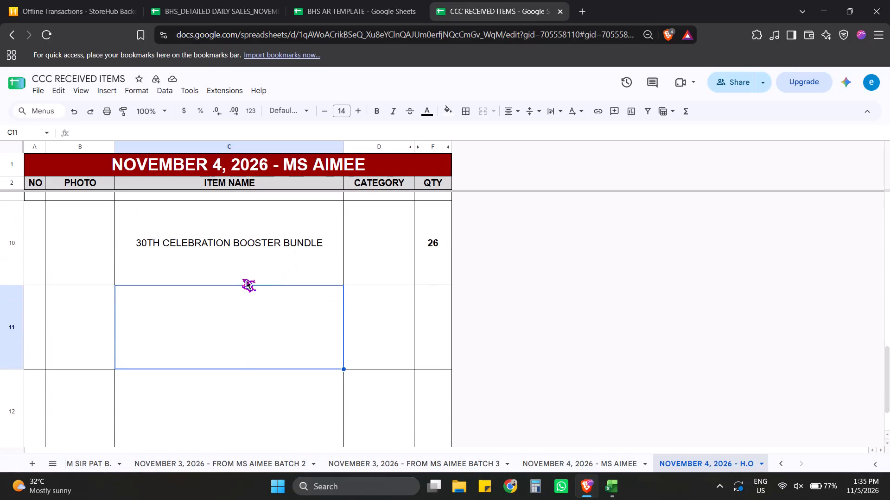
# Fill in row 11 with item name BLACK BOLT BOOSTER BOX JPN and quantity 5, leaving its category blank.
pyautogui.click(236, 287)
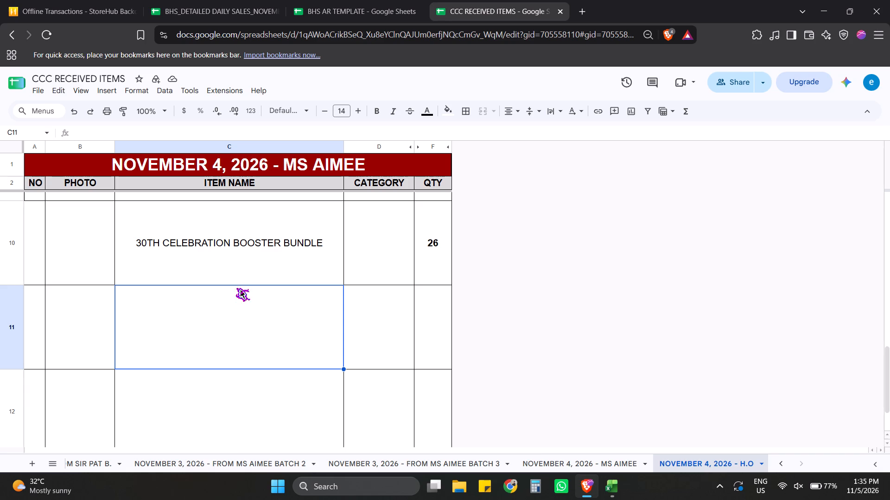
pyautogui.click(214, 306)
pyautogui.write('BLAC')
pyautogui.press('space')
pyautogui.press('BackSpace')
pyautogui.write('K BOLLT')
pyautogui.press('BackSpace')
pyautogui.press('BackSpace')
pyautogui.write('T')
pyautogui.press('space')
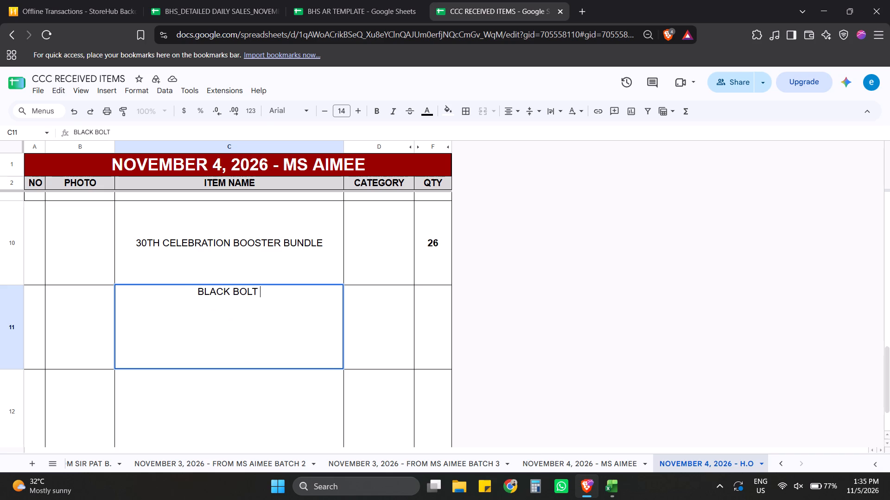
pyautogui.write('BOOSTER BOX')
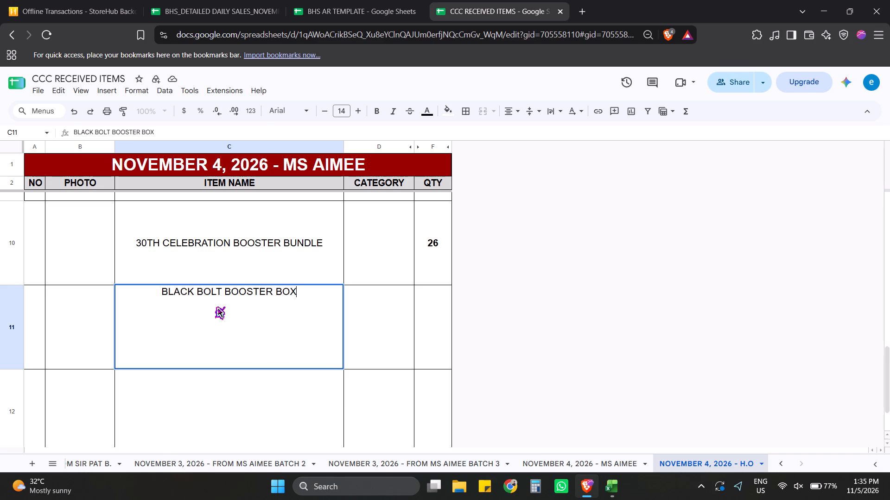
pyautogui.press('space')
pyautogui.write('JPN')
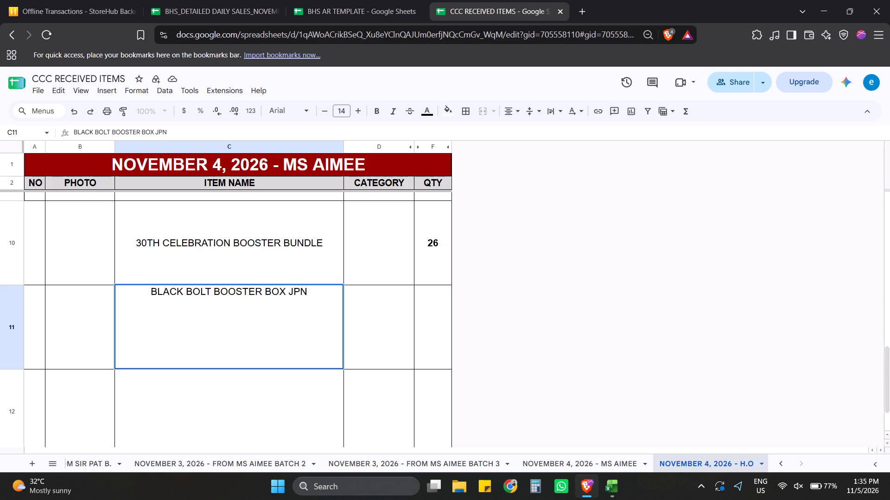
pyautogui.press('Tab')
pyautogui.press('Tab')
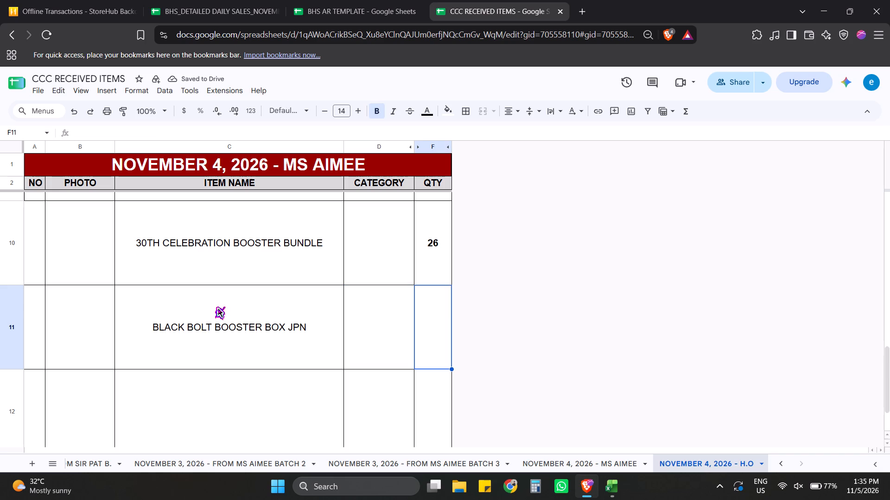
pyautogui.press('5')
pyautogui.press('Return')
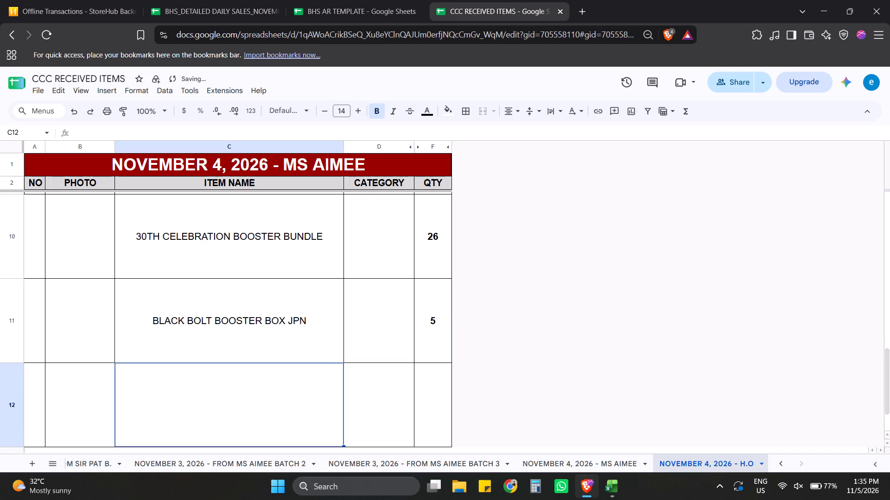
# Fill in row 12 with item name ABYSS EYE BOOSTER BOX JPN and quantity 10, leaving its category blank.
pyautogui.write('ABB')
pyautogui.press('BackSpace')
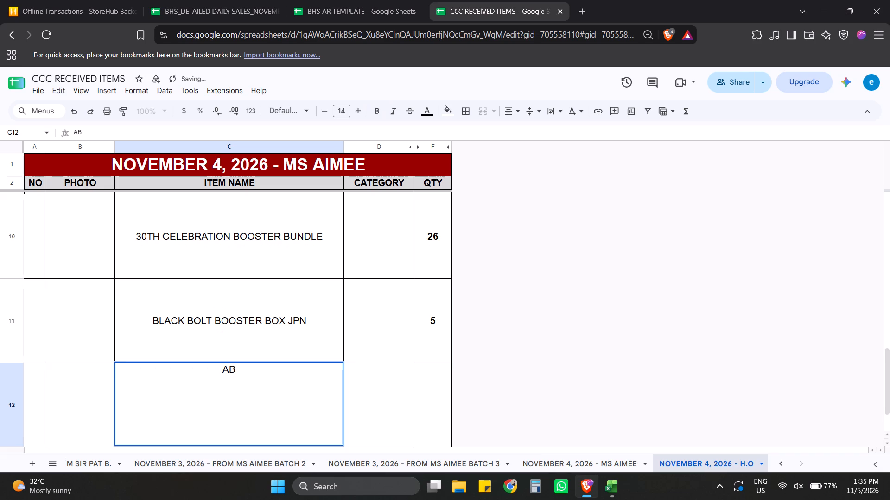
pyautogui.write('YSS A')
pyautogui.press('BackSpace')
pyautogui.write('EYE BOOSTER BOX JPN')
pyautogui.press('Tab')
pyautogui.press('Tab')
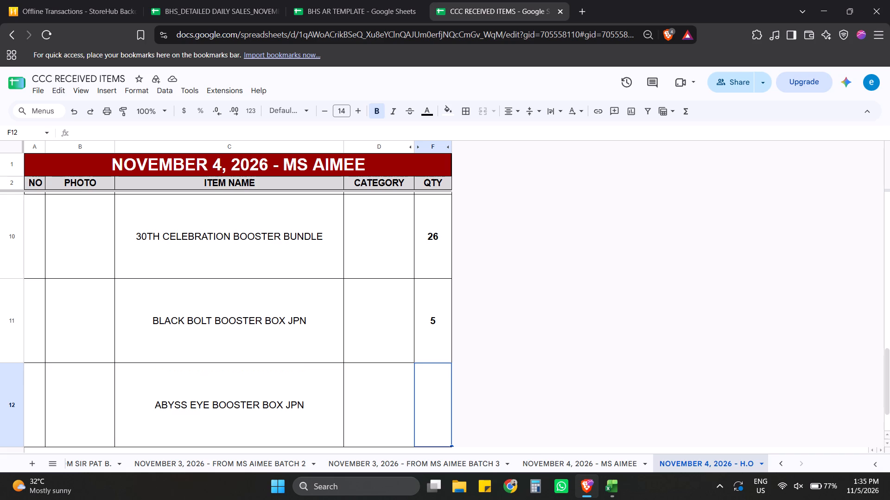
pyautogui.write('10')
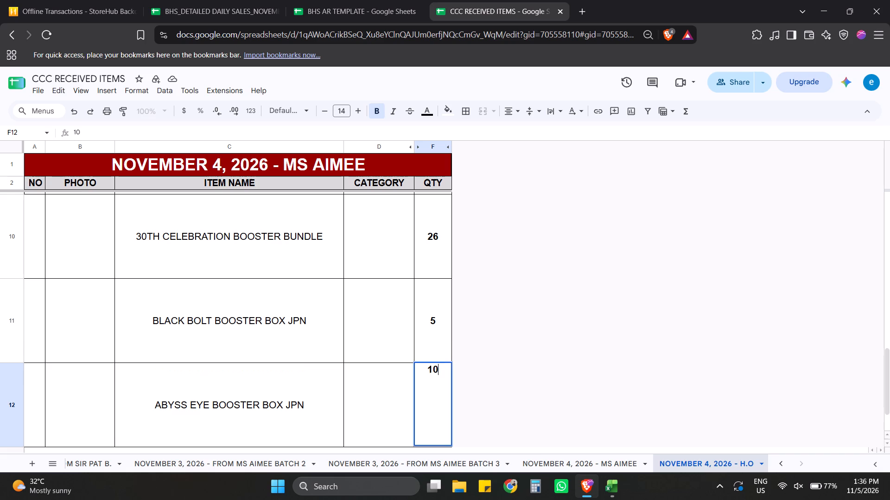
pyautogui.press('Return')
# Insert six blank item rows between row 12 and the GRAND TOTAL row, three at a time.
pyautogui.rightClick(0, 374)
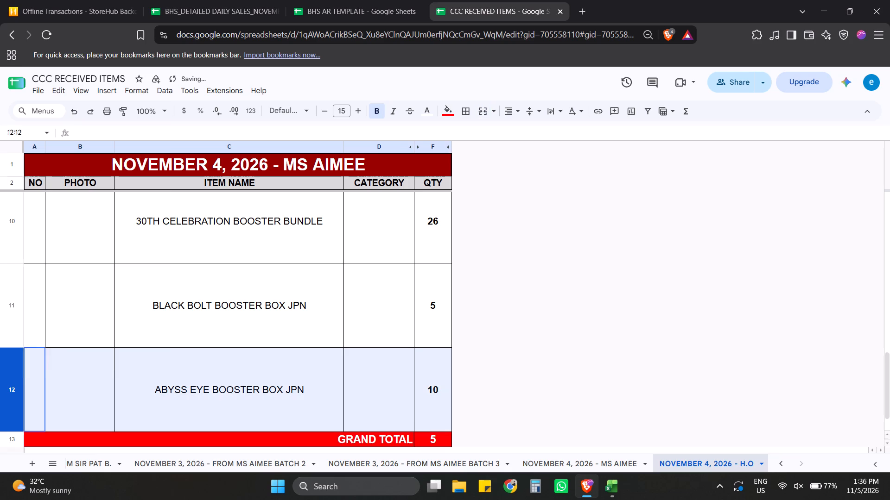
pyautogui.click(236, 419)
pyautogui.moveTo(17, 229); pyautogui.dragTo(17, 364)
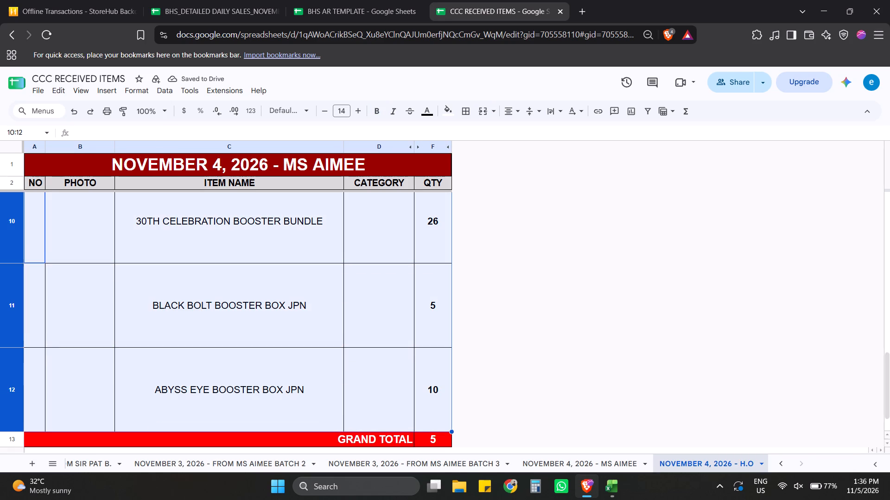
pyautogui.rightClick(7, 344)
pyautogui.click(81, 174)
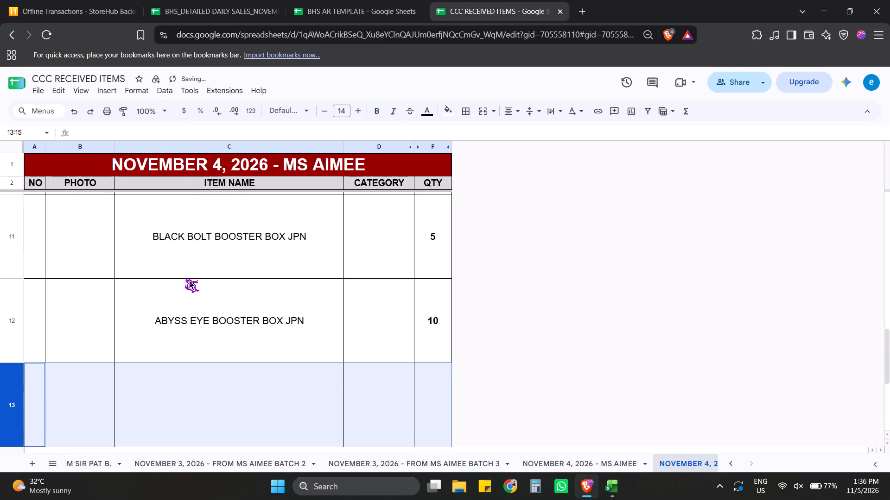
pyautogui.scroll(-6, 185, 283)
pyautogui.scroll(-4, 173, 325)
pyautogui.rightClick(5, 212)
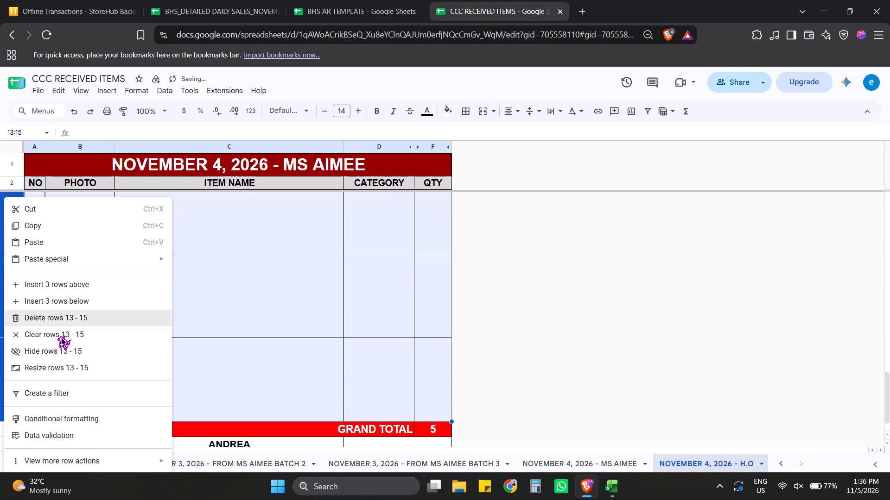
pyautogui.click(70, 298)
# Fill in row 13 with item name GRENINJA SPINNER BOOSTER BOX JPN and quantity 10, leaving its category blank.
pyautogui.scroll(10, 234, 335)
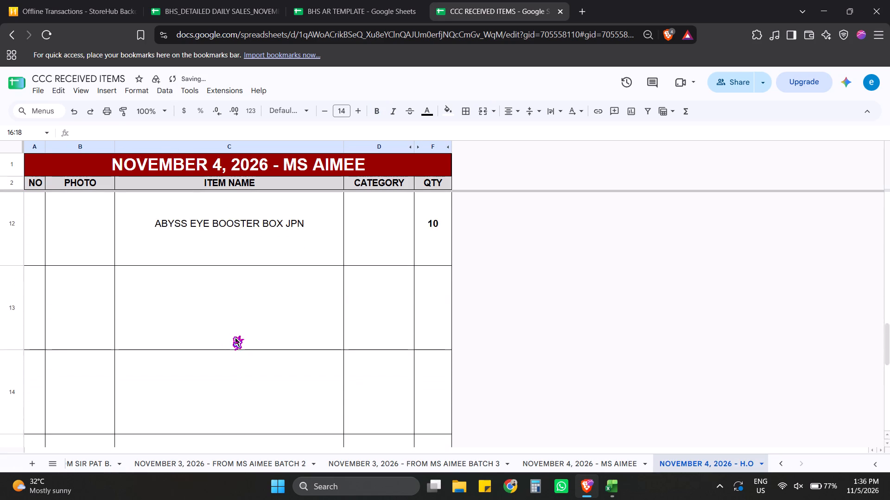
pyautogui.scroll(1, 231, 336)
pyautogui.click(184, 369)
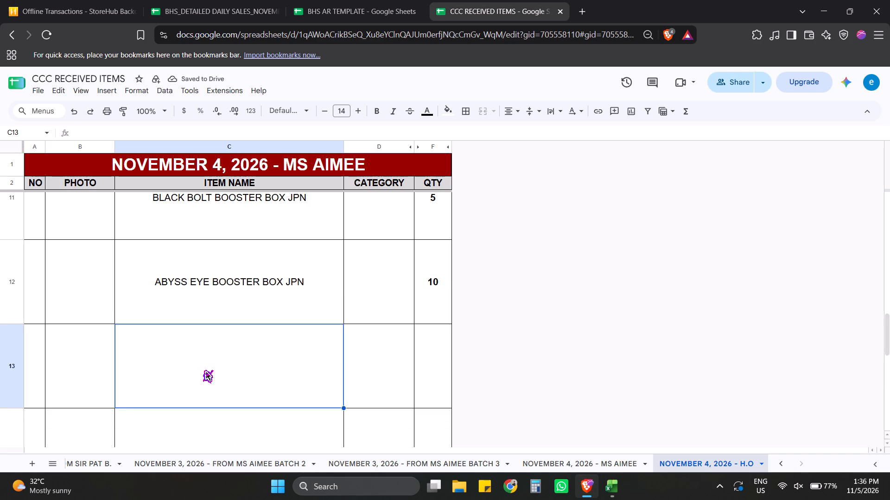
pyautogui.scroll(4, 202, 369)
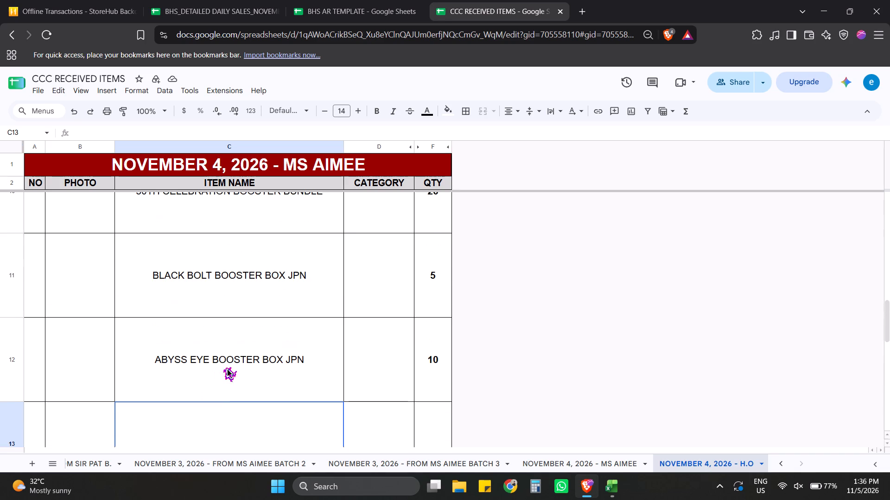
pyautogui.scroll(-1, 227, 362)
pyautogui.scroll(1, 227, 362)
pyautogui.scroll(-1, 227, 362)
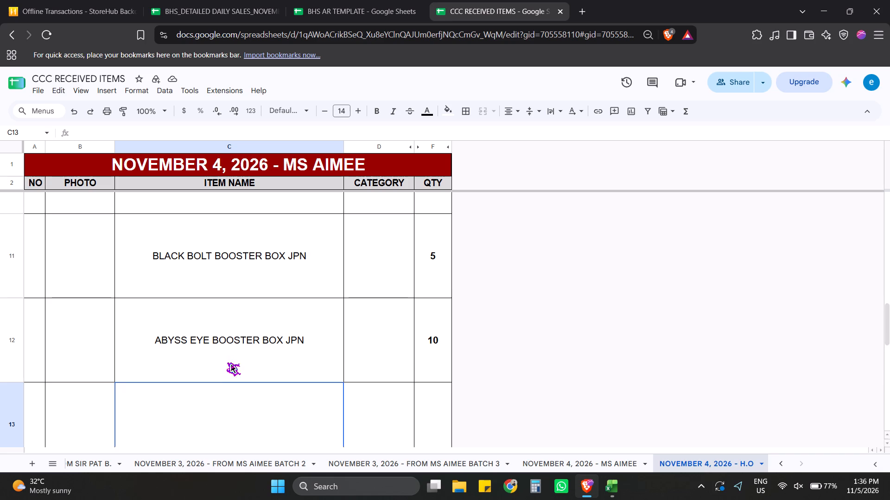
pyautogui.scroll(-3, 232, 365)
pyautogui.click(229, 375)
pyautogui.write('GRENIN')
pyautogui.write('JA SPINNER BOOSTER BOX JPN')
pyautogui.press('Tab')
pyautogui.press('Tab')
pyautogui.write('10')
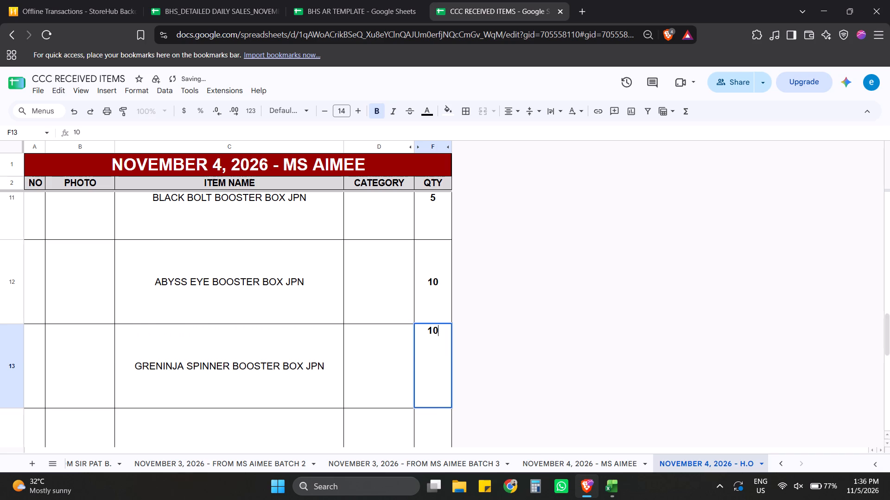
pyautogui.press('Return')
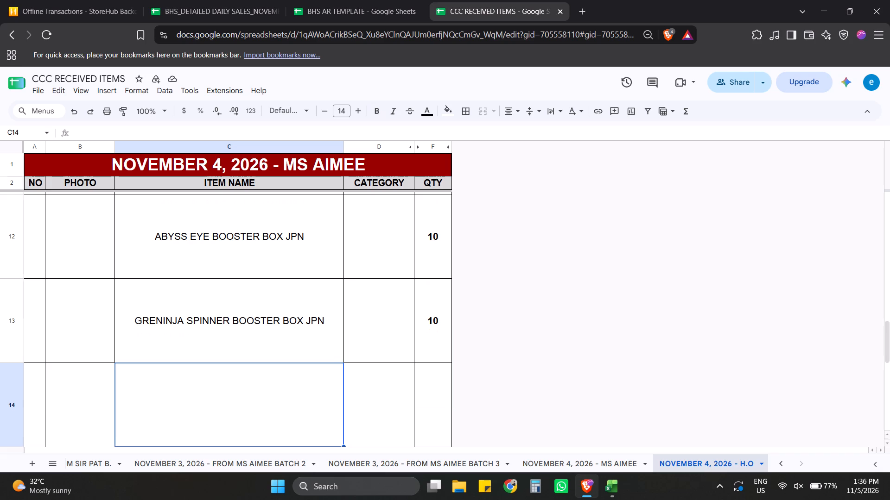
# Set the quantity of STORM EMERALD BOOSTER BOX JPN in row 7 to 16.
pyautogui.scroll(11, 397, 355)
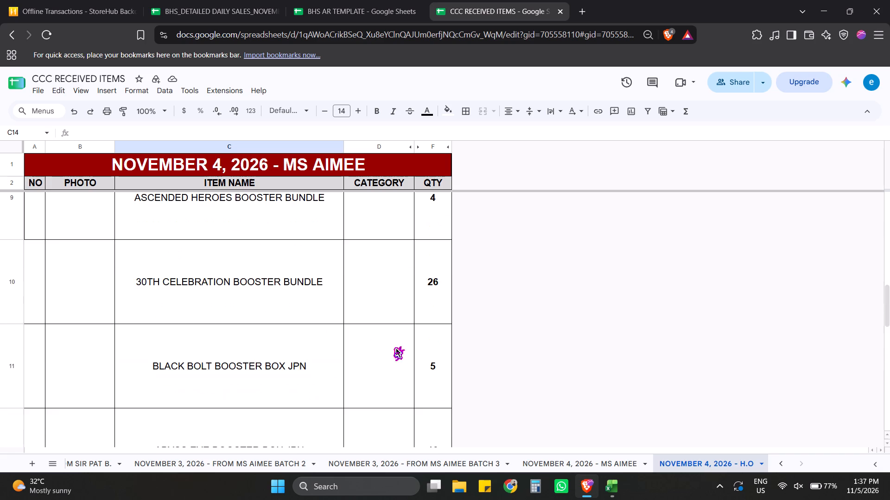
pyautogui.scroll(10, 394, 349)
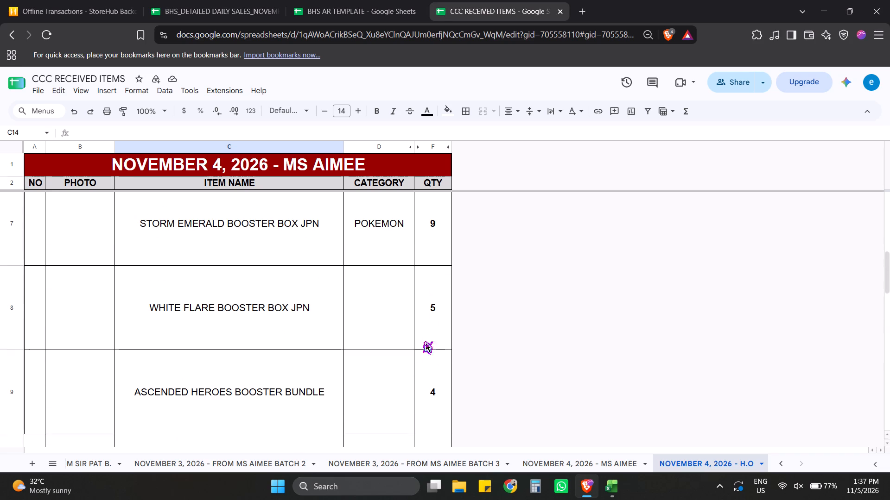
pyautogui.scroll(-4, 419, 344)
pyautogui.scroll(6, 418, 324)
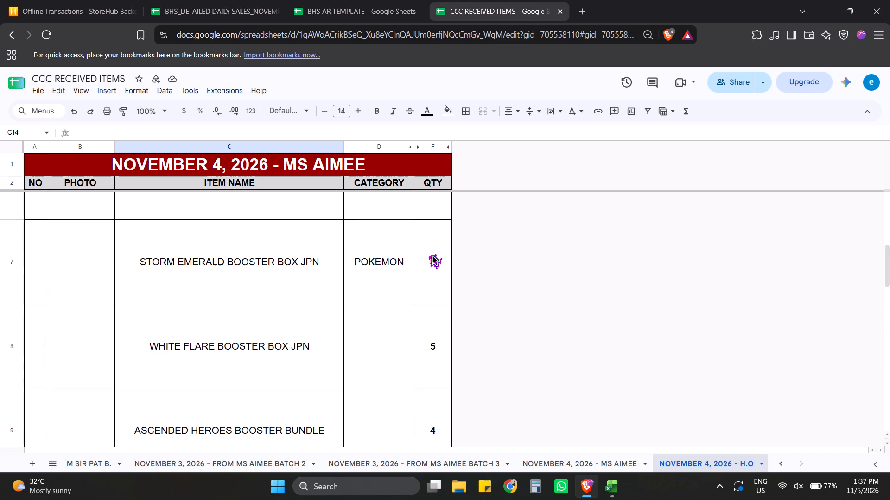
pyautogui.click(444, 266)
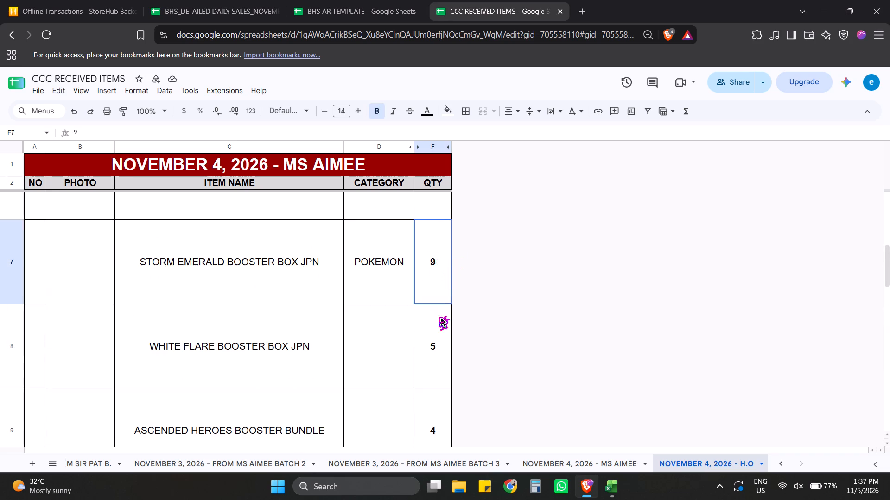
pyautogui.write('16')
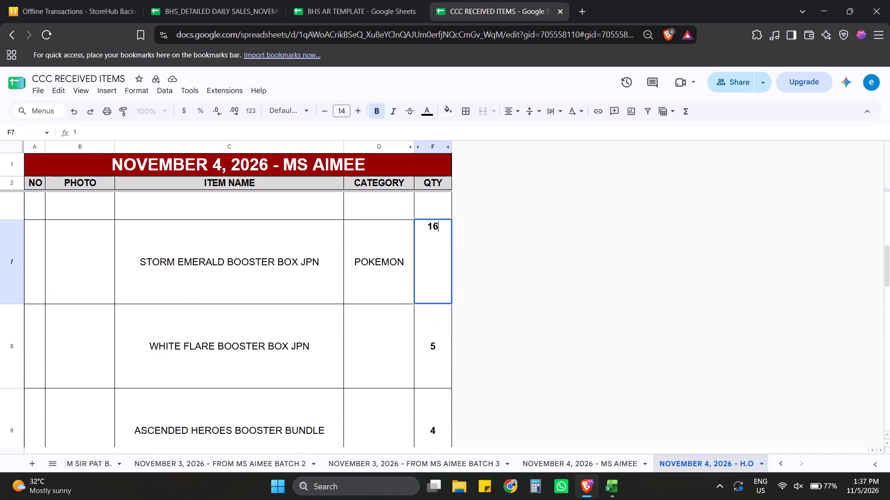
pyautogui.press('Return')
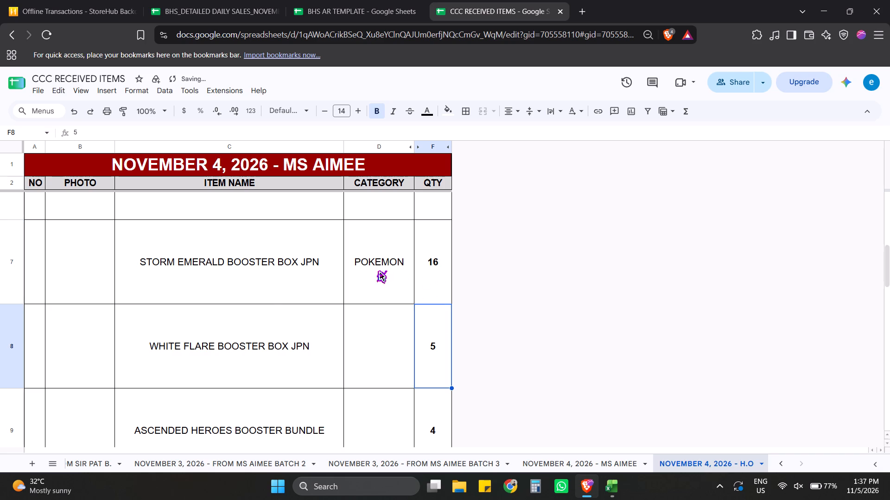
# Fill in row 14 with item name MUNIKIS HILL BOOSTER BOX JPN and quantity 15, leaving its category blank.
pyautogui.scroll(-20, 210, 404)
pyautogui.scroll(-12, 210, 404)
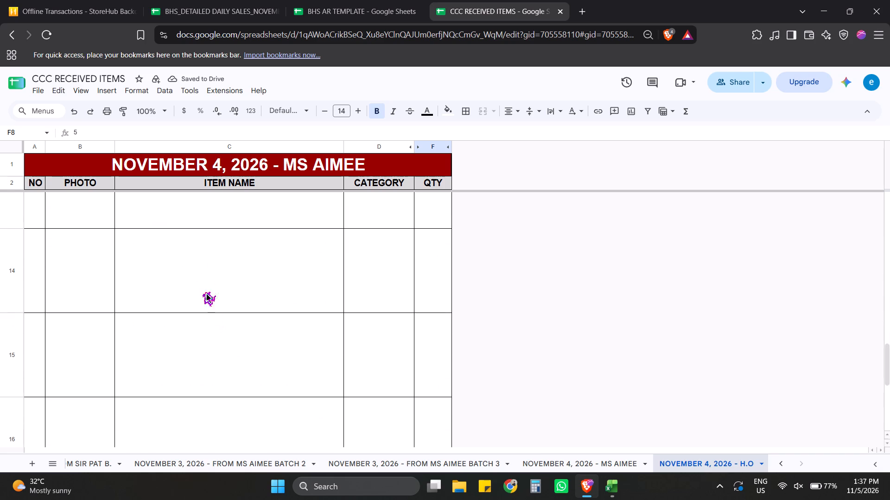
pyautogui.click(191, 247)
pyautogui.scroll(4, 219, 273)
pyautogui.moveTo(232, 319); pyautogui.dragTo(232, 312)
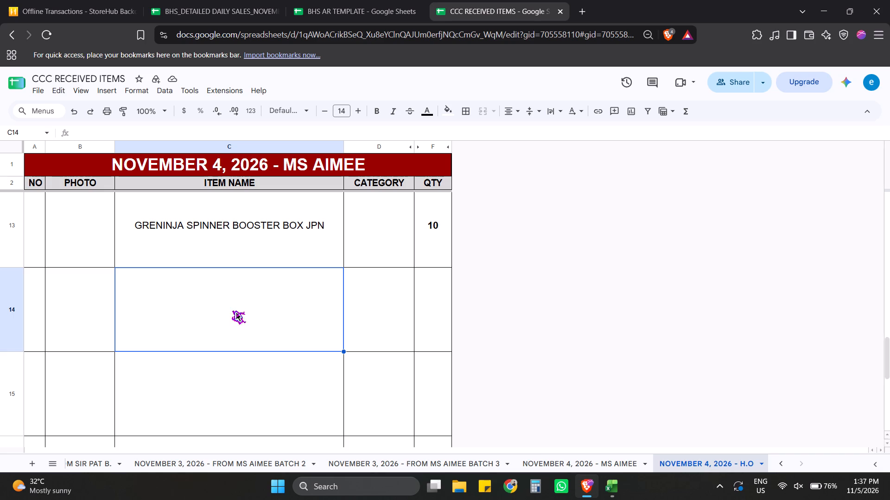
pyautogui.click(232, 310)
pyautogui.write('MUNIKIS H')
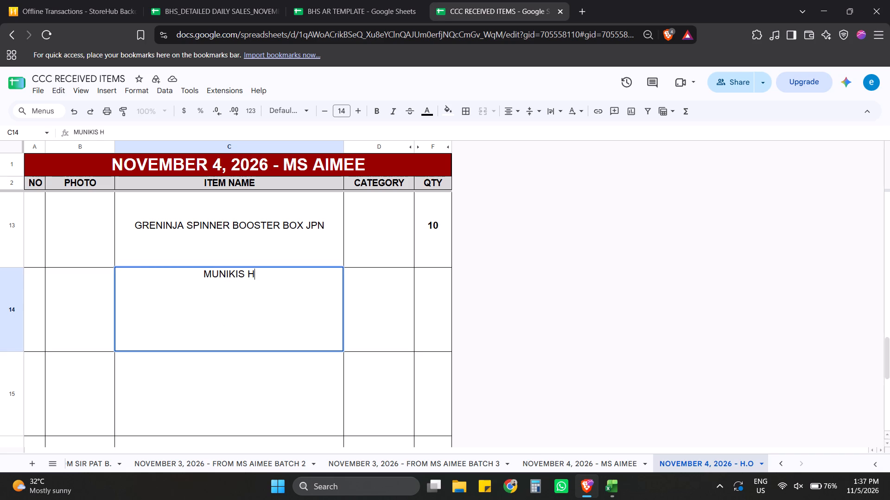
pyautogui.write('ILL BOS')
pyautogui.press('BackSpace')
pyautogui.write('OSTER BOX JPN')
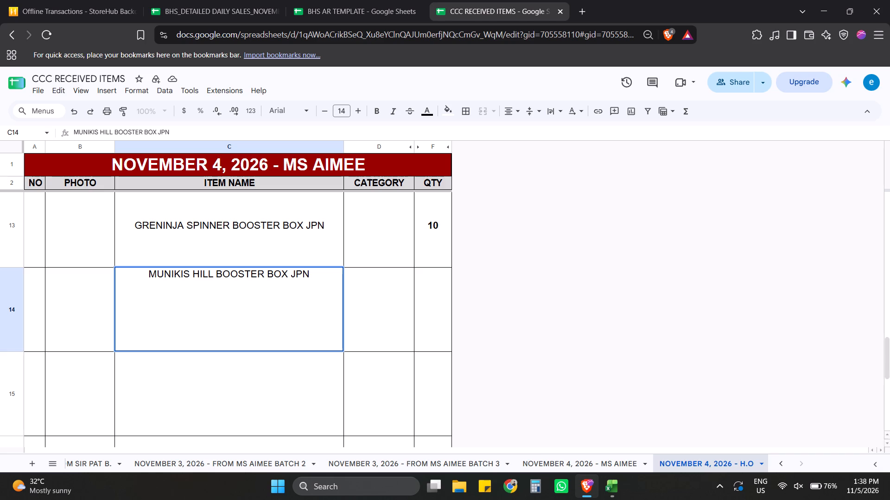
pyautogui.press('Tab')
pyautogui.press('Tab')
pyautogui.write('15')
pyautogui.press('Return')
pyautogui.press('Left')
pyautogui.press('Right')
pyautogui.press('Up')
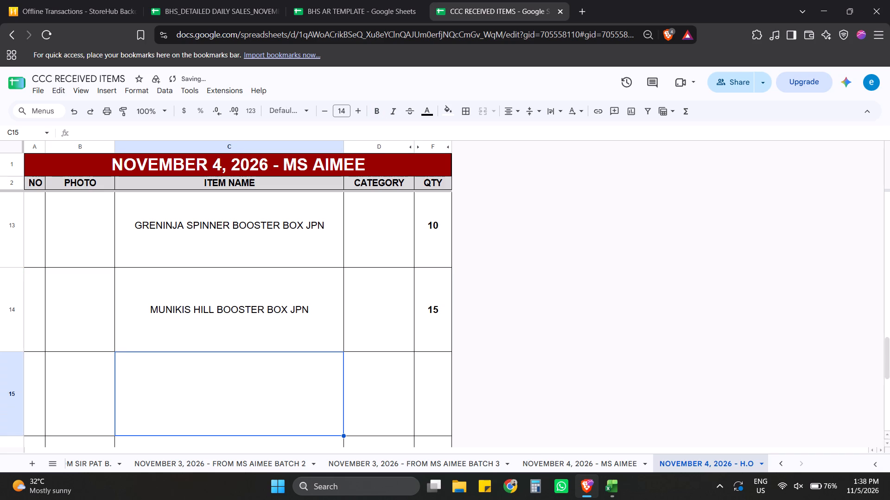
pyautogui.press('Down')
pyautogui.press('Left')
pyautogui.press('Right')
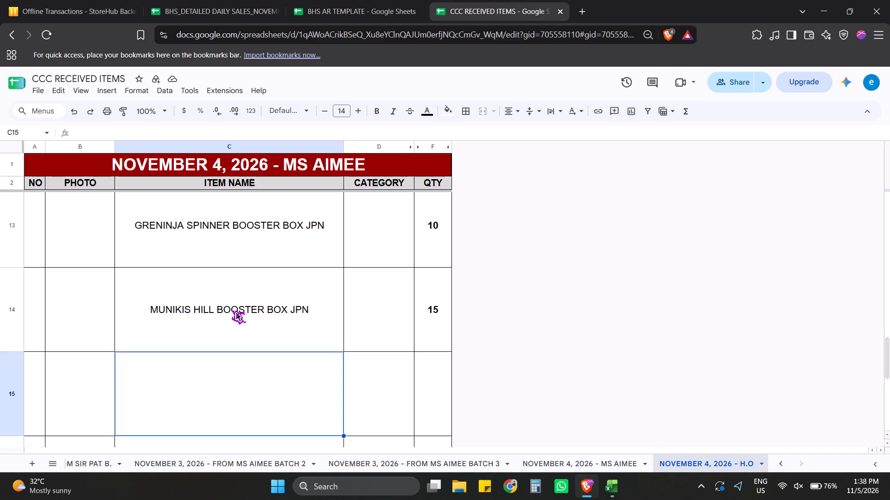
# Fill in row 15 with item name 30TH CELEBRATION TIN CAN GRENINJA 4 PACK and quantity 3, leaving its category blank.
pyautogui.write('30TH CELEBRATION')
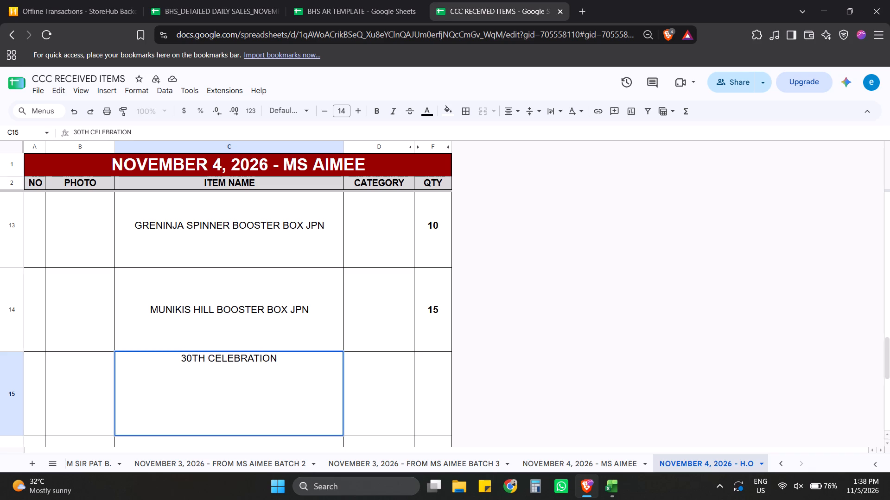
pyautogui.press('space')
pyautogui.write('TIN')
pyautogui.press('space')
pyautogui.write('CAN')
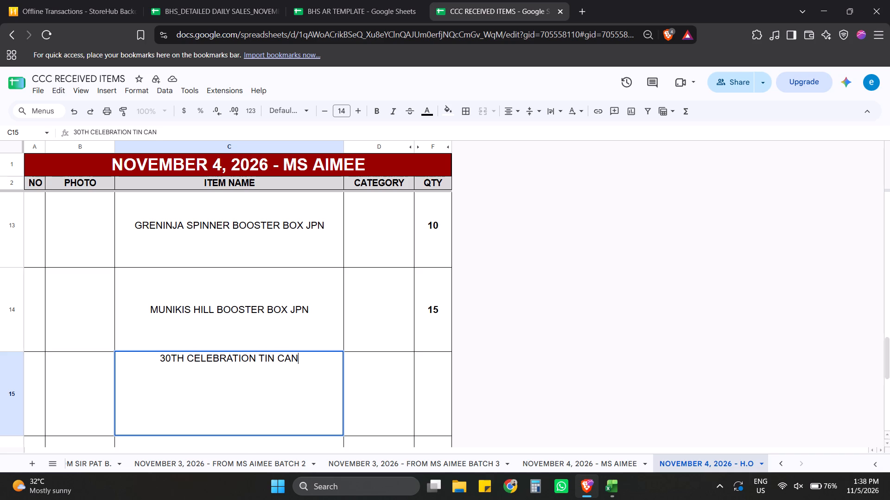
pyautogui.press('space')
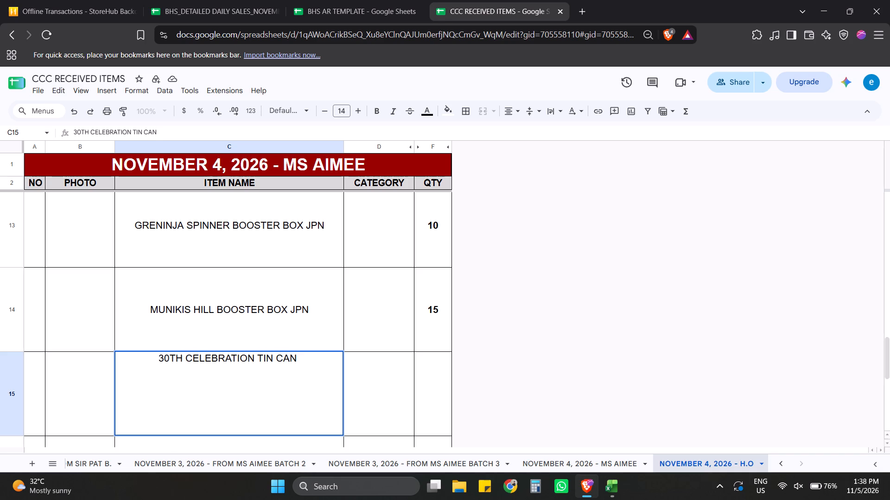
pyautogui.write('GRENINJA 4 PACK')
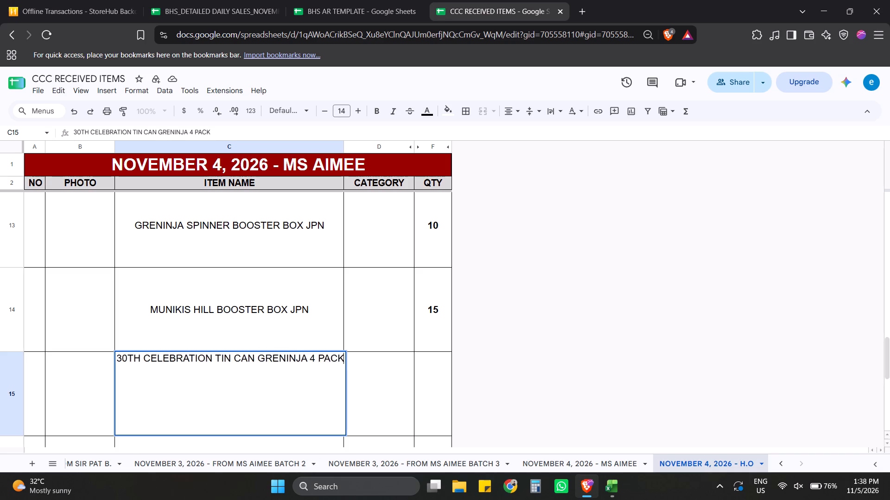
pyautogui.press('Tab')
pyautogui.press('Tab')
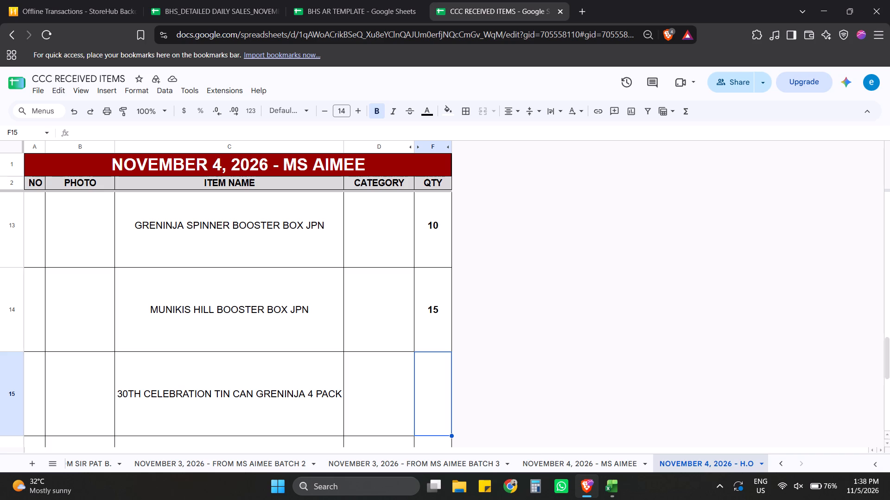
pyautogui.press('3')
pyautogui.press('Return')
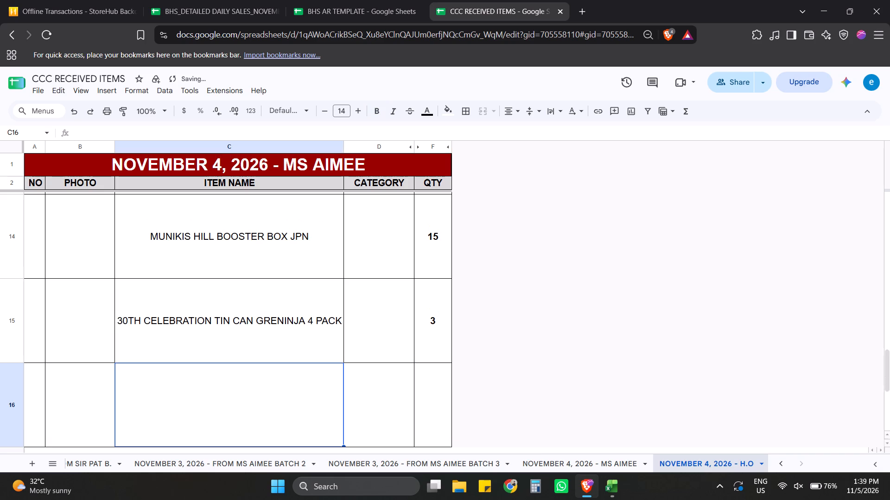
# Copy the item name from row 15 into the item name cell of row 16.
pyautogui.click(269, 309)
pyautogui.hotkey('ctrl', 'c')
pyautogui.click(244, 426)
pyautogui.hotkey('ctrl', 'v')
# Replace GRENINJA with SYLVEON in row 16's item name and set its quantity to 1, leaving the category blank.
pyautogui.click(262, 408)
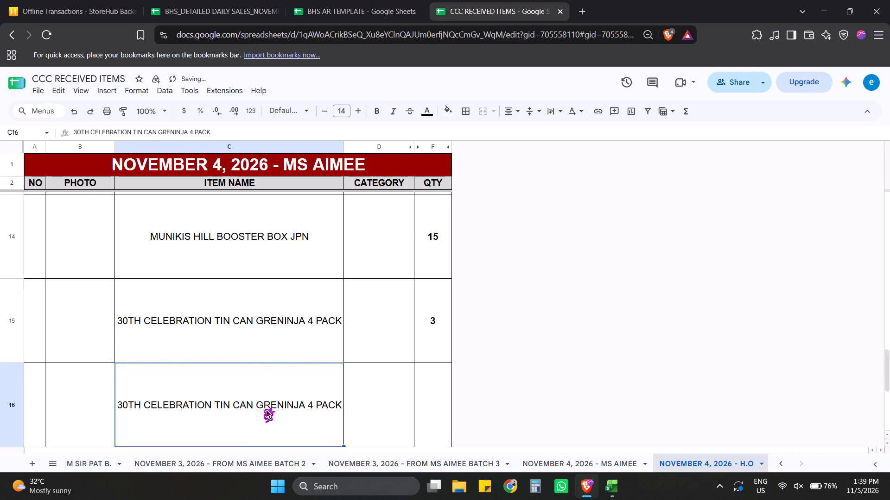
pyautogui.doubleClick(305, 404)
pyautogui.click(306, 374)
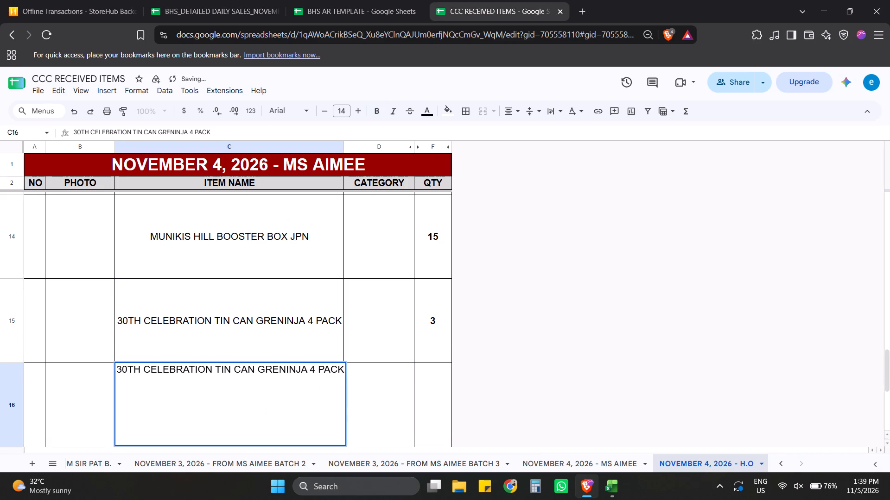
pyautogui.press('BackSpace')
pyautogui.press('BackSpace')
pyautogui.press('BackSpace')
pyautogui.press('BackSpace')
pyautogui.press('BackSpace')
pyautogui.press('BackSpace')
pyautogui.press('BackSpace')
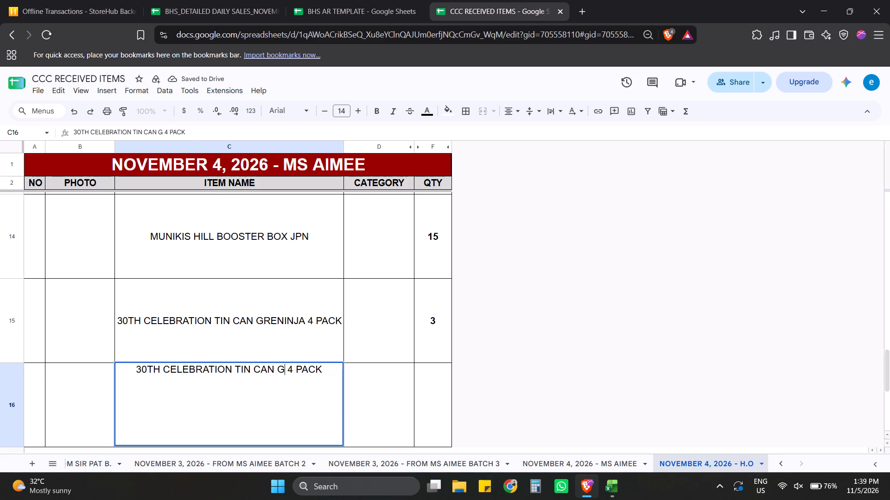
pyautogui.press('BackSpace')
pyautogui.write('SYL')
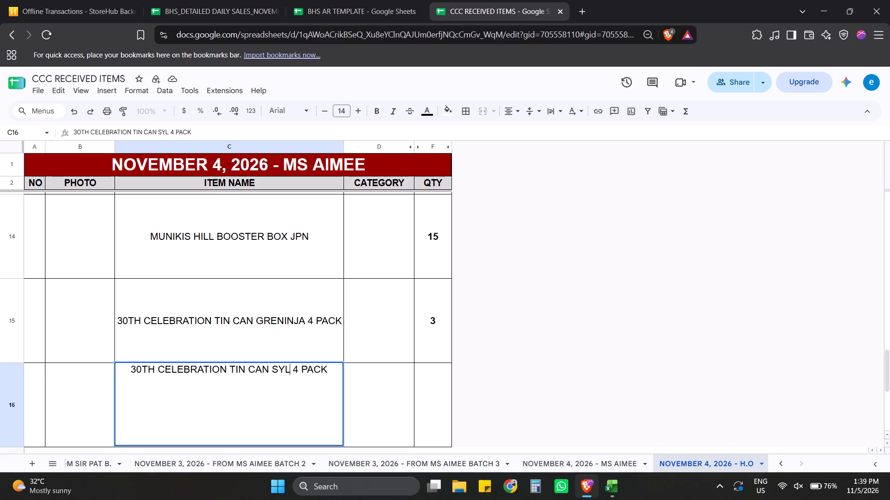
pyautogui.write('VEON')
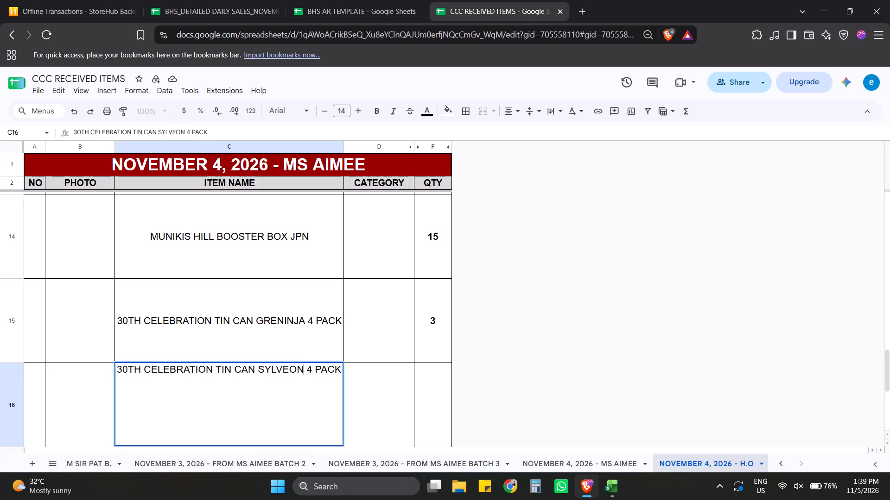
pyautogui.click(441, 390)
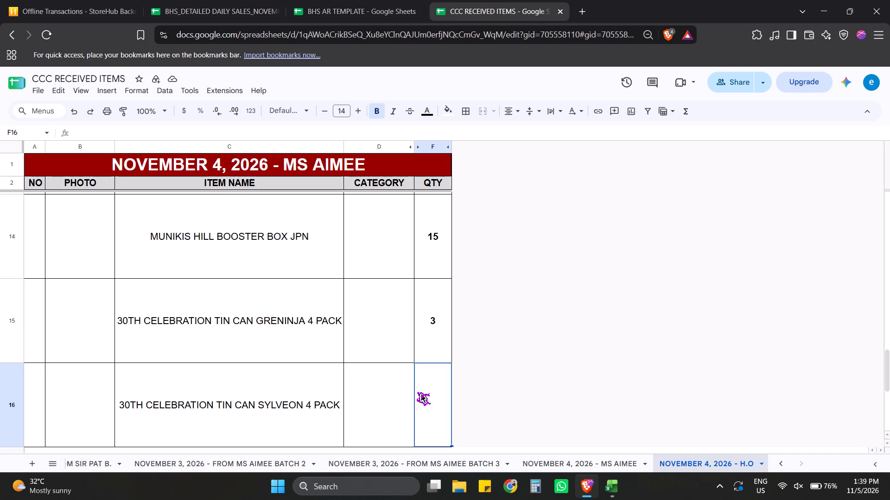
pyautogui.press('1')
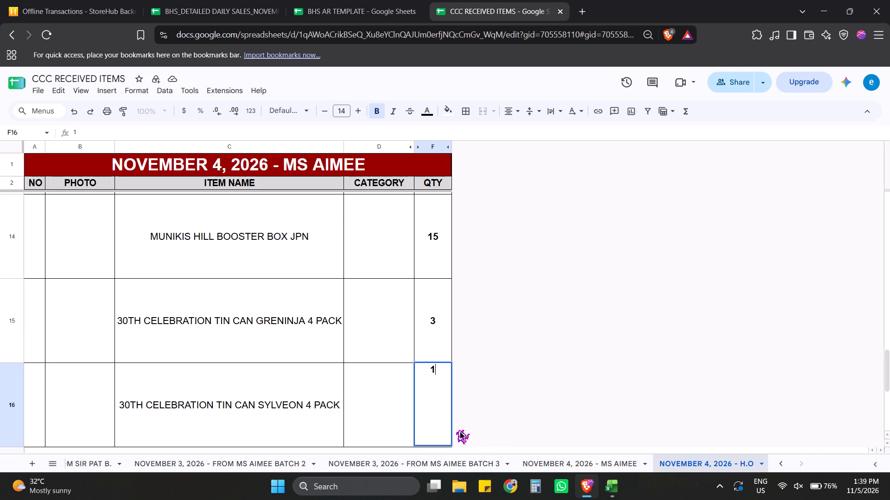
pyautogui.click(341, 421)
# Fill in row 17 with item name SURGING SPARK ETB and quantity 2, leaving its category blank.
pyautogui.scroll(-4, 302, 390)
pyautogui.click(280, 419)
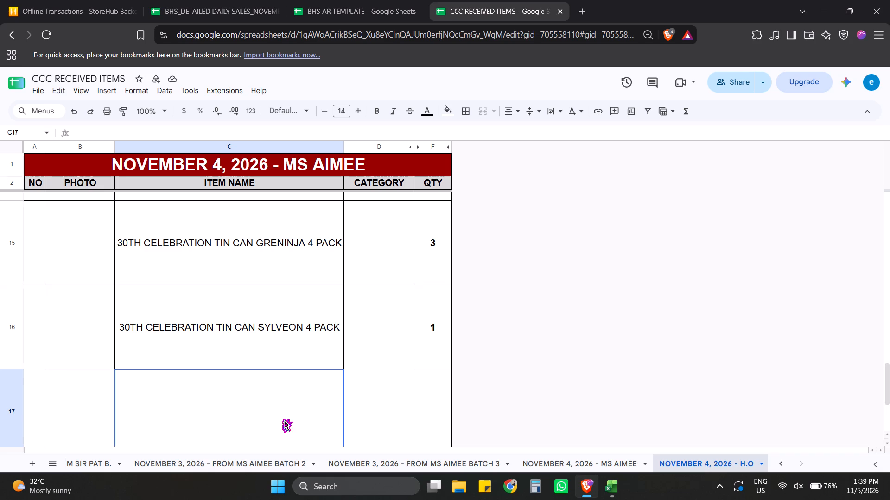
pyautogui.click(273, 397)
pyautogui.write('SURGING SPARK ETB')
pyautogui.press('Tab')
pyautogui.press('Tab')
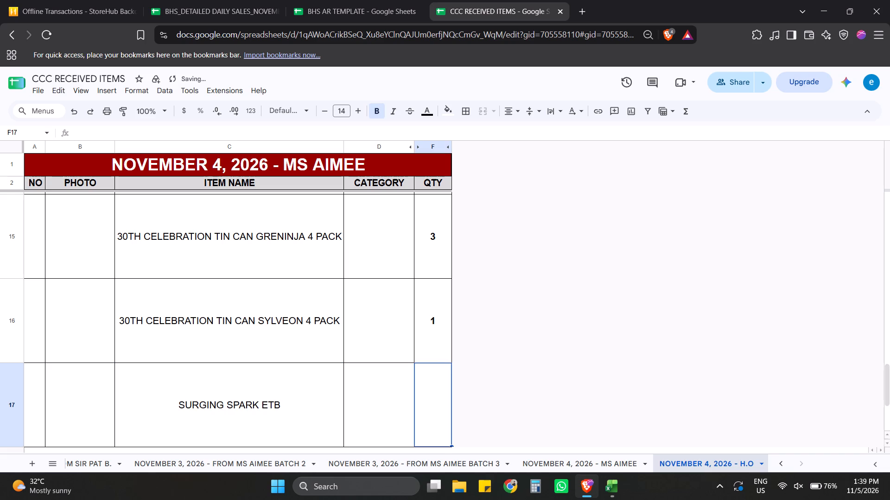
pyautogui.press('2')
pyautogui.press('Return')
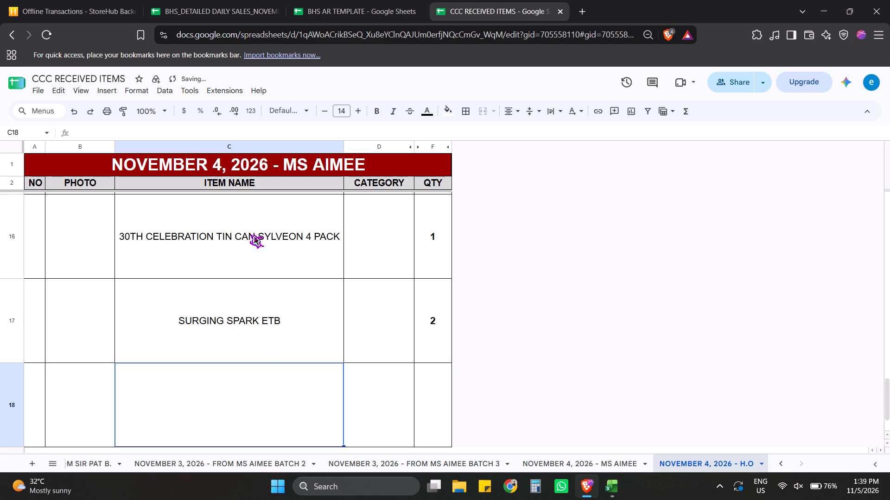
# Fill in row 18 with item name MEGA DREAM EX BOOSTER BUNDLE and quantity 12, leaving its category blank.
pyautogui.scroll(-1, 249, 275)
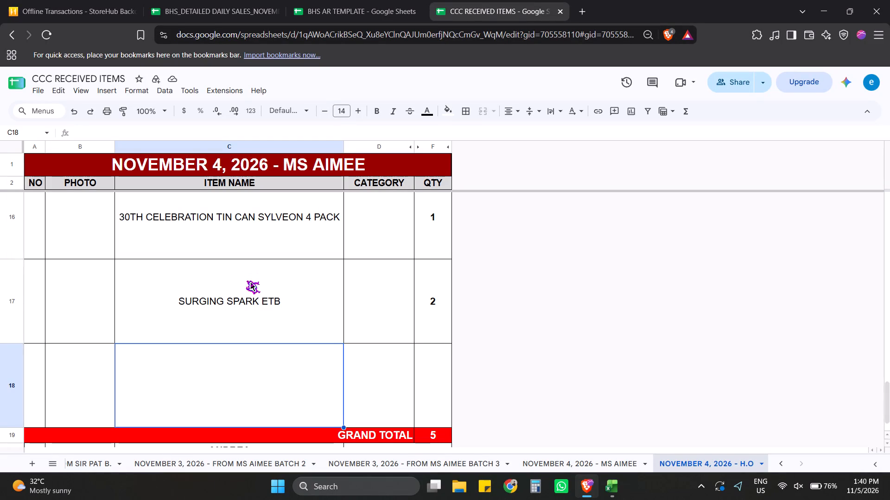
pyautogui.write('MEGA DREAM EX BOOSTER')
pyautogui.press('space')
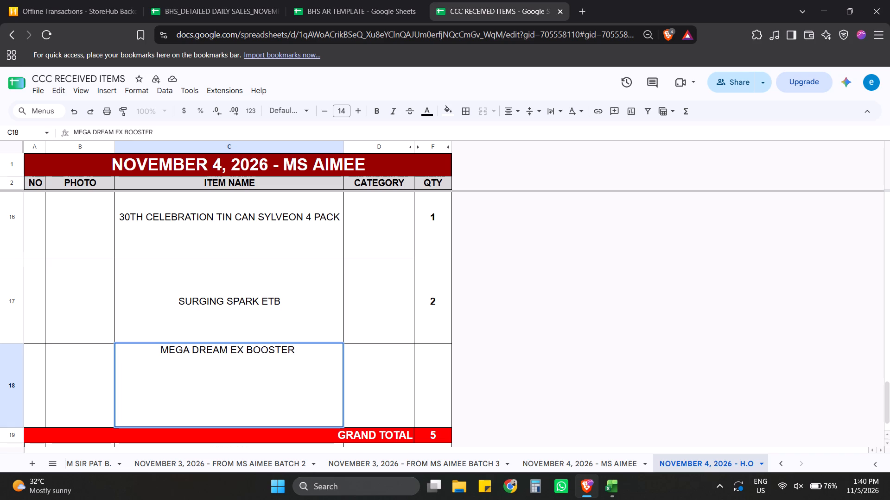
pyautogui.write('BUNDLE')
pyautogui.press('Tab')
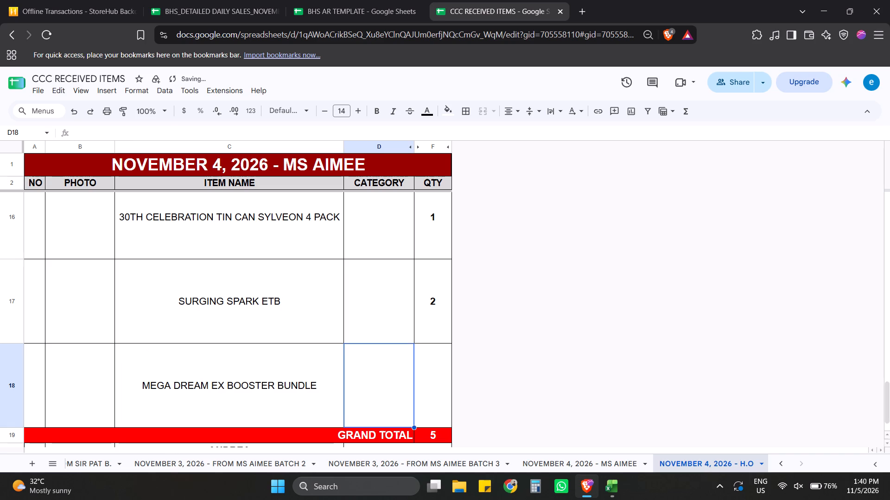
pyautogui.press('Tab')
pyautogui.write('12')
pyautogui.press('Return')
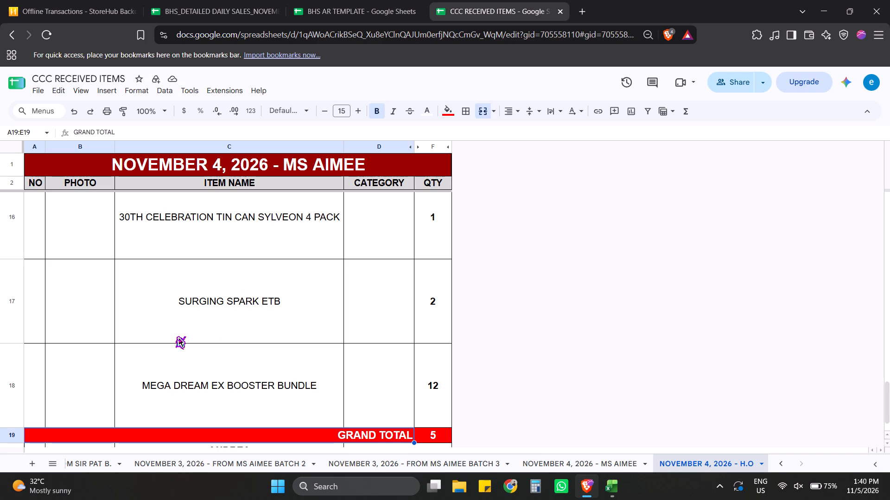
# Insert three blank item rows between row 18 and the GRAND TOTAL row, one at a time.
pyautogui.rightClick(17, 381)
pyautogui.click(62, 214)
pyautogui.scroll(-5, 64, 212)
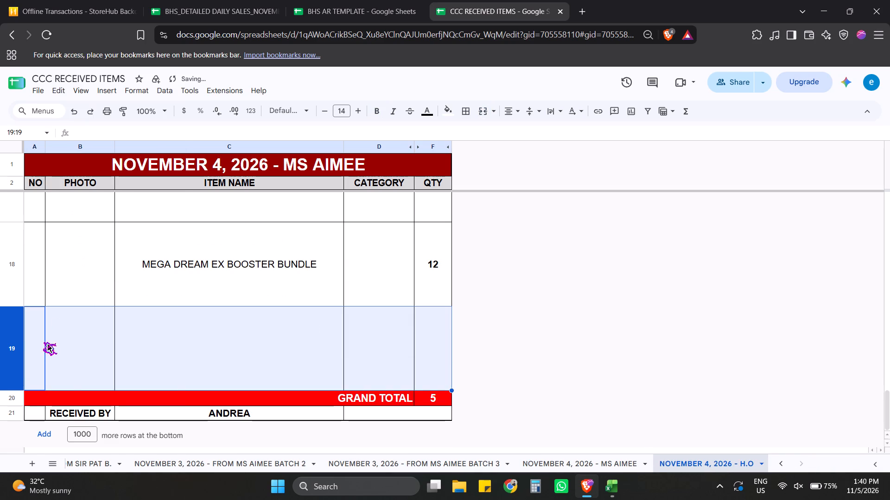
pyautogui.rightClick(12, 332)
pyautogui.click(78, 296)
pyautogui.scroll(-4, 65, 292)
pyautogui.rightClick(19, 325)
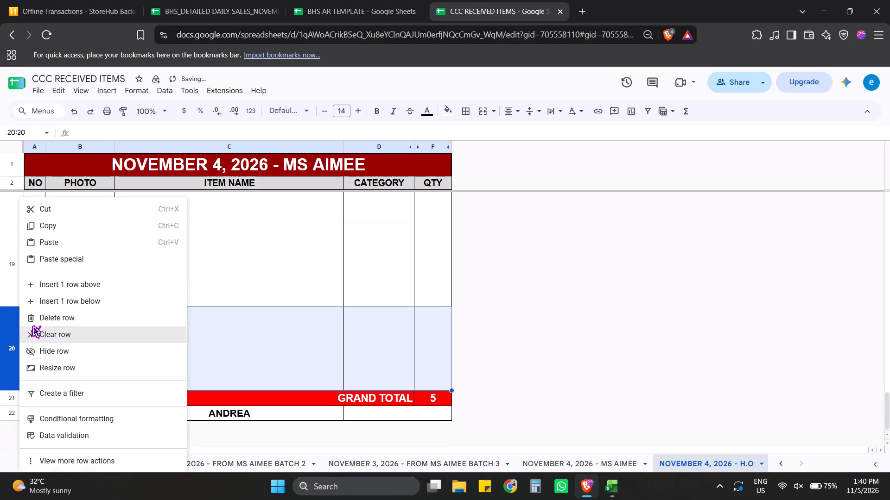
pyautogui.click(89, 301)
# Look over the item names and quantities entered so far in the sheet.
pyautogui.scroll(14, 199, 294)
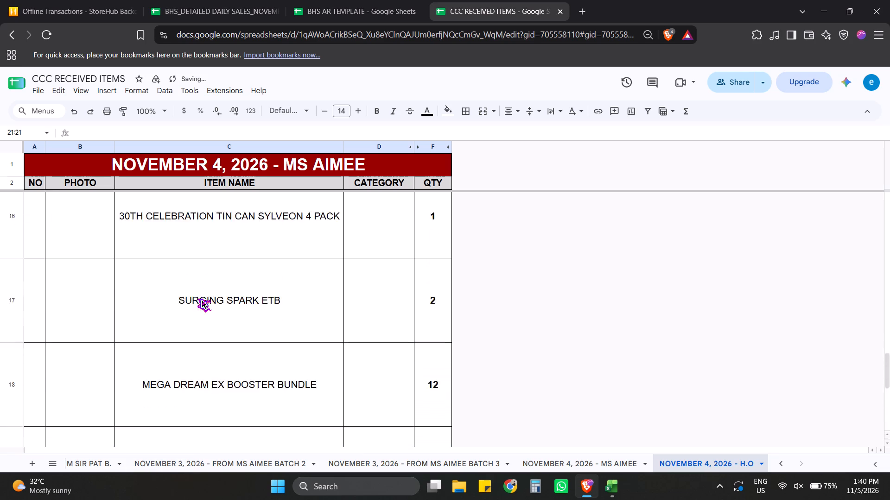
pyautogui.scroll(20, 197, 298)
pyautogui.scroll(14, 197, 298)
pyautogui.scroll(-8, 262, 311)
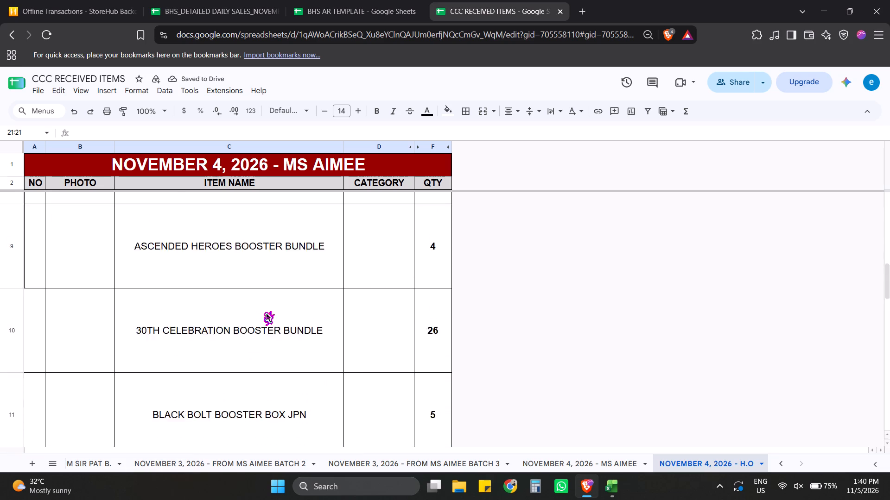
pyautogui.scroll(12, 271, 324)
pyautogui.scroll(-20, 258, 319)
pyautogui.scroll(-16, 258, 319)
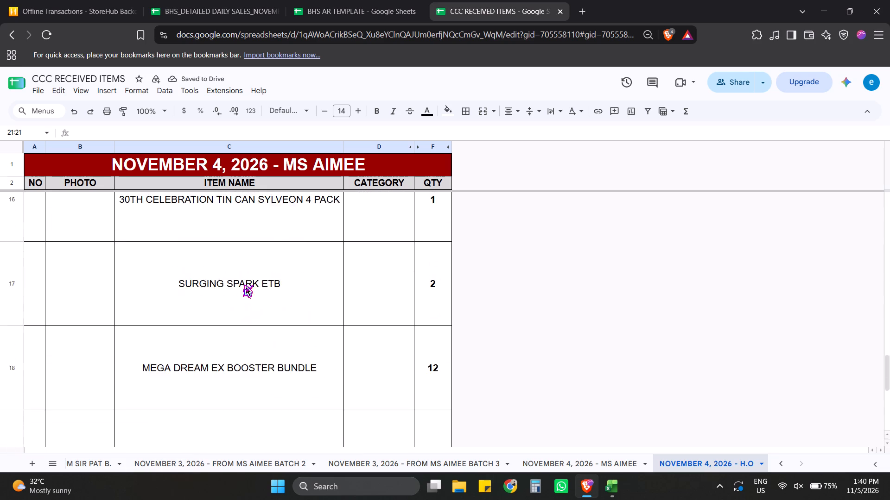
pyautogui.scroll(-17, 242, 285)
# Fill in row 19 with item name PITCK BLACK BOOSTER BOX EN and quantity 1, leaving its category blank.
pyautogui.click(230, 230)
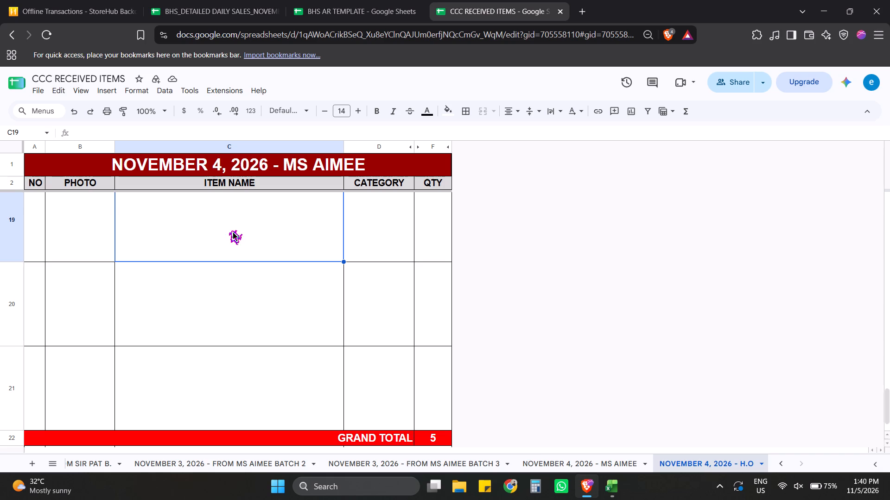
pyautogui.scroll(5, 249, 246)
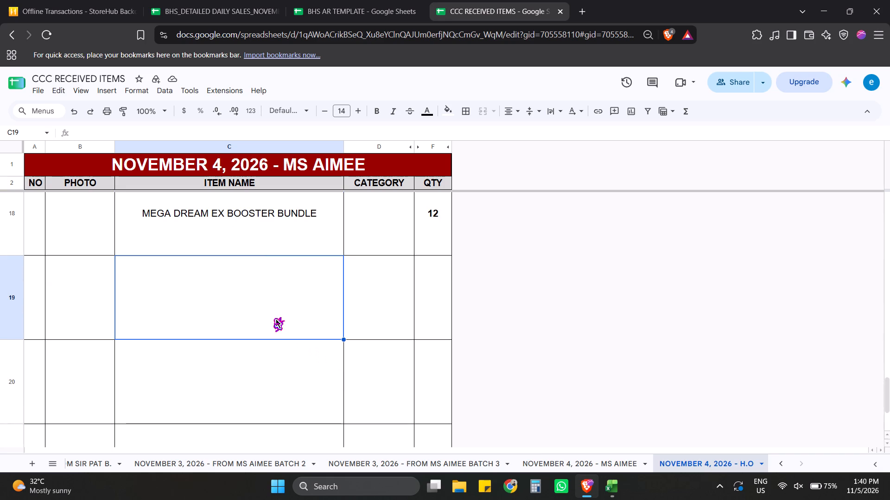
pyautogui.write('PITCJ')
pyautogui.press('BackSpace')
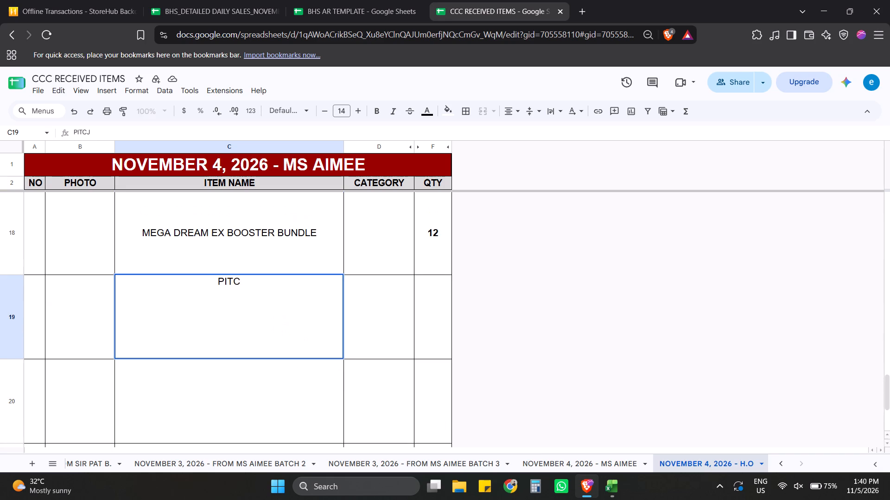
pyautogui.write('K BLACK')
pyautogui.press('space')
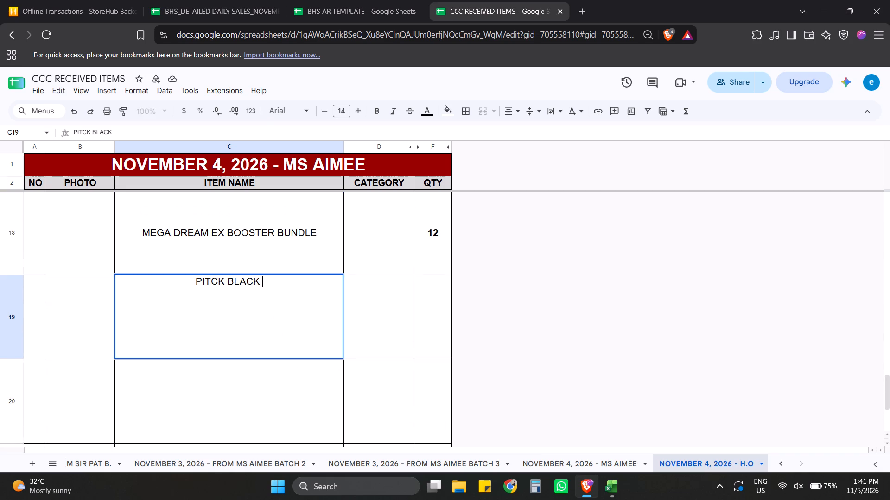
pyautogui.write('BOSSTE')
pyautogui.press('BackSpace')
pyautogui.press('BackSpace')
pyautogui.press('BackSpace')
pyautogui.press('BackSpace')
pyautogui.write('OS')
pyautogui.press('BackSpace')
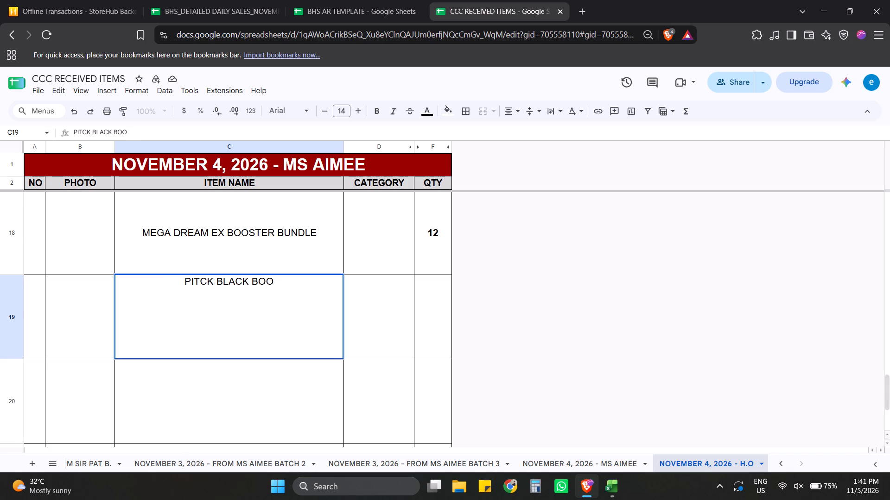
pyautogui.write('STER BOX EN')
pyautogui.press('Tab')
pyautogui.press('Tab')
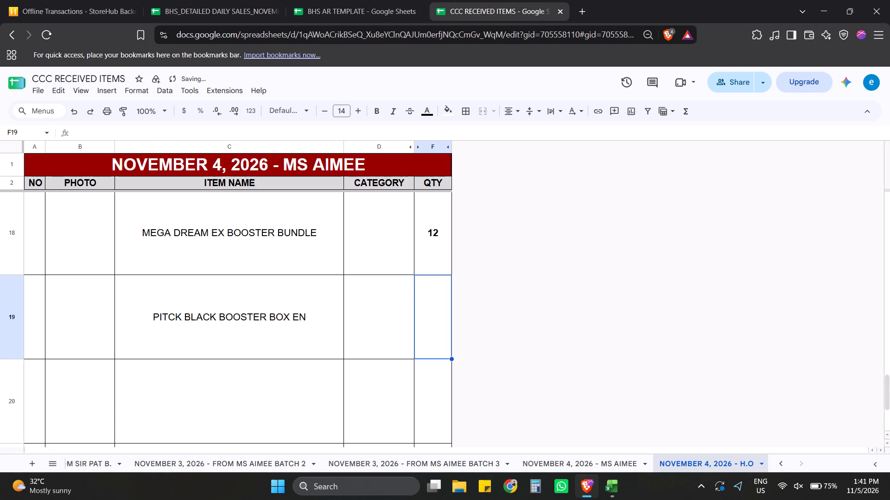
pyautogui.press('1')
pyautogui.press('Return')
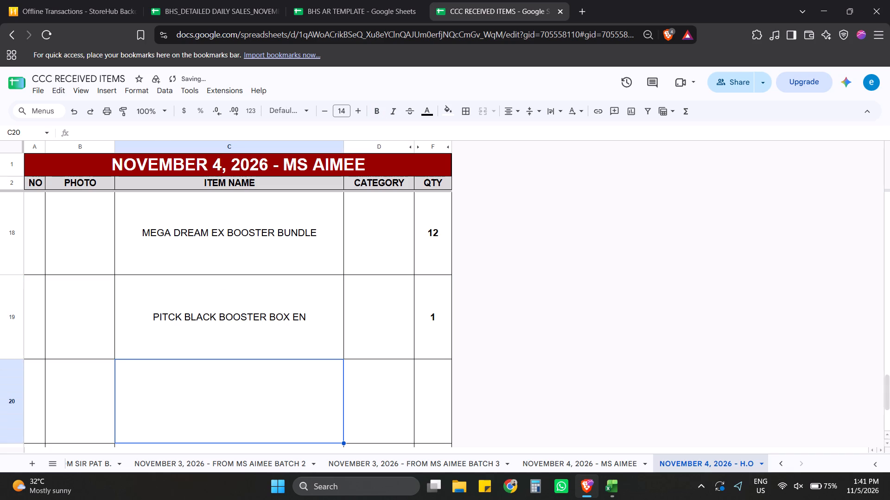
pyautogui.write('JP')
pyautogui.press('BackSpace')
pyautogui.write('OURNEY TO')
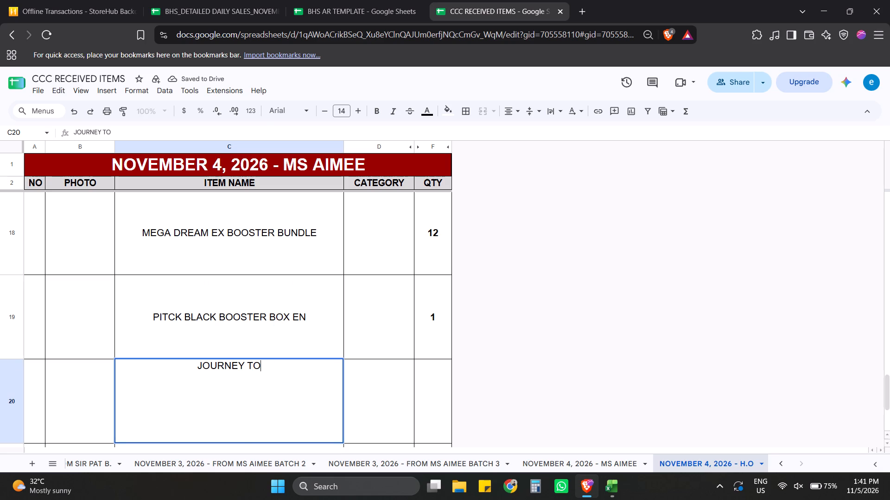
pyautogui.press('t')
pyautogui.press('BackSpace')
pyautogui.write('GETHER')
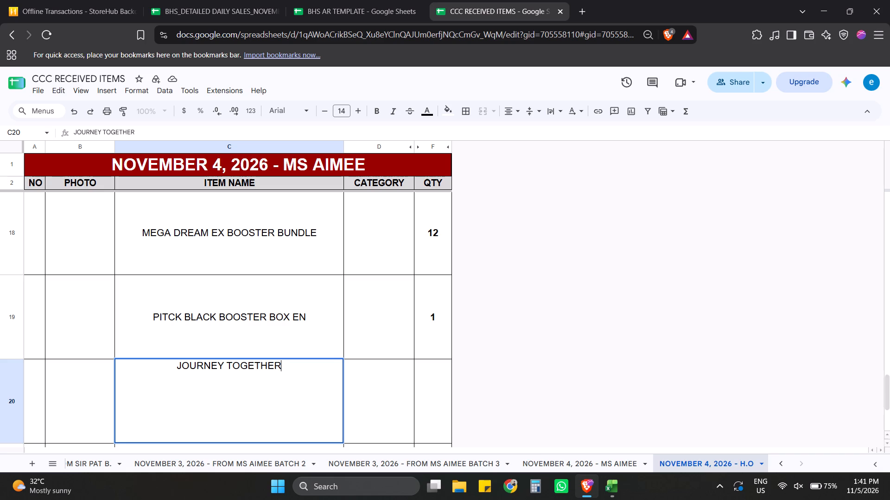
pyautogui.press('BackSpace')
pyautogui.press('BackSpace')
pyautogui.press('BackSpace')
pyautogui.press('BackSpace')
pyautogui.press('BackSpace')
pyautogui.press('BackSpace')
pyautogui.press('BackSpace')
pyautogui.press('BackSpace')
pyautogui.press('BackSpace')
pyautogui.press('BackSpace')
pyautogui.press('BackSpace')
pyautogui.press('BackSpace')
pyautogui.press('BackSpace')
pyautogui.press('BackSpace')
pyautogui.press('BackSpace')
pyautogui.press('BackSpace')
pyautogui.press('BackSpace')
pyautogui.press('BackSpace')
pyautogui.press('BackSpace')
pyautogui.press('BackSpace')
# Fill in row 20 with item name PALDEA EVOLCED BOOSTER BOX EN and quantity 1, leaving its category blank.
pyautogui.write('PALDEA')
pyautogui.press('space')
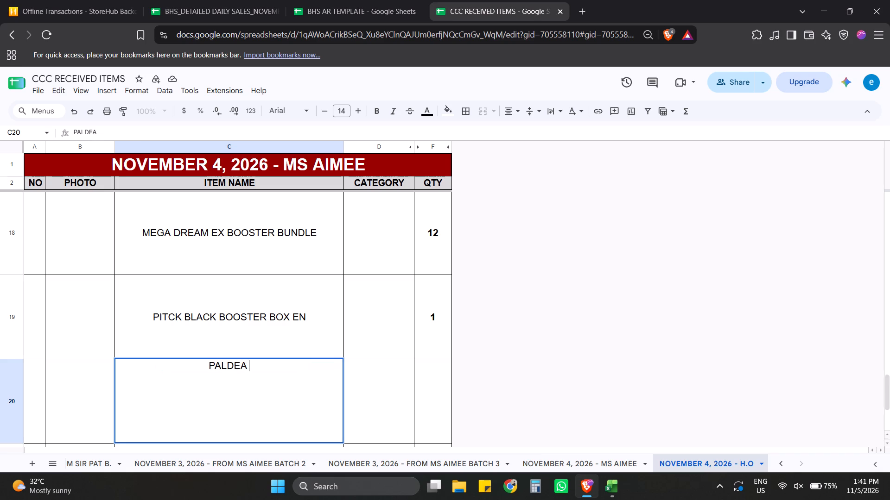
pyautogui.write('EVOLCED V')
pyautogui.press('BackSpace')
pyautogui.write('BOOSTER BOX EN')
pyautogui.press('Tab')
pyautogui.press('Tab')
pyautogui.press('1')
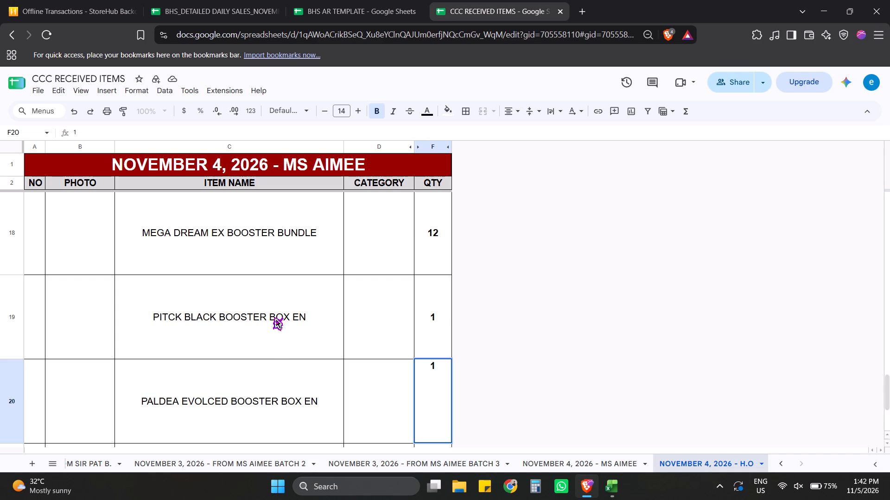
# Fill in row 21 with item name OP16 THE TIME OF BATTLE EN and quantity 11, leaving its category blank.
pyautogui.scroll(-7, 328, 223)
pyautogui.click(219, 326)
pyautogui.write('ONEPI')
pyautogui.press('BackSpace')
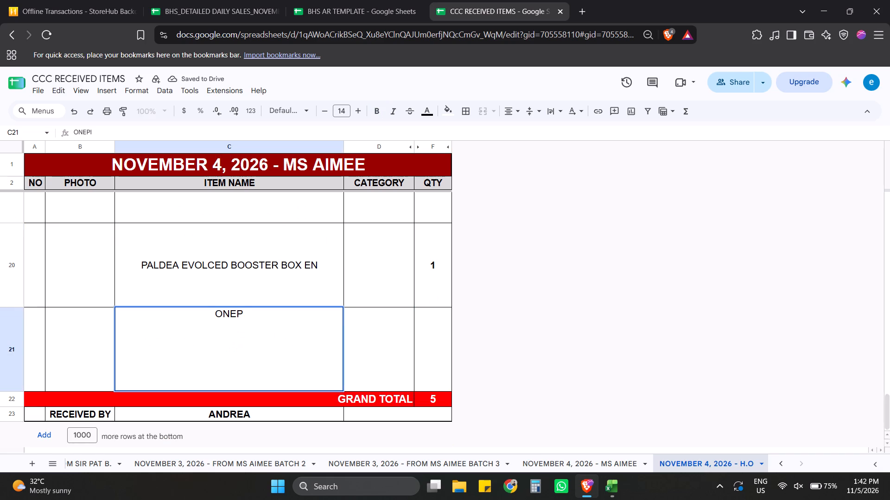
pyautogui.press('BackSpace')
pyautogui.press('BackSpace')
pyautogui.press('BackSpace')
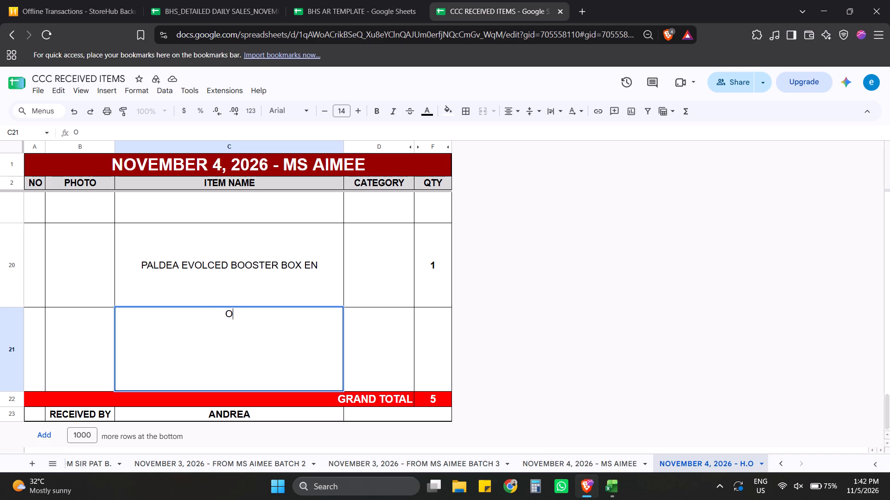
pyautogui.press('p')
pyautogui.write('16')
pyautogui.press('space')
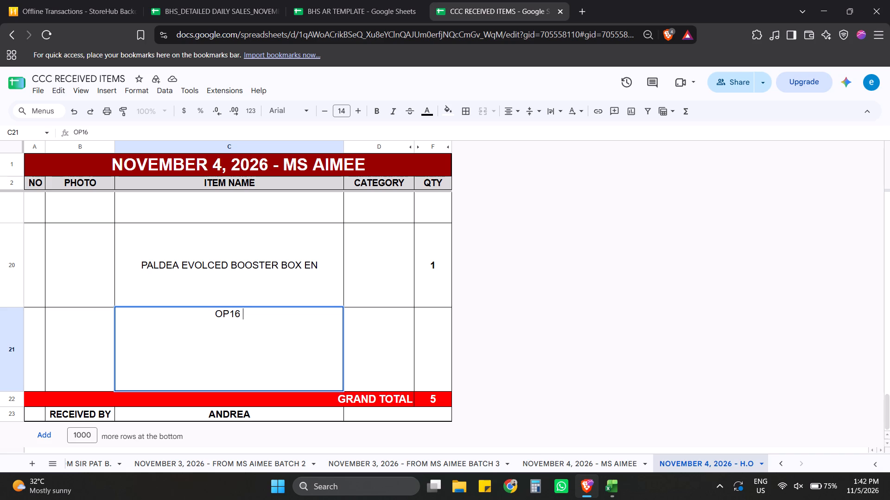
pyautogui.write('THE TIME')
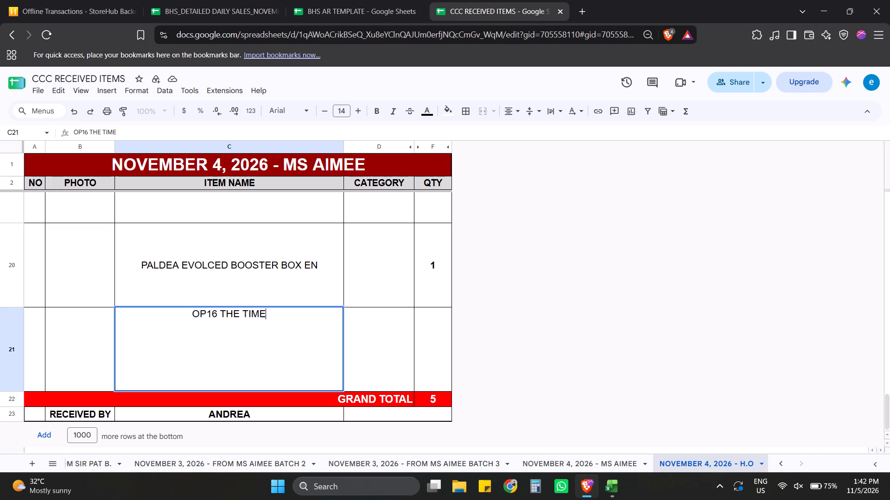
pyautogui.press('space')
pyautogui.write('OF BATTLE EN')
pyautogui.press('Tab')
pyautogui.press('Tab')
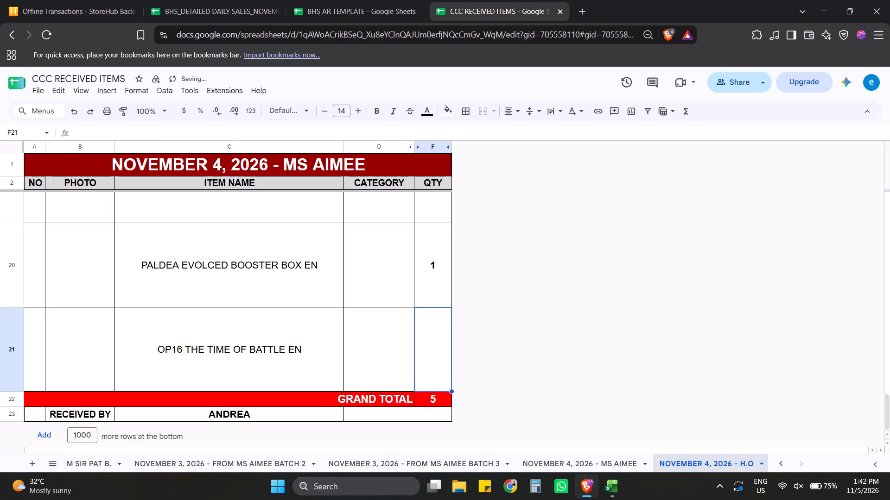
pyautogui.write('11')
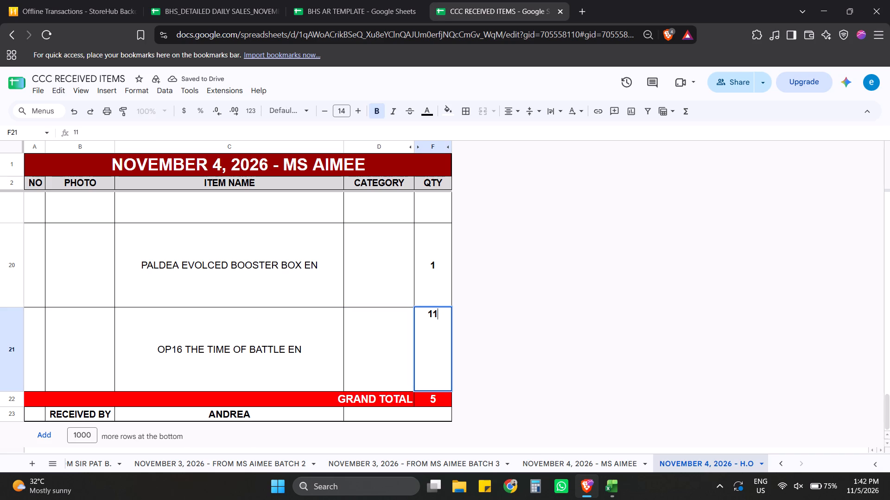
pyautogui.press('Return')
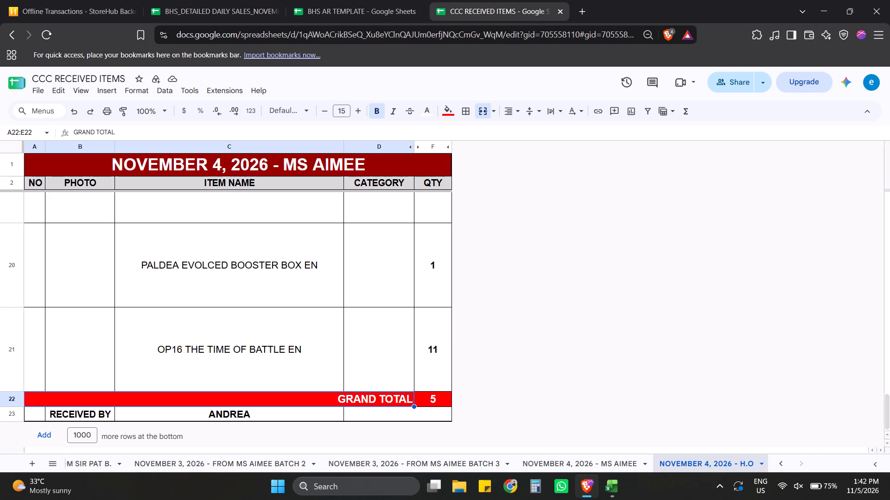
# Insert one blank item row below row 21, above the GRAND TOTAL row.
pyautogui.click(8, 343)
pyautogui.rightClick(8, 343)
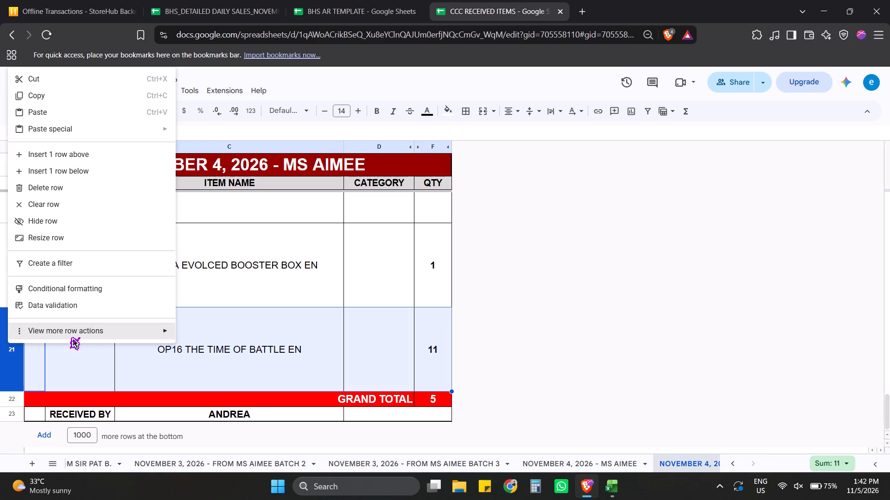
pyautogui.click(75, 170)
# Fill in row 22 with item name TOPPS PRISTINE and quantity 1, leaving its category blank.
pyautogui.click(200, 403)
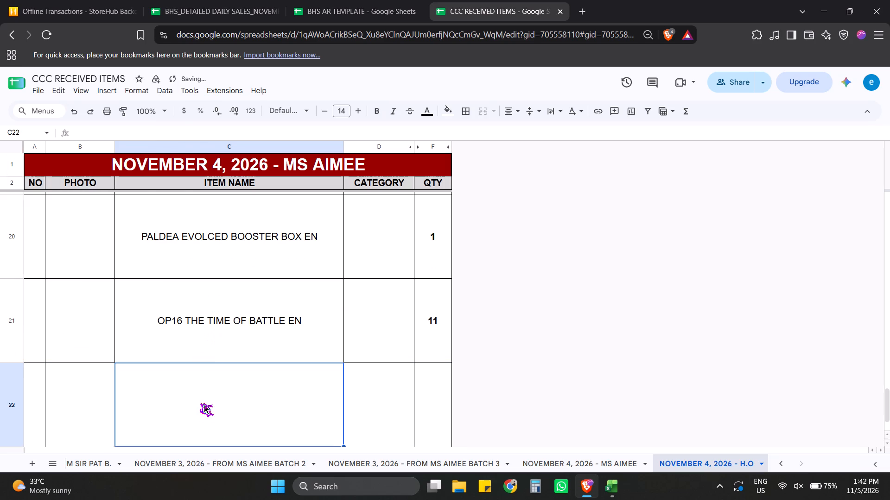
pyautogui.write('TOPPS PRISTINR')
pyautogui.press('BackSpace')
pyautogui.press('e')
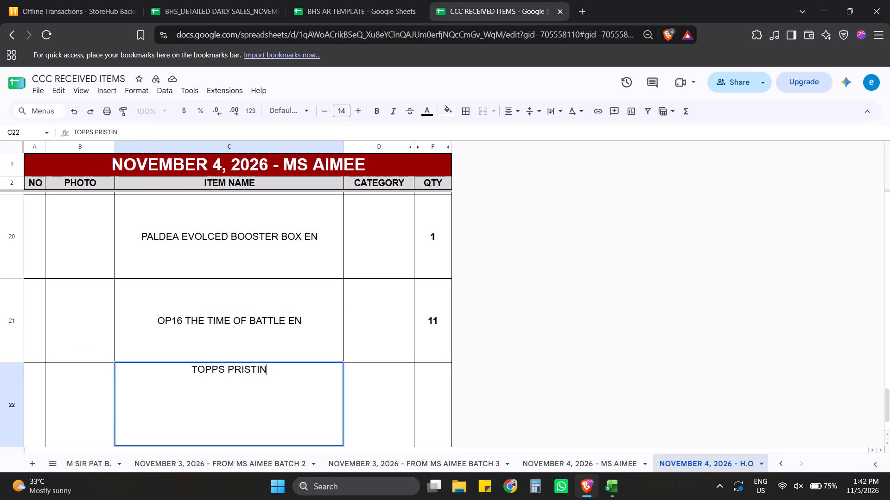
pyautogui.press('Tab')
pyautogui.press('Tab')
pyautogui.press('1')
pyautogui.press('Return')
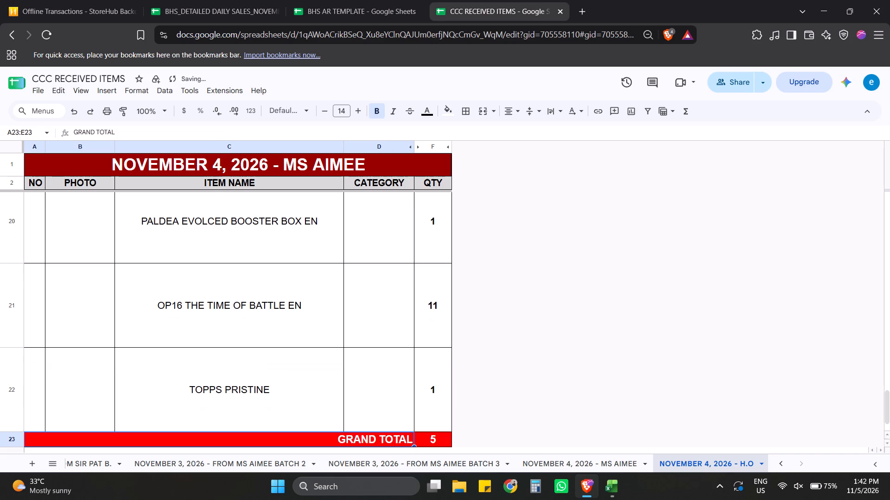
# Set the category of rows 8 to 12, WHITE FLARE BOOSTER BOX JPN through ABYSS EYE BOOSTER BOX JPN, to POKEMON.
pyautogui.scroll(20, 192, 380)
pyautogui.scroll(15, 192, 380)
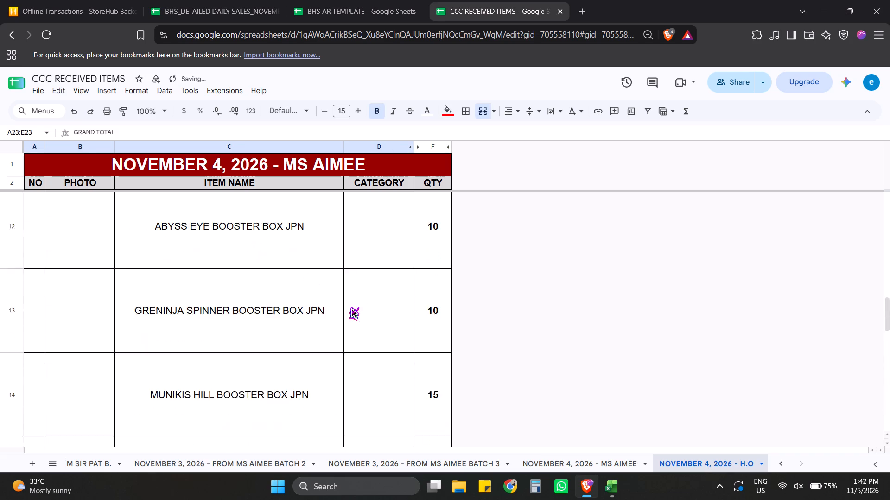
pyautogui.scroll(20, 348, 307)
pyautogui.scroll(20, 348, 307)
pyautogui.scroll(2, 348, 307)
pyautogui.scroll(-4, 398, 279)
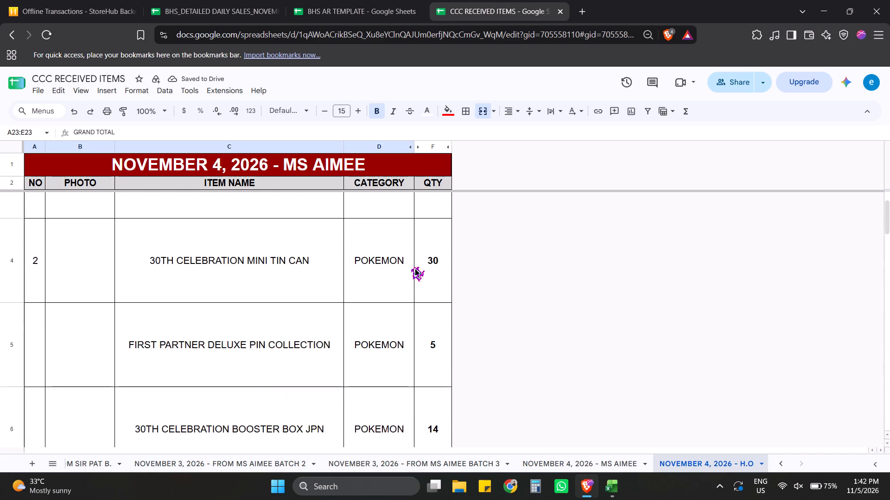
pyautogui.scroll(-19, 411, 267)
pyautogui.scroll(7, 380, 271)
pyautogui.scroll(-2, 419, 333)
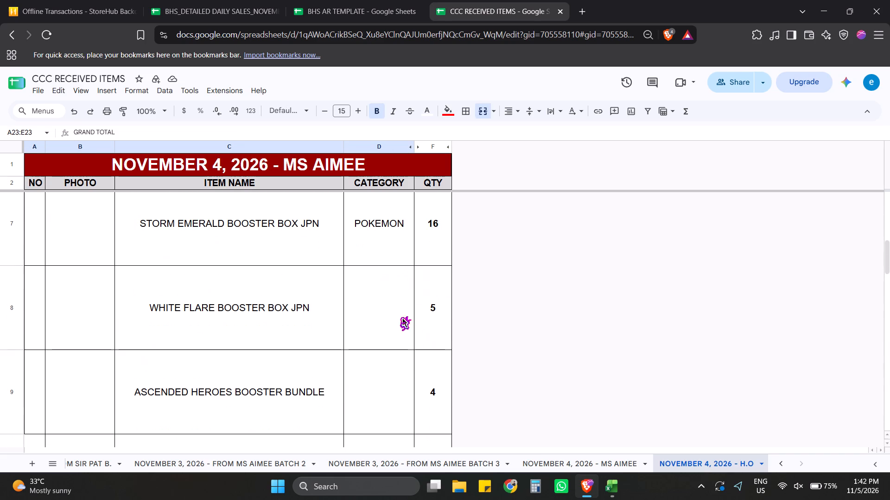
pyautogui.click(397, 316)
pyautogui.write('PO')
pyautogui.press('Return')
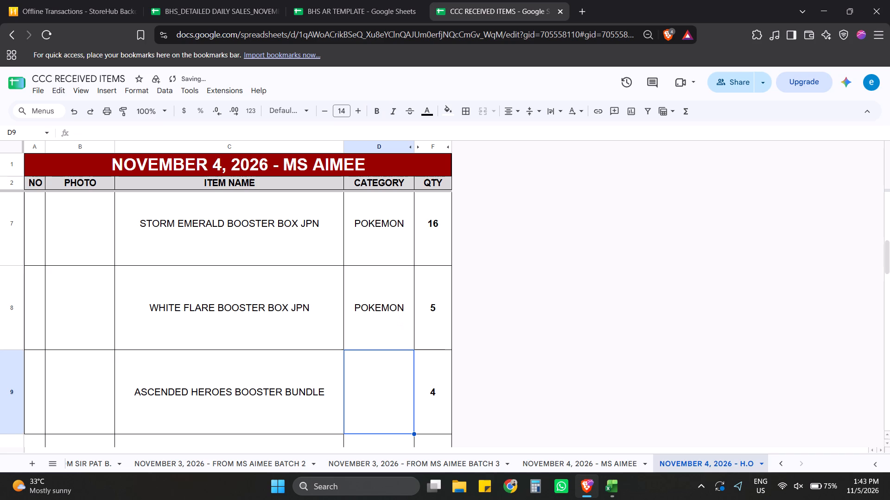
pyautogui.write('PO')
pyautogui.press('Return')
pyautogui.write('PO')
pyautogui.press('Return')
pyautogui.press('p')
pyautogui.press('Return')
pyautogui.press('p')
pyautogui.press('Return')
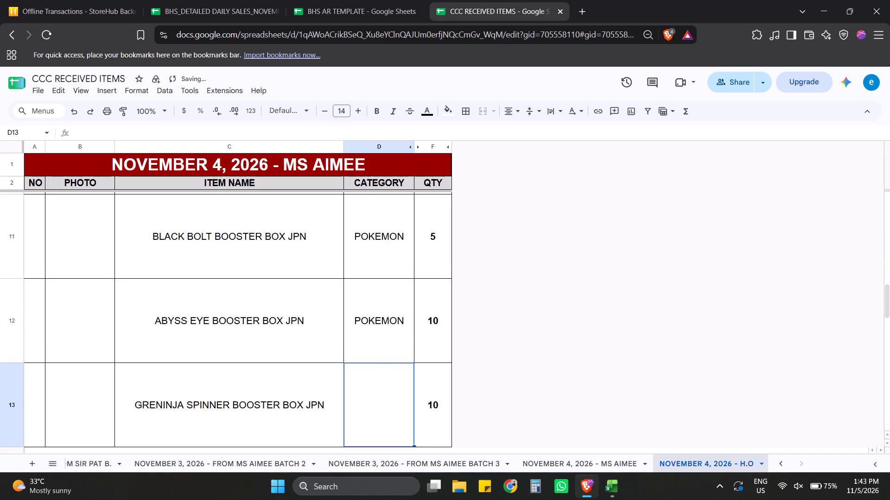
# Set the category of rows 13 to 20, GRENINJA SPINNER BOOSTER BOX JPN through PALDEA EVOLCED BOOSTER BOX EN, to POKEMON.
pyautogui.press('p')
pyautogui.press('Return')
pyautogui.press('p')
pyautogui.press('Return')
pyautogui.press('p')
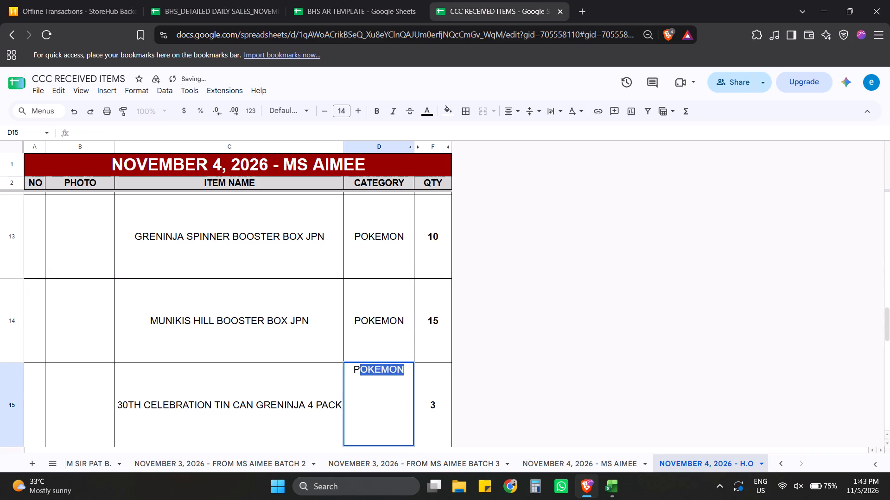
pyautogui.press('Return')
pyautogui.press('p')
pyautogui.press('Return')
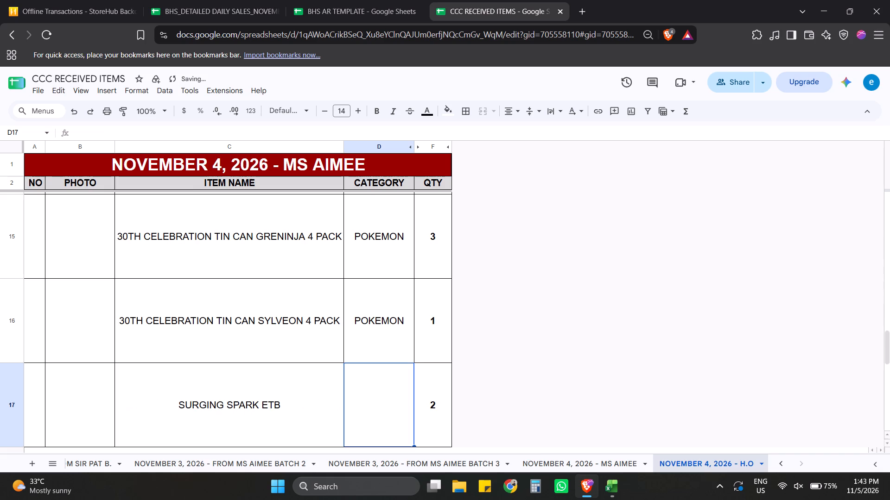
pyautogui.press('p')
pyautogui.press('Return')
pyautogui.press('p')
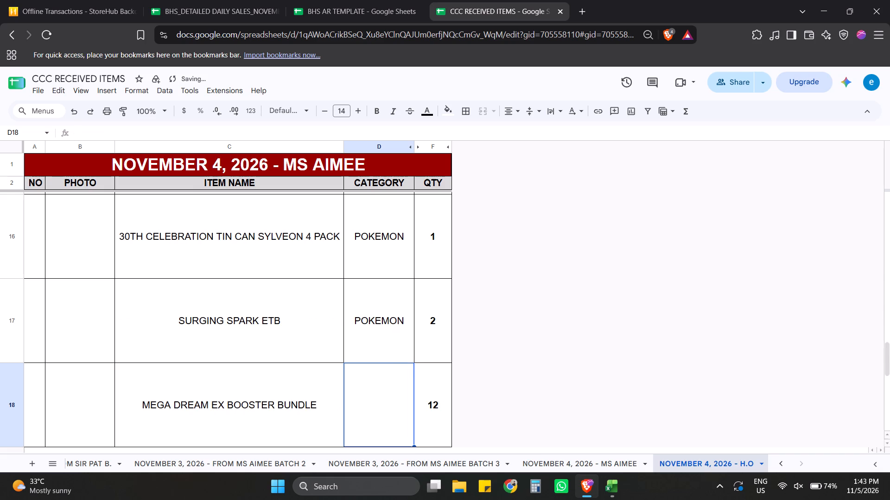
pyautogui.press('Return')
pyautogui.press('p')
pyautogui.press('Return')
pyautogui.press('p')
pyautogui.press('Return')
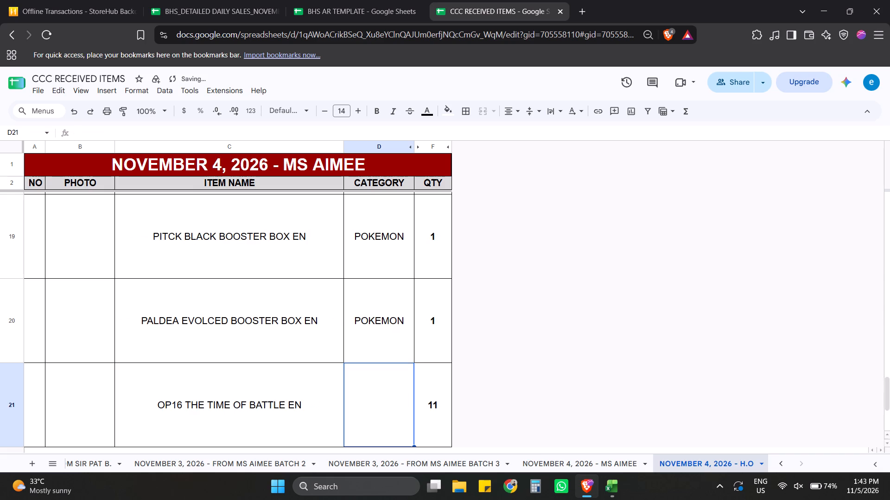
# Set the category of OP16 THE TIME OF BATTLE EN to ONE PIECE and of TOPPS PRISTINE to BASKETBALL.
pyautogui.write('ONE PIECE')
pyautogui.press('Return')
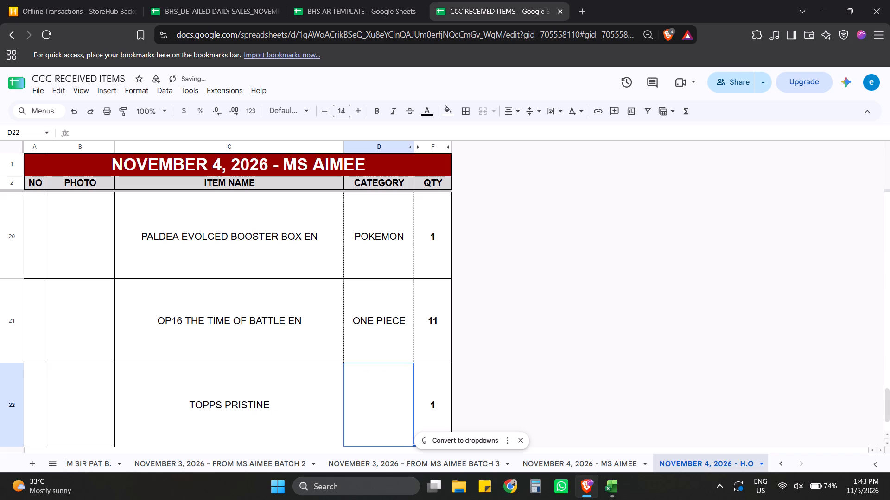
pyautogui.write('BASTE')
pyautogui.press('BackSpace')
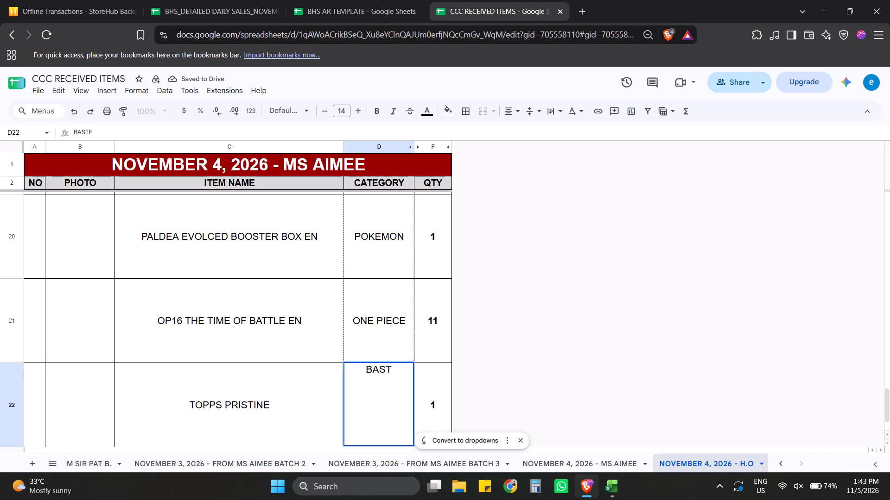
pyautogui.press('BackSpace')
pyautogui.write('KETBALL')
pyautogui.press('Return')
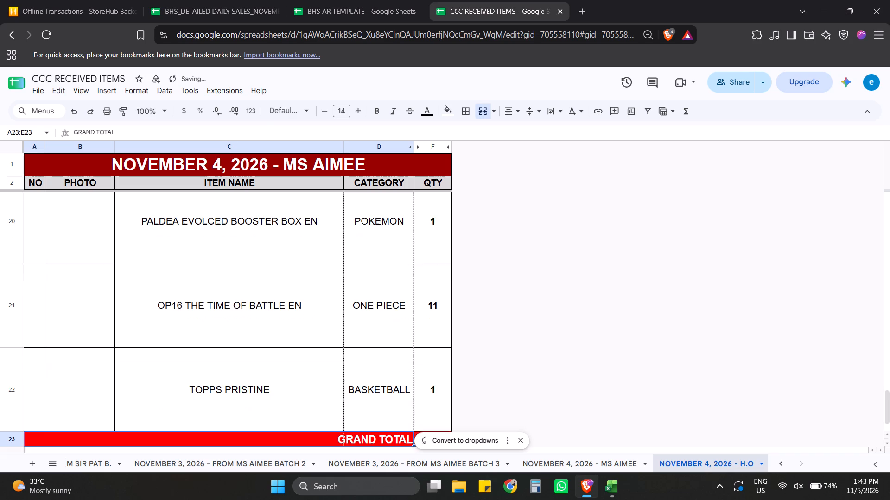
# Copy the item name FIRST PARTNER SERIES 3 from row 3 and search Google Images for it in a new browser tab.
pyautogui.scroll(20, 393, 301)
pyautogui.scroll(20, 393, 301)
pyautogui.scroll(2, 393, 301)
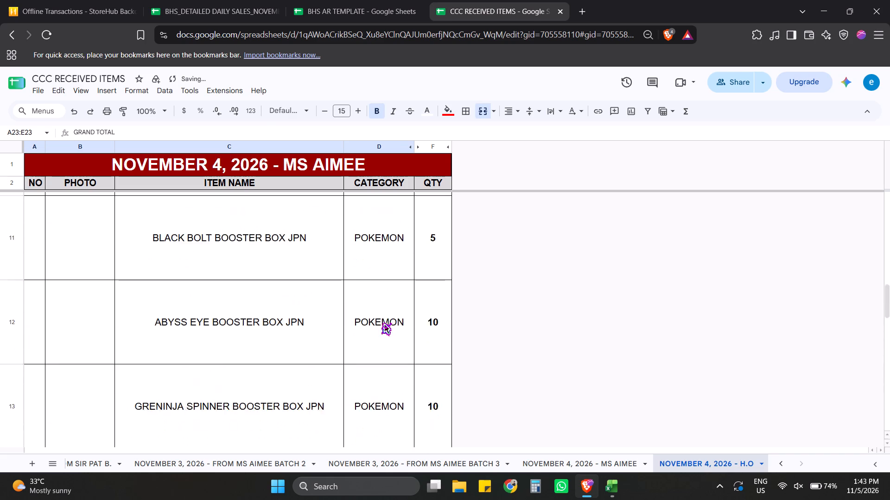
pyautogui.scroll(20, 380, 322)
pyautogui.scroll(20, 380, 322)
pyautogui.scroll(3, 380, 322)
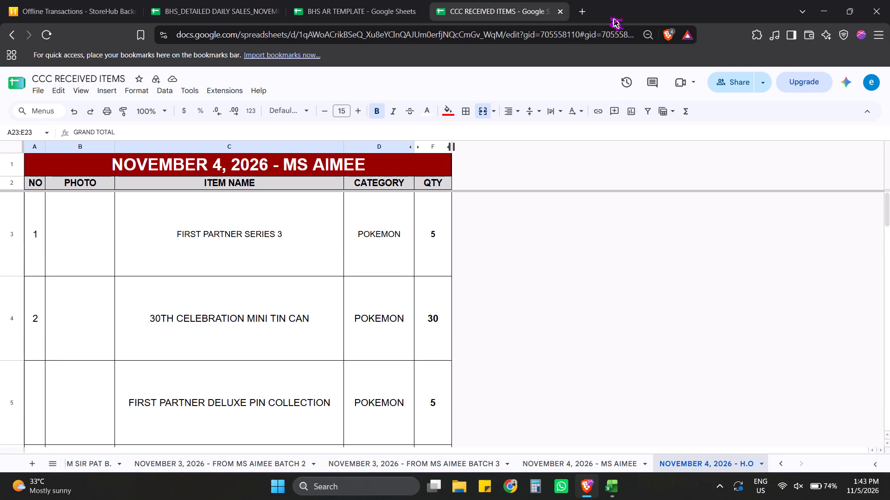
pyautogui.click(268, 219)
pyautogui.hotkey('ctrl', 'c')
pyautogui.click(589, 9)
pyautogui.click(573, 37)
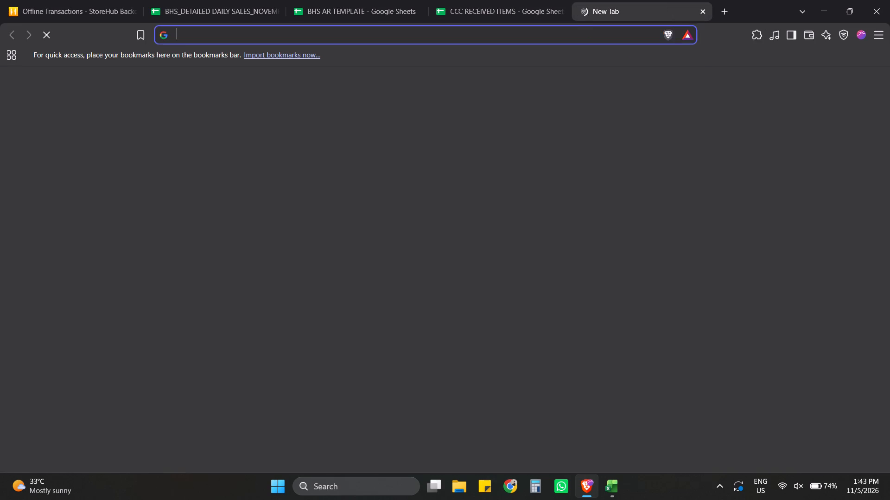
pyautogui.hotkey('ctrl', 'v')
pyautogui.press('Return')
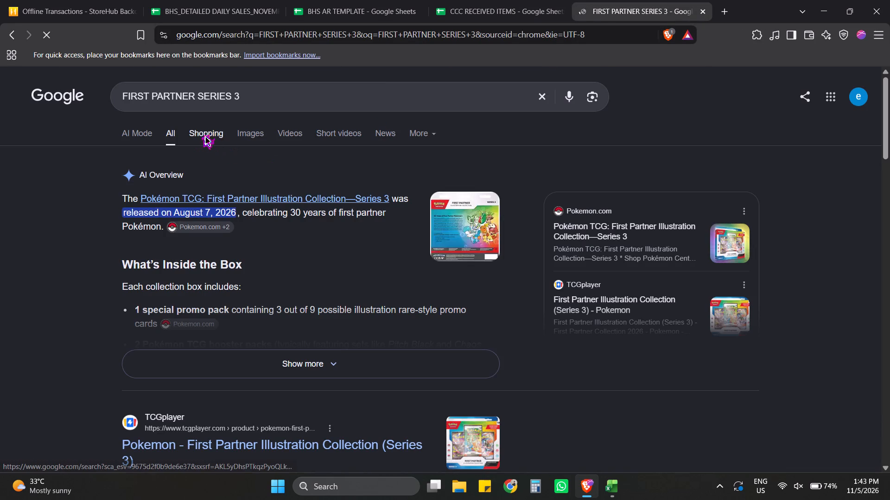
pyautogui.click(243, 135)
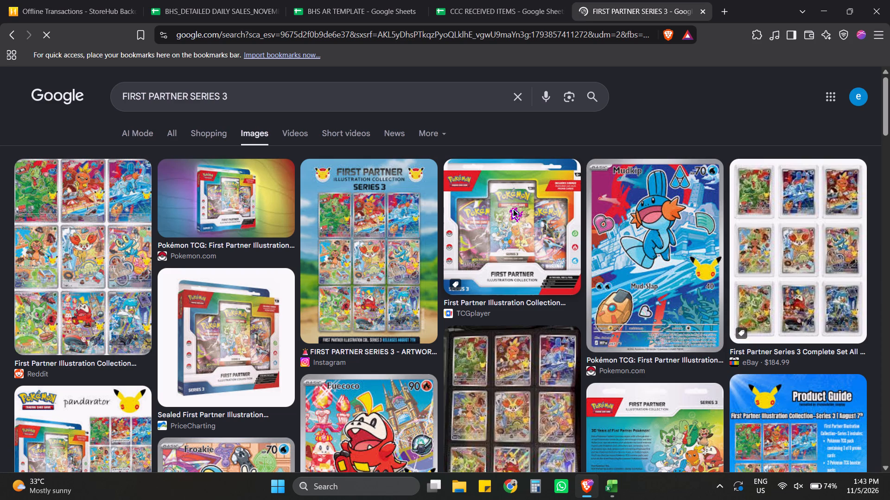
pyautogui.scroll(-1, 478, 212)
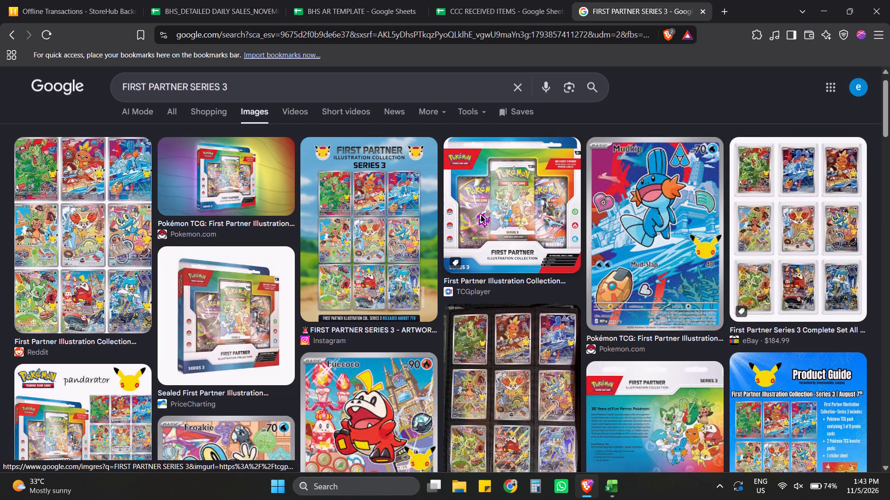
# Snip the PriceCharting photo of the sealed First Partner box and put it inside photo cell B3 of the received-items sheet.
pyautogui.press('shift+super+s')
pyautogui.moveTo(160, 250); pyautogui.dragTo(279, 368)
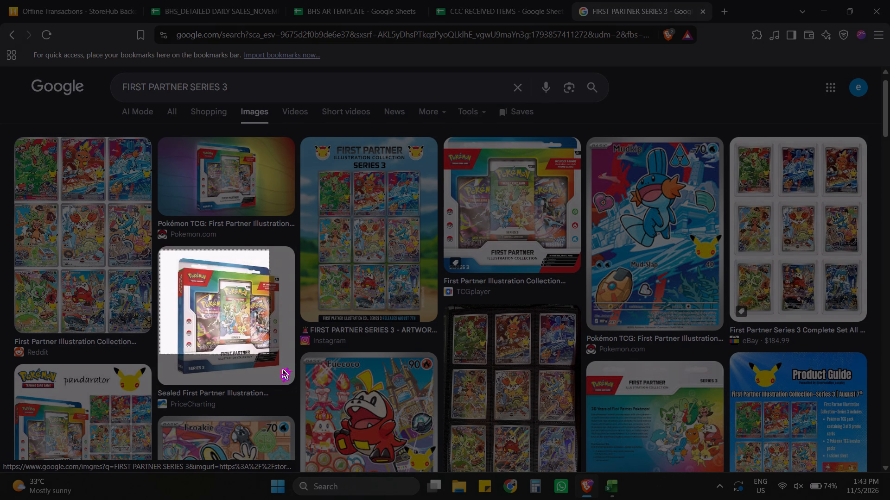
pyautogui.moveTo(279, 368); pyautogui.dragTo(293, 382)
pyautogui.click(498, 0)
pyautogui.click(82, 243)
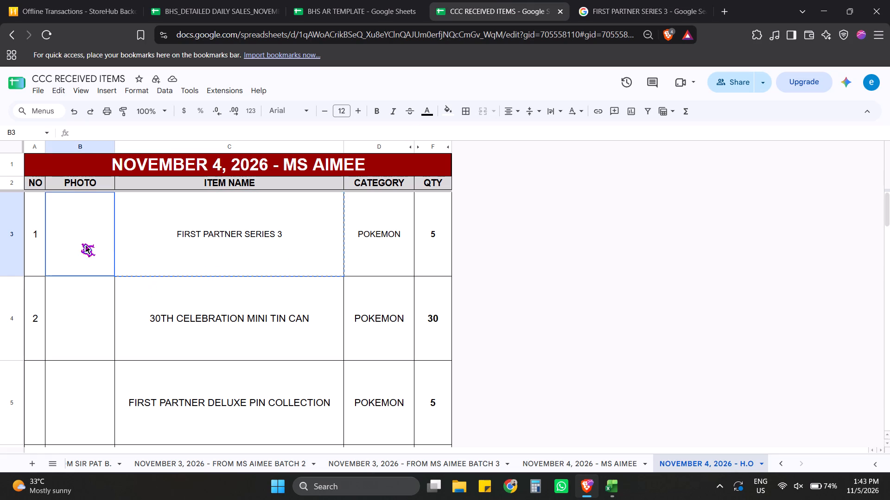
pyautogui.hotkey('ctrl', 'v')
pyautogui.click(188, 203)
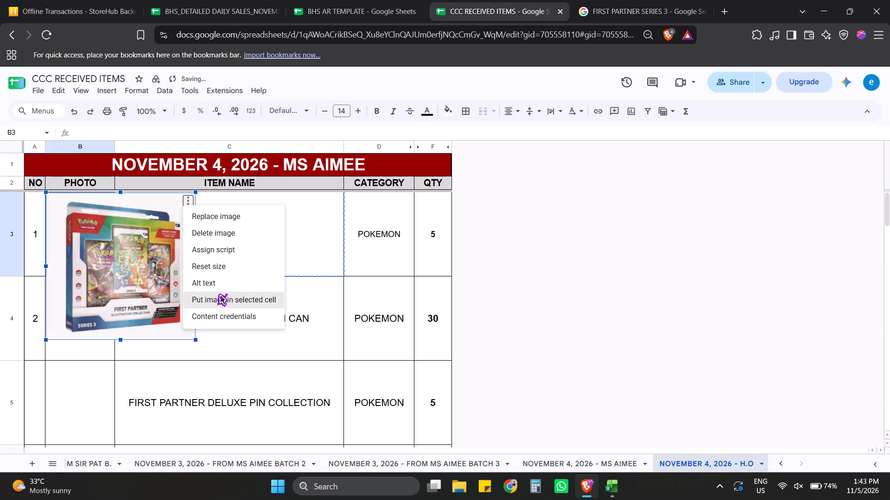
pyautogui.click(217, 298)
# Copy the item name 30TH CELEBRATION MINI TIN CAN from row 4 and search Google Images for it.
pyautogui.click(263, 320)
pyautogui.hotkey('ctrl', 'c')
pyautogui.click(637, 0)
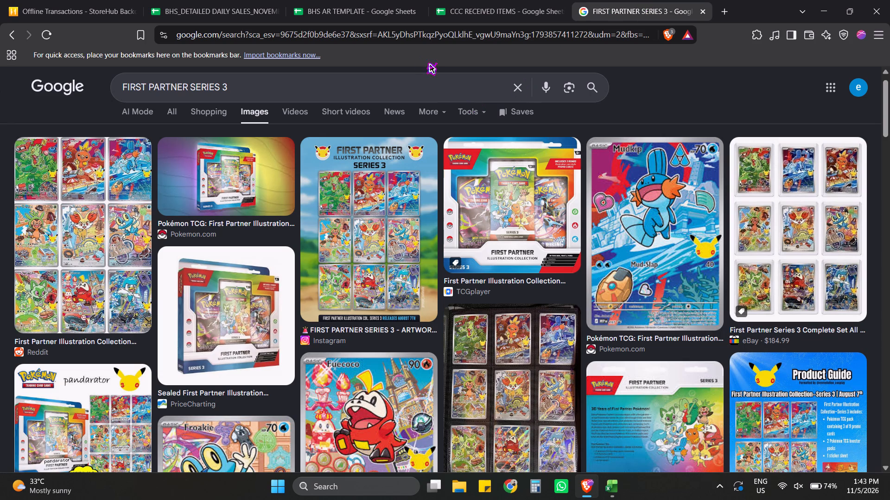
pyautogui.click(361, 81)
pyautogui.hotkey('ctrl', 'a')
pyautogui.hotkey('ctrl', 'v')
pyautogui.press('Return')
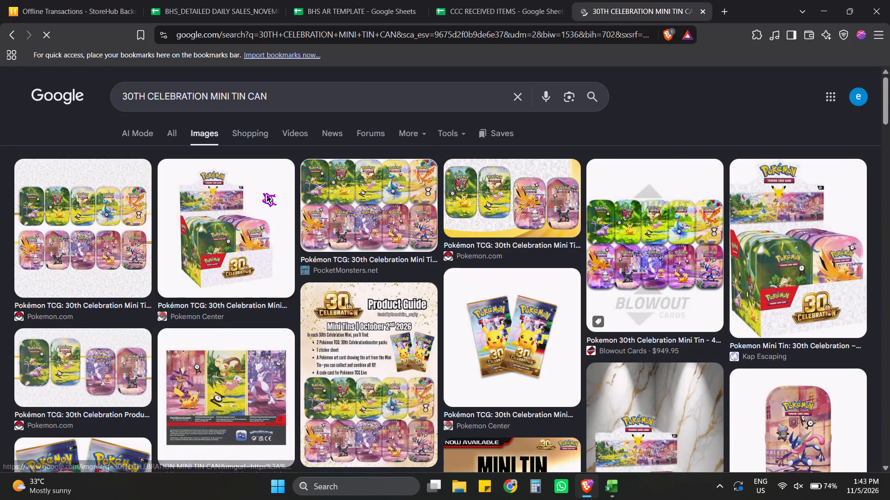
# Snip the Pokemon Center photo of the 30th Celebration mini tin display and put it inside photo cell B4 of the sheet.
pyautogui.press('shift+super+s')
pyautogui.moveTo(163, 162); pyautogui.dragTo(252, 222)
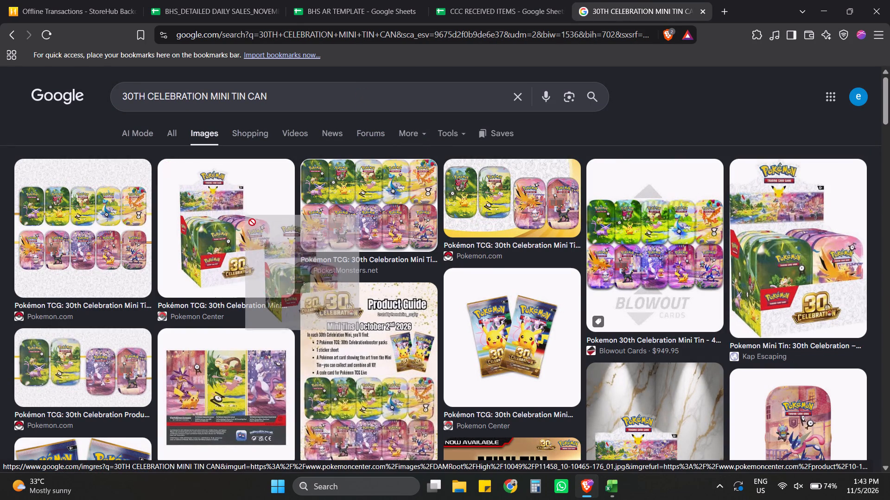
pyautogui.moveTo(252, 222); pyautogui.dragTo(224, 204)
pyautogui.press('shift+super+s')
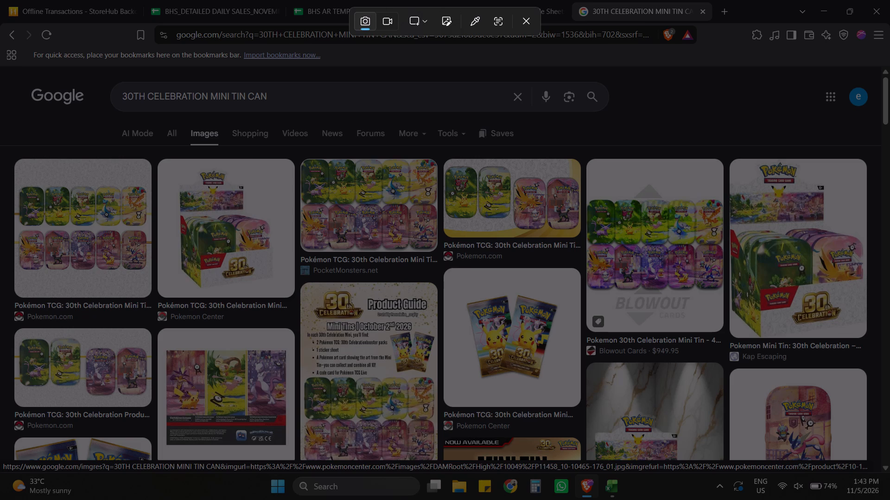
pyautogui.moveTo(164, 163); pyautogui.dragTo(290, 294)
pyautogui.click(465, 0)
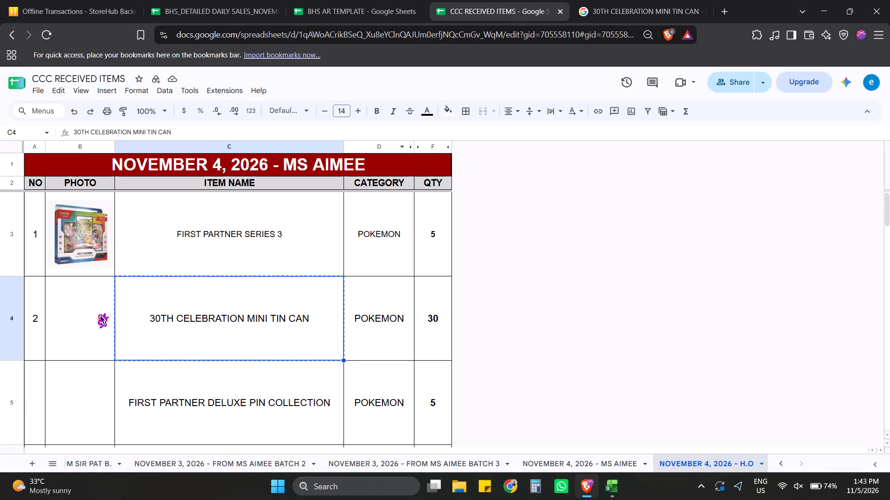
pyautogui.click(83, 312)
pyautogui.hotkey('ctrl', 'v')
pyautogui.click(178, 291)
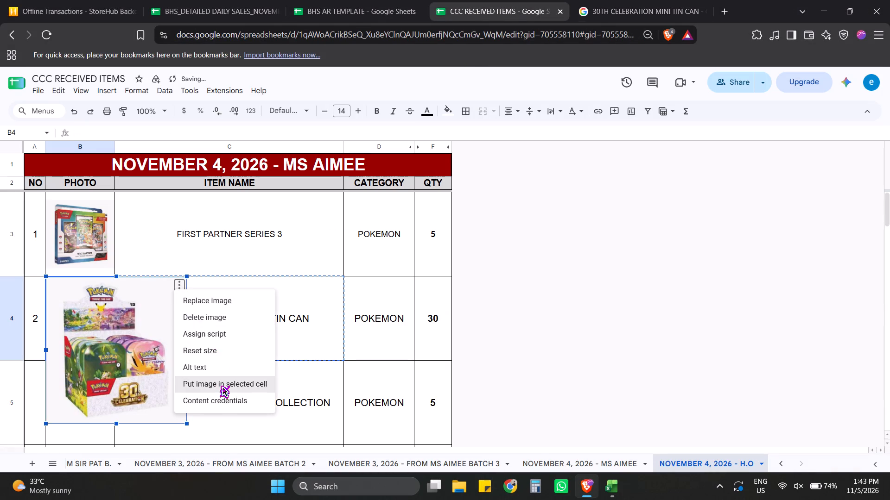
pyautogui.click(218, 385)
# Copy the item name FIRST PARTNER DELUXE PIN COLLECTION from row 5 and search Google Images for it.
pyautogui.scroll(-2, 236, 337)
pyautogui.click(223, 359)
pyautogui.hotkey('ctrl', 'c')
pyautogui.click(606, 0)
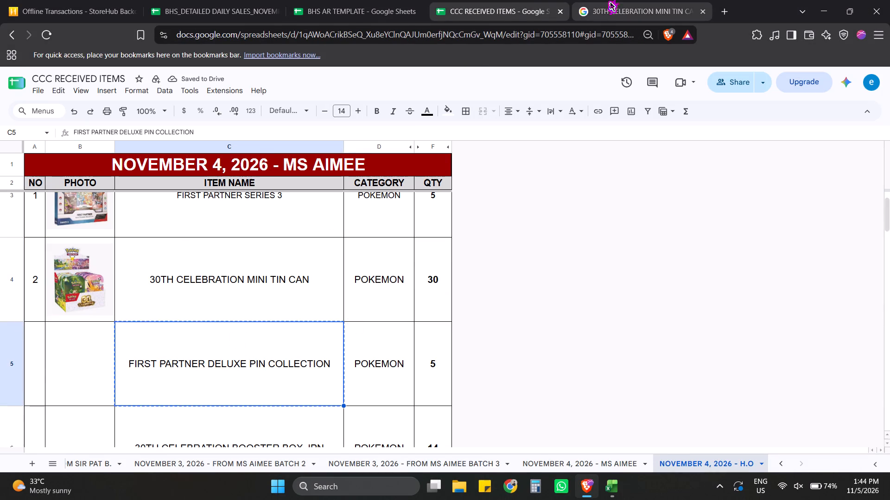
pyautogui.click(362, 112)
pyautogui.click(355, 104)
pyautogui.hotkey('ctrl', 'a')
pyautogui.hotkey('ctrl', 'v')
pyautogui.press('Return')
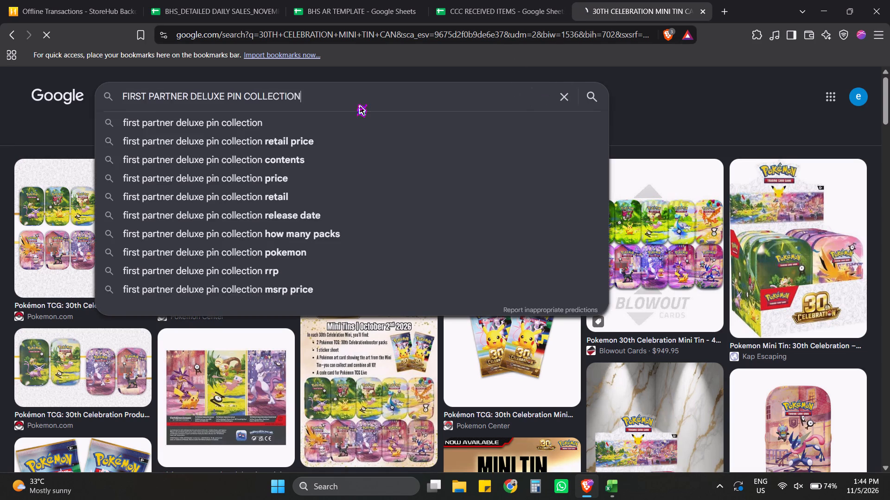
# Snip the Mysticalspark TCG photo of the deluxe pin collection box and put it inside photo cell B5 of the sheet.
pyautogui.scroll(-1, 356, 104)
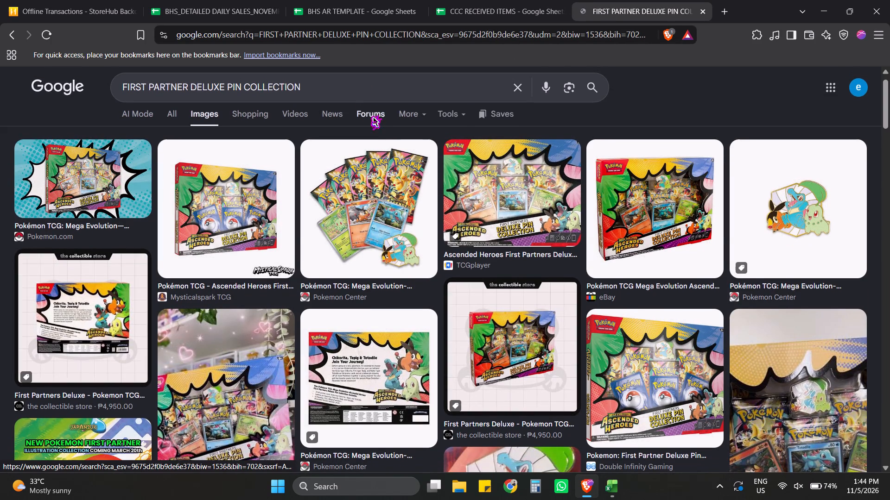
pyautogui.press('shift+super+s')
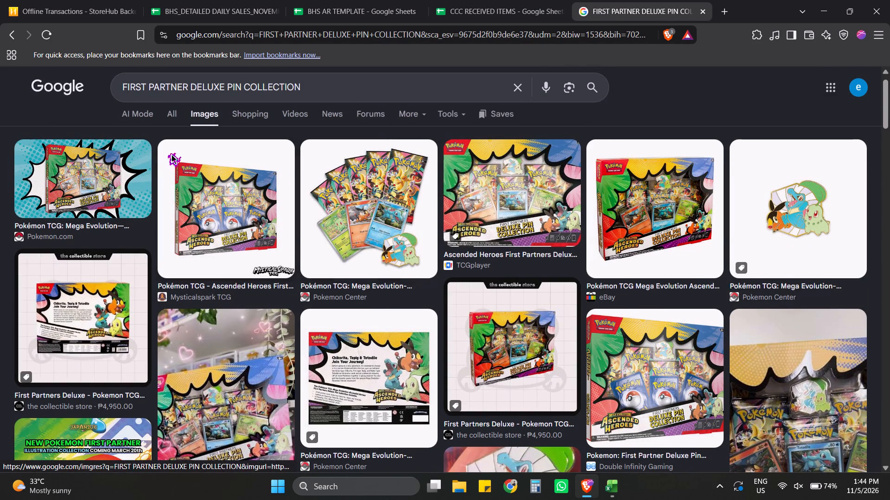
pyautogui.moveTo(169, 158); pyautogui.dragTo(177, 173)
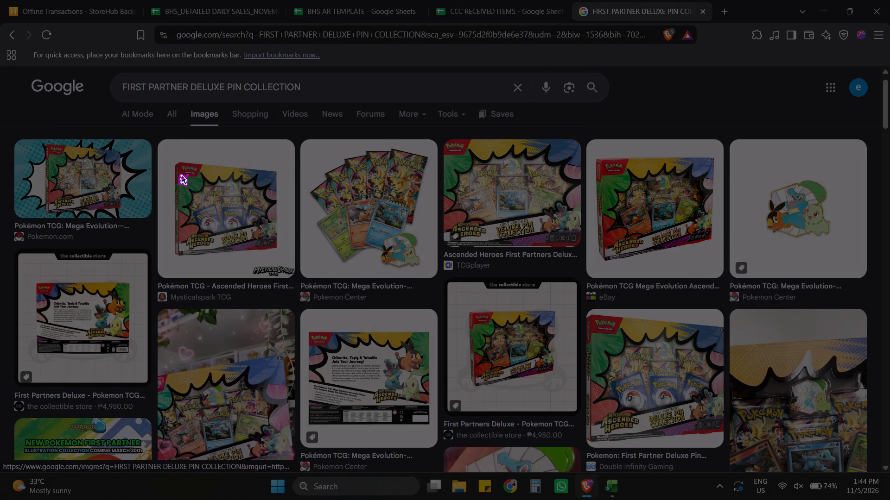
pyautogui.moveTo(177, 173); pyautogui.dragTo(283, 259)
pyautogui.click(494, 0)
pyautogui.click(93, 346)
pyautogui.hotkey('ctrl', 'v')
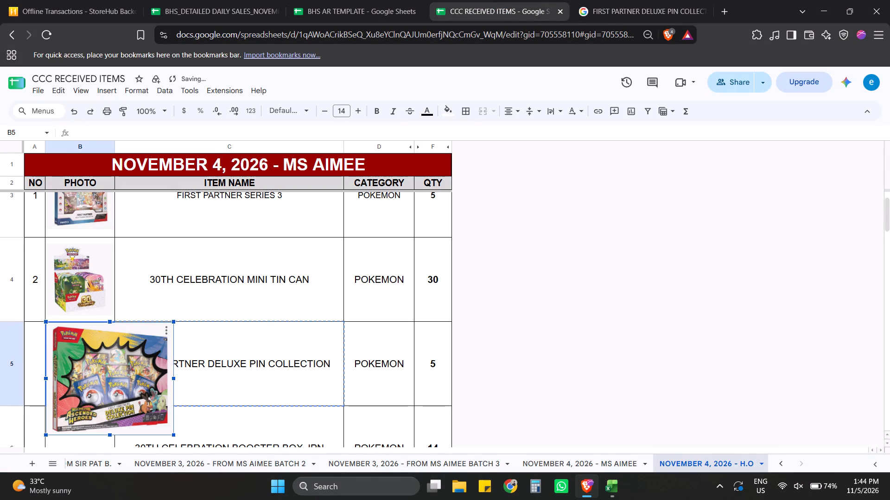
pyautogui.click(165, 331)
pyautogui.click(209, 426)
# Copy the item name 30TH CELEBRATION BOOSTER BOX JPN from row 6 and search Google Images for it.
pyautogui.scroll(-6, 242, 335)
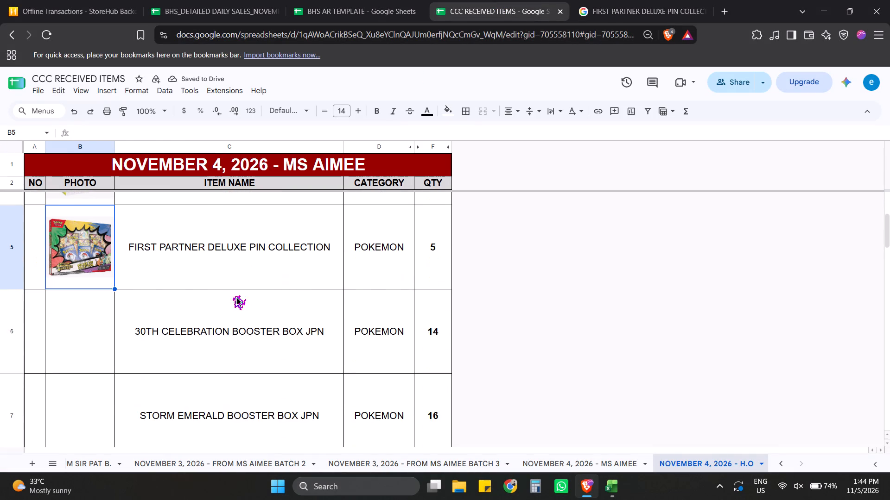
pyautogui.scroll(-1, 224, 315)
pyautogui.click(222, 308)
pyautogui.hotkey('ctrl', 'c')
pyautogui.click(619, 0)
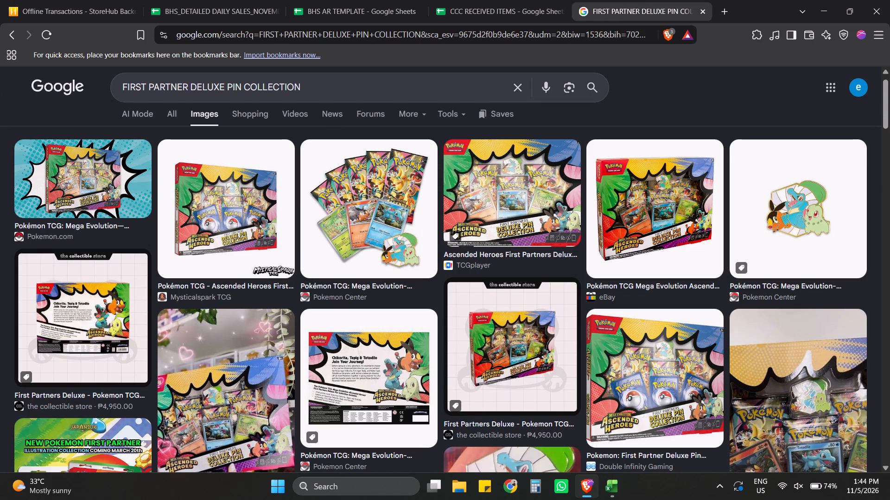
pyautogui.click(313, 91)
pyautogui.press('a')
pyautogui.hotkey('ctrl', 'a')
pyautogui.hotkey('ctrl', 'v')
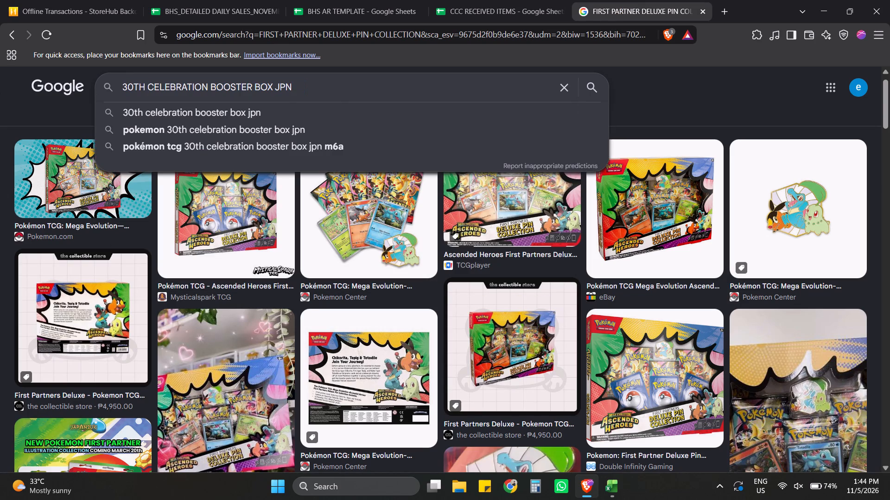
pyautogui.press('Return')
# Snip a GameXtreme photo of the open 30th Celebration booster box and put it inside photo cell B6 of the sheet.
pyautogui.scroll(-1, 376, 171)
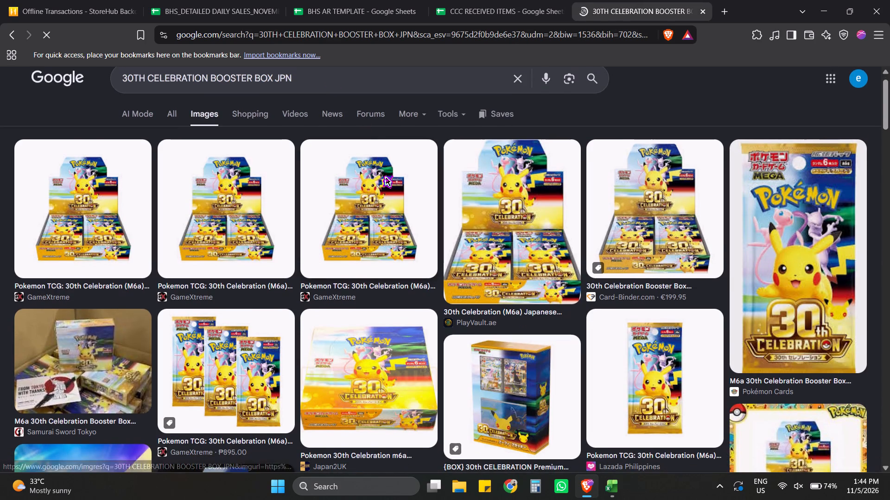
pyautogui.press('shift+super+s')
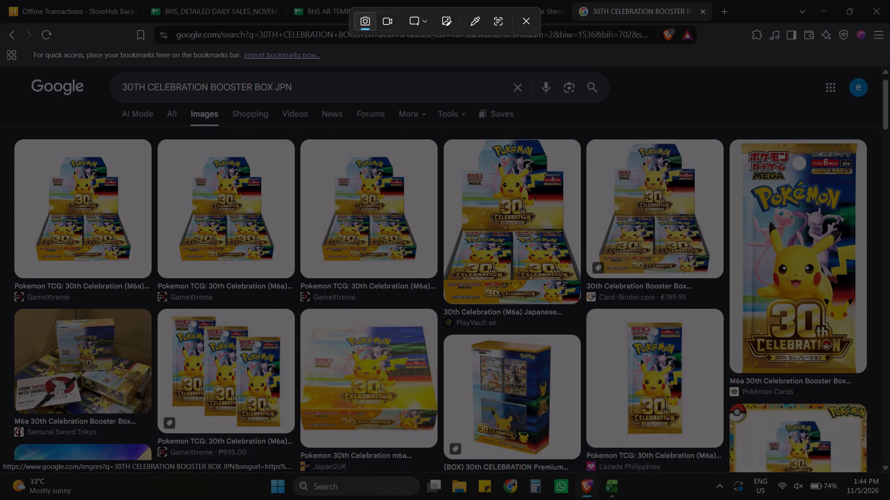
pyautogui.moveTo(176, 154); pyautogui.dragTo(279, 268)
pyautogui.click(534, 0)
pyautogui.click(70, 313)
pyautogui.hotkey('ctrl', 'v')
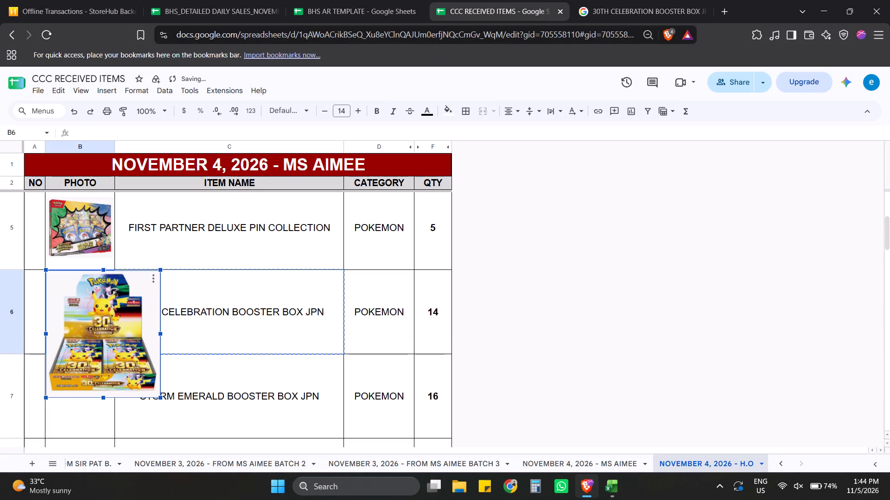
pyautogui.click(155, 282)
pyautogui.click(197, 374)
# Copy the item name STORM EMERALD BOOSTER BOX JPN from row 7 and search Google Images for it.
pyautogui.scroll(-5, 249, 318)
pyautogui.click(236, 295)
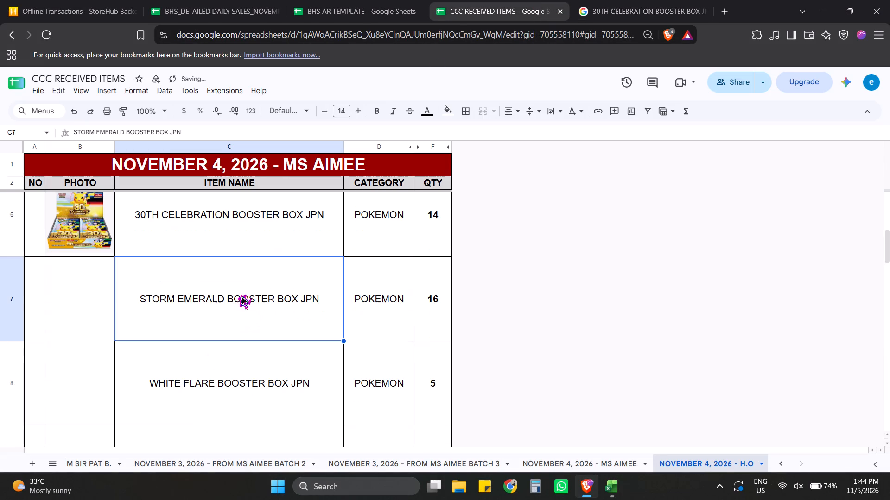
pyautogui.hotkey('ctrl', 'c')
pyautogui.click(625, 0)
pyautogui.click(330, 88)
pyautogui.hotkey('ctrl', 'a')
pyautogui.hotkey('ctrl', 'v')
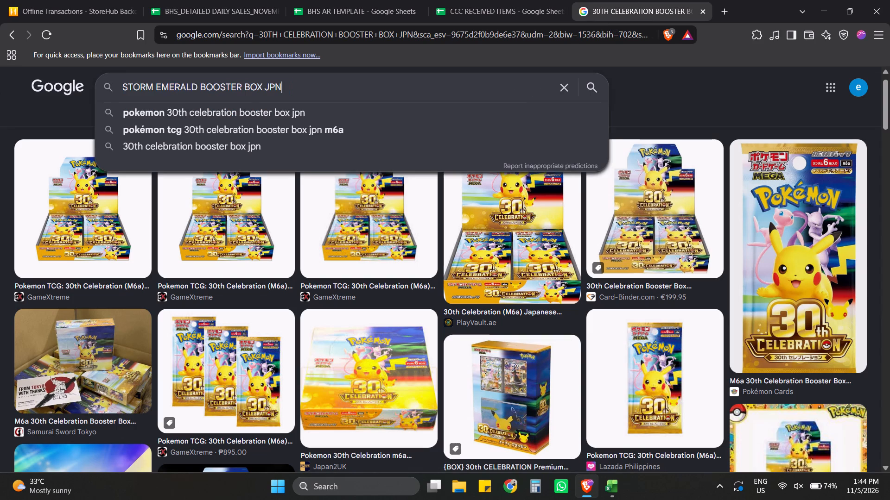
pyautogui.press('Return')
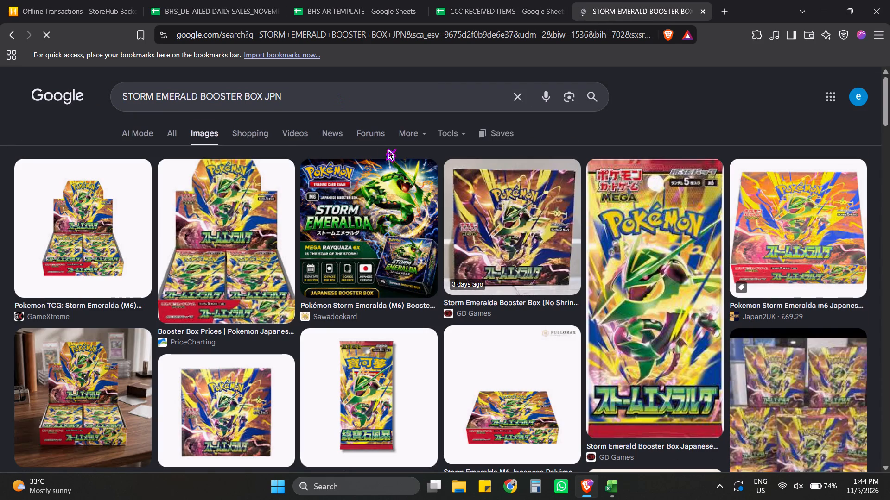
# Snip the GameXtreme photo of the Storm Emeralda booster box and put it inside photo cell B7 of the sheet.
pyautogui.press('shift+super+s')
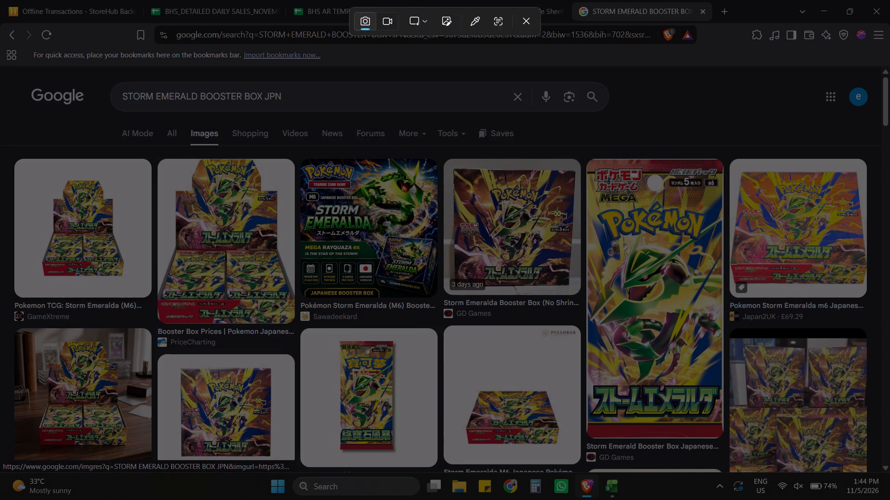
pyautogui.moveTo(39, 176); pyautogui.dragTo(127, 280)
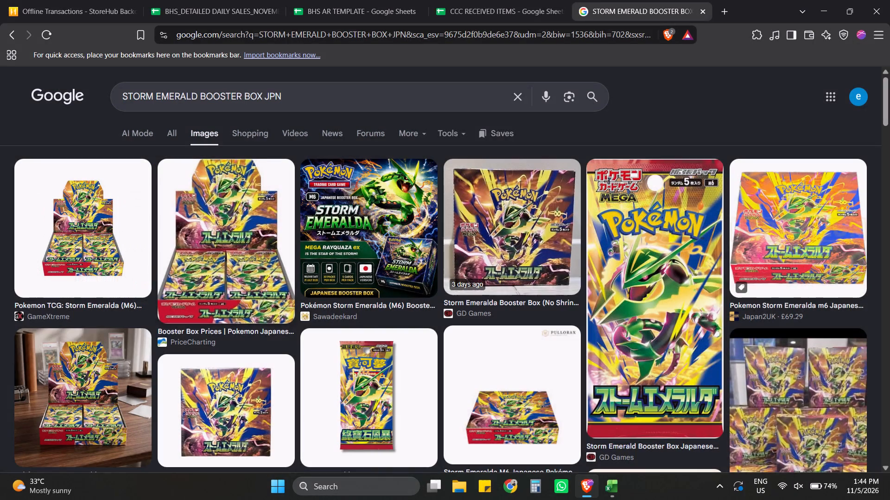
pyautogui.click(477, 0)
pyautogui.click(82, 293)
pyautogui.hotkey('ctrl', 'v')
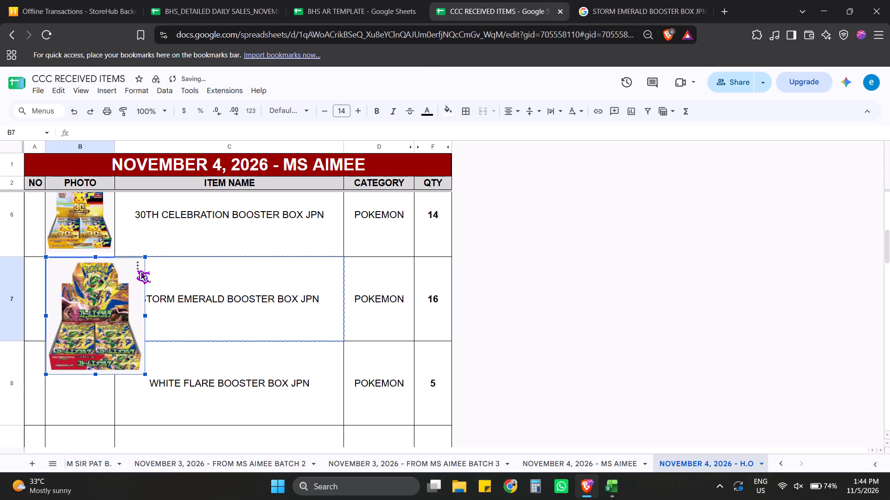
pyautogui.click(137, 269)
pyautogui.click(175, 363)
# Copy the item name WHITE FLARE BOOSTER BOX JPN from row 8 and search Google Images for it.
pyautogui.scroll(-3, 216, 319)
pyautogui.click(214, 306)
pyautogui.hotkey('ctrl', 'c')
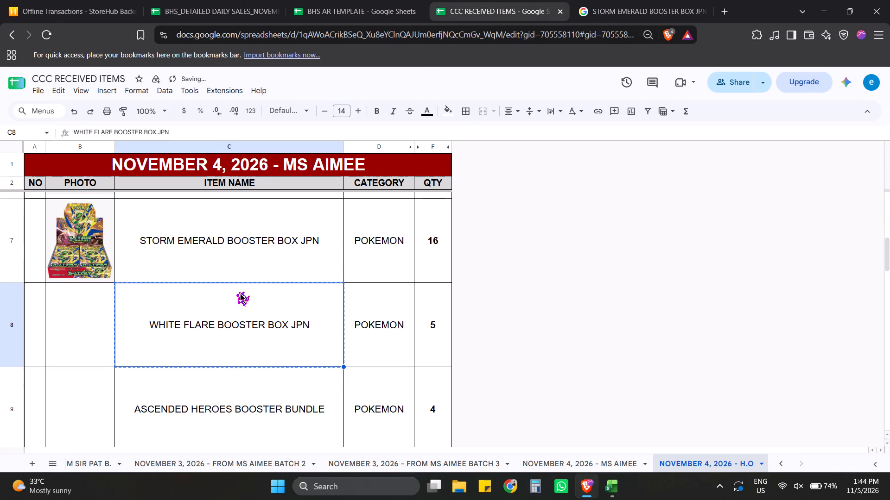
pyautogui.click(617, 0)
pyautogui.click(290, 104)
pyautogui.hotkey('ctrl', 'a')
pyautogui.hotkey('ctrl', 'v')
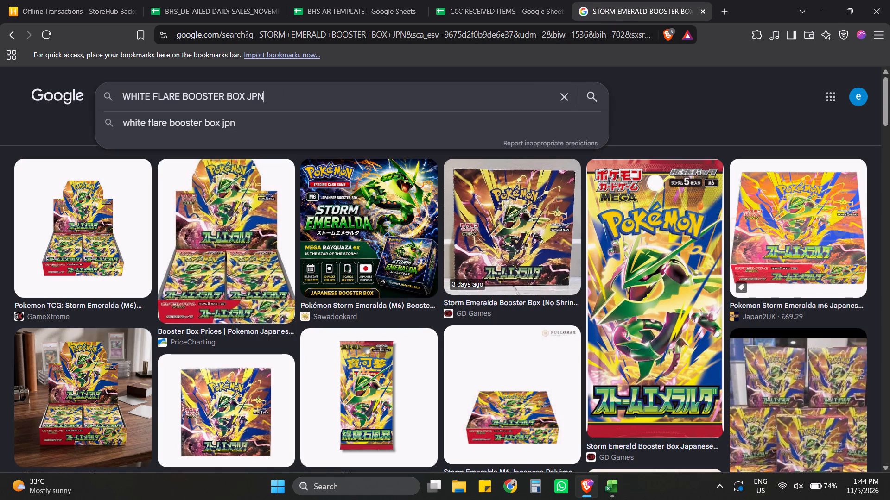
pyautogui.press('Return')
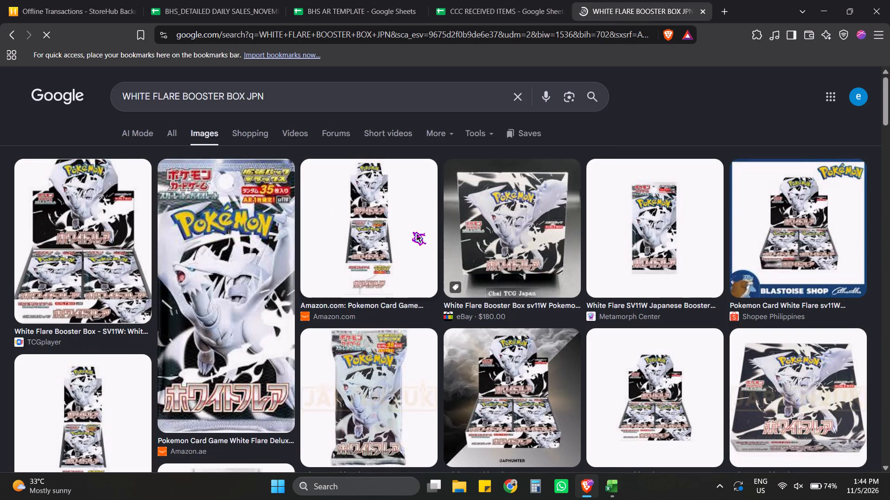
# Snip the Card Rink TCG photo of the White Flare booster box and put it inside photo cell B8 of the sheet.
pyautogui.scroll(-2, 708, 232)
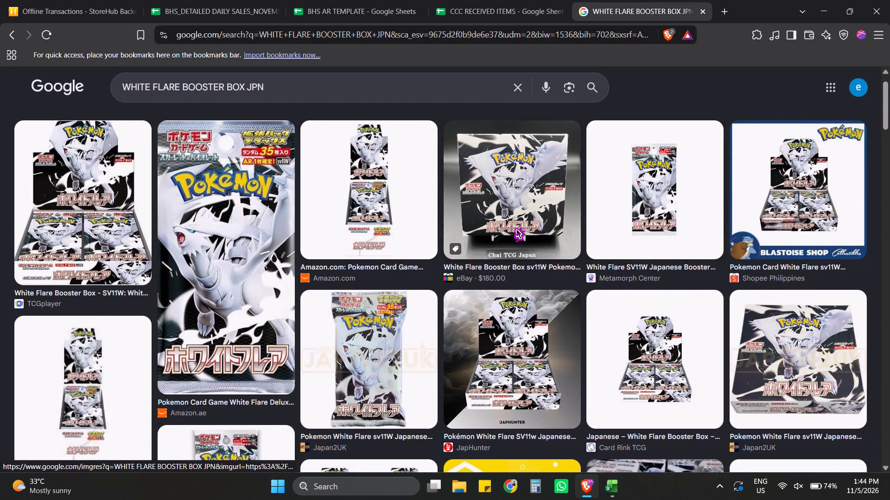
pyautogui.scroll(2, 512, 227)
pyautogui.scroll(-8, 495, 225)
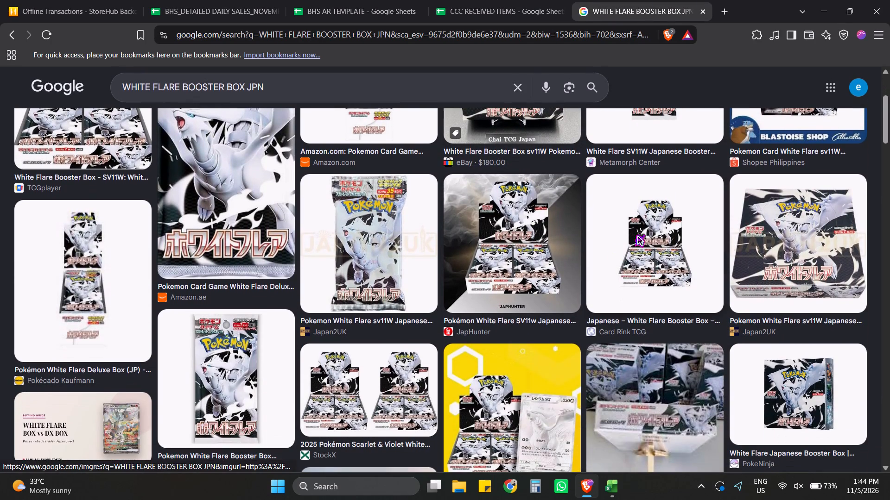
pyautogui.press('shift+super+s')
pyautogui.moveTo(615, 189); pyautogui.dragTo(692, 288)
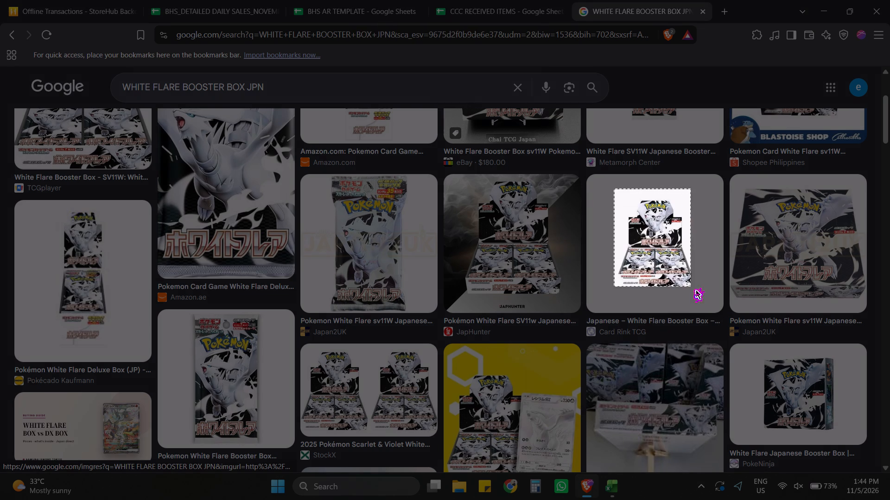
pyautogui.moveTo(692, 288); pyautogui.dragTo(697, 291)
pyautogui.click(502, 0)
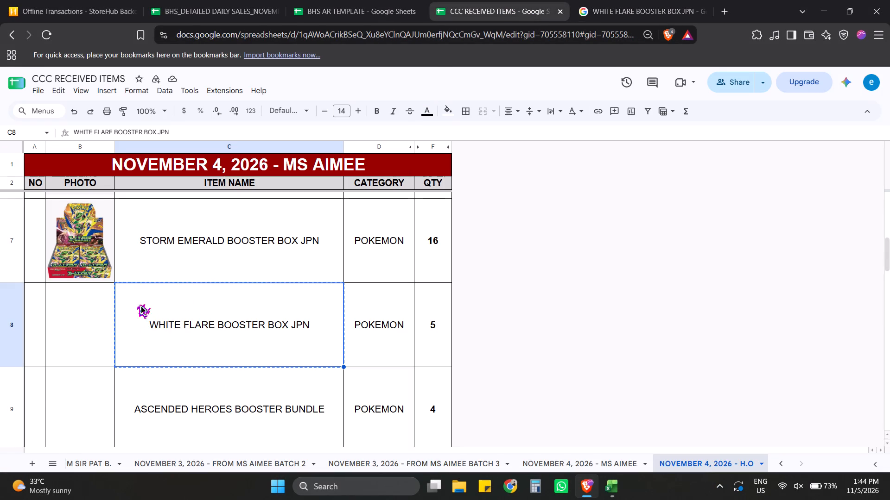
pyautogui.click(93, 316)
pyautogui.hotkey('ctrl', 'v')
pyautogui.click(129, 292)
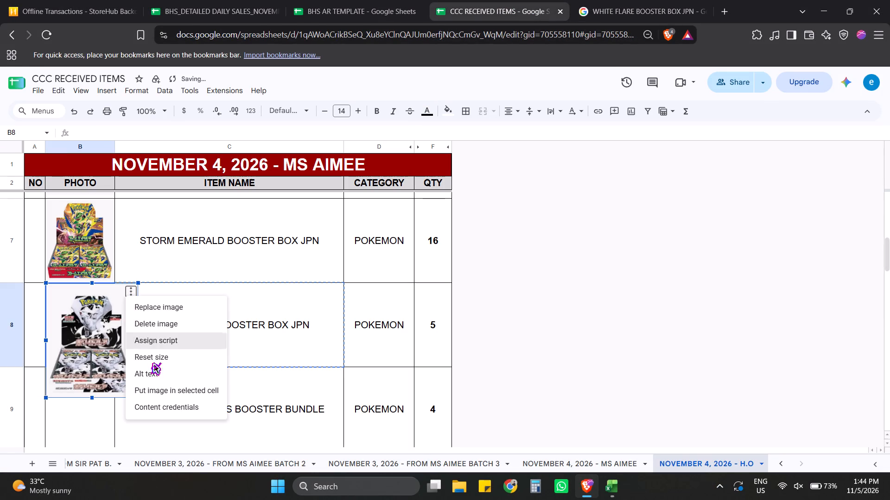
pyautogui.click(155, 392)
# Copy the item name ASCENDED HEROES BOOSTER BUNDLE from row 9 and search Google Images for it.
pyautogui.scroll(-4, 210, 318)
pyautogui.click(218, 323)
pyautogui.hotkey('ctrl', 'c')
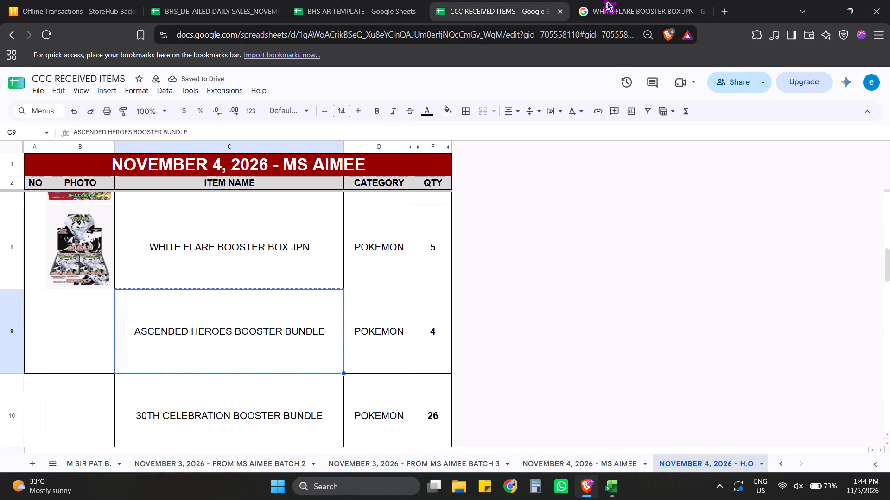
pyautogui.click(614, 0)
pyautogui.click(345, 93)
pyautogui.hotkey('ctrl', 'a')
pyautogui.hotkey('ctrl', 'v')
pyautogui.press('Return')
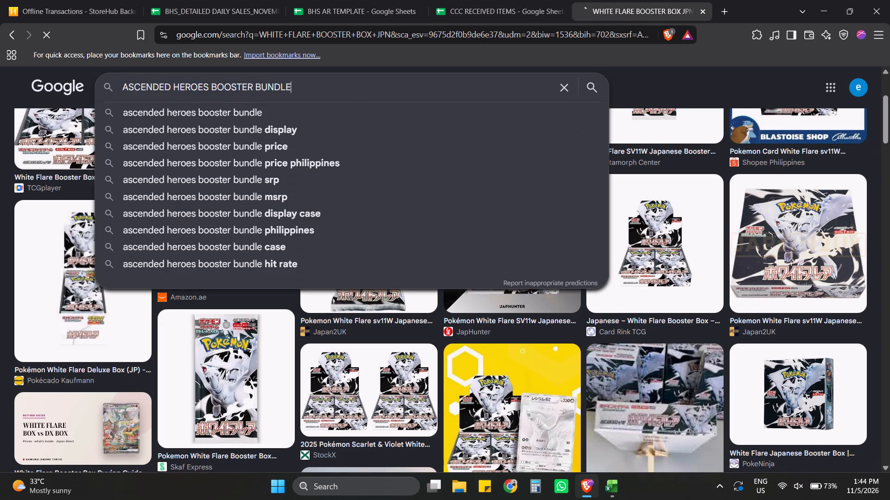
# Snip the single box in the eBay x25 photo of the Ascended Heroes booster bundle and put it inside photo cell B9.
pyautogui.scroll(-5, 507, 221)
pyautogui.scroll(-1, 432, 243)
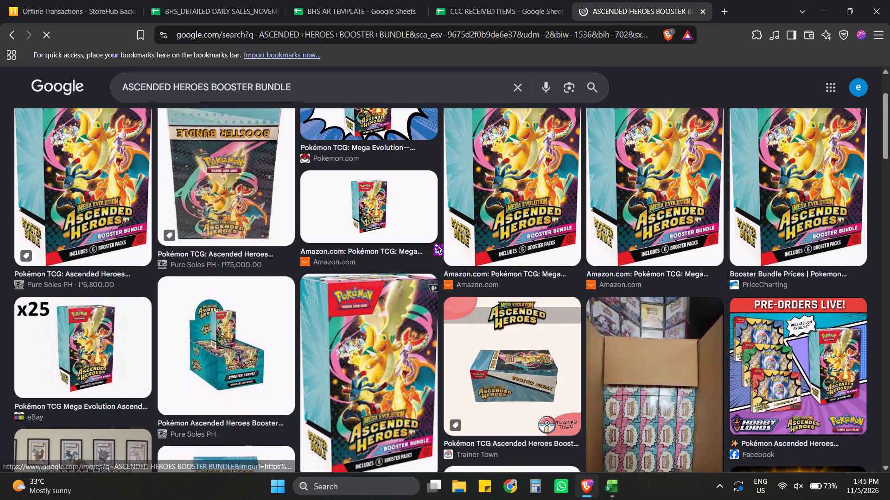
pyautogui.press('shift+super+s')
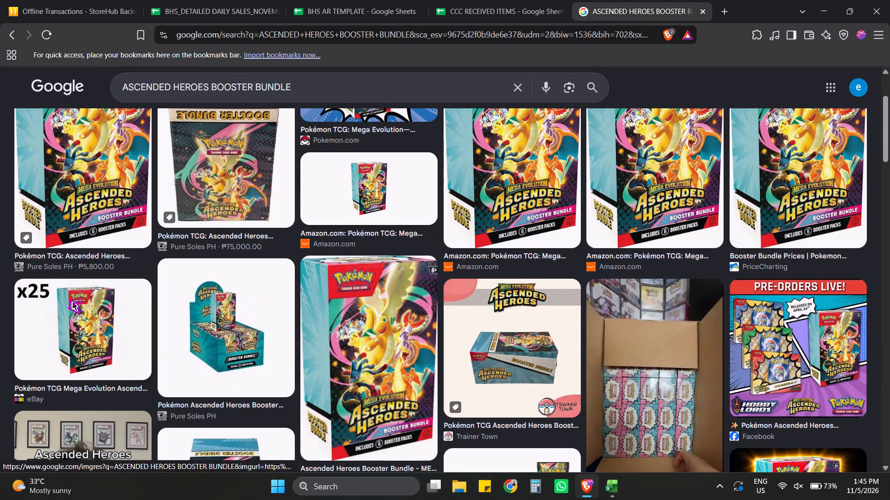
pyautogui.moveTo(53, 285); pyautogui.dragTo(125, 363)
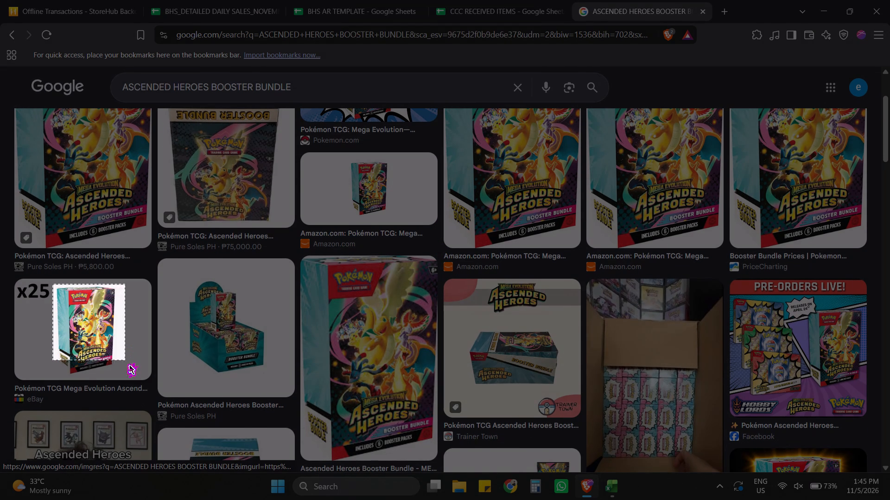
pyautogui.moveTo(125, 363); pyautogui.dragTo(122, 376)
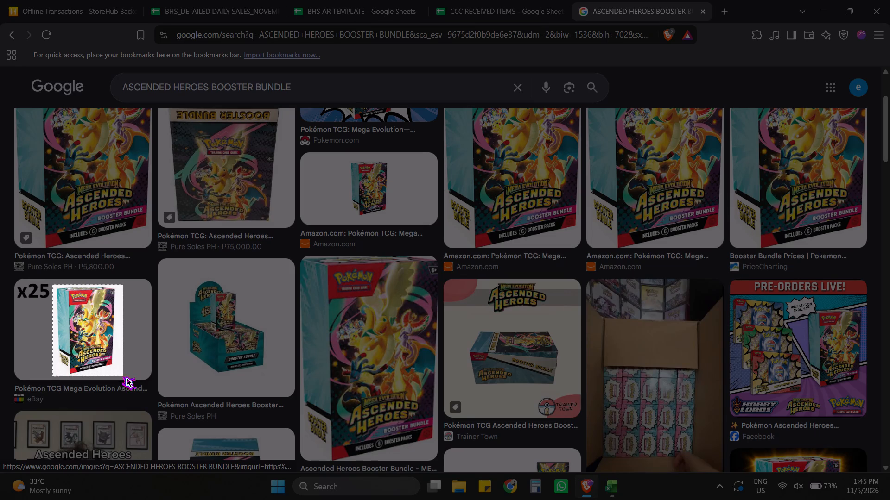
pyautogui.moveTo(122, 376); pyautogui.dragTo(119, 375)
pyautogui.click(472, 0)
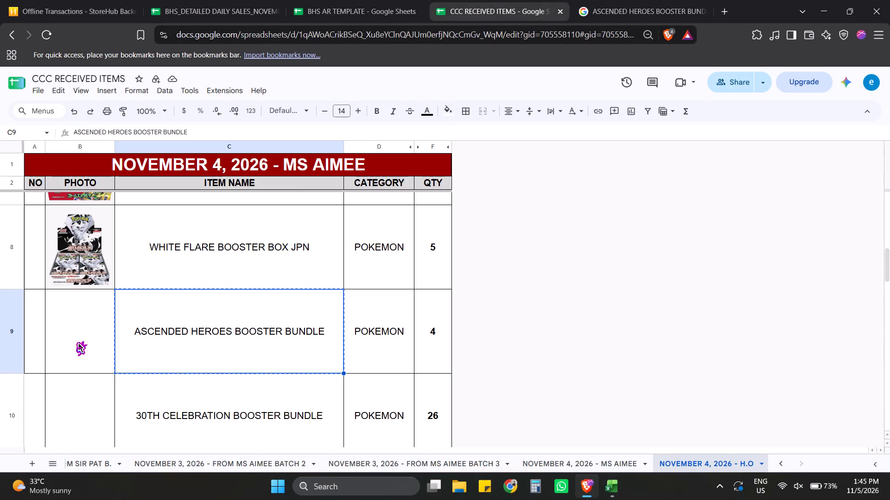
pyautogui.click(74, 341)
pyautogui.hotkey('ctrl', 'v')
pyautogui.click(109, 300)
pyautogui.click(165, 401)
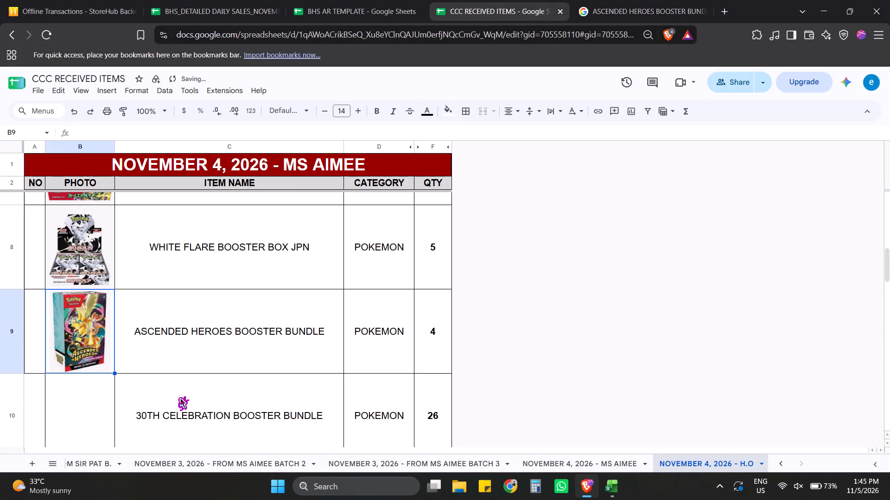
# Copy the item name 30TH CELEBRATION BOOSTER BUNDLE from row 10 and search Google Images for it.
pyautogui.scroll(-5, 244, 323)
pyautogui.click(216, 322)
pyautogui.hotkey('ctrl', 'c')
pyautogui.click(620, 0)
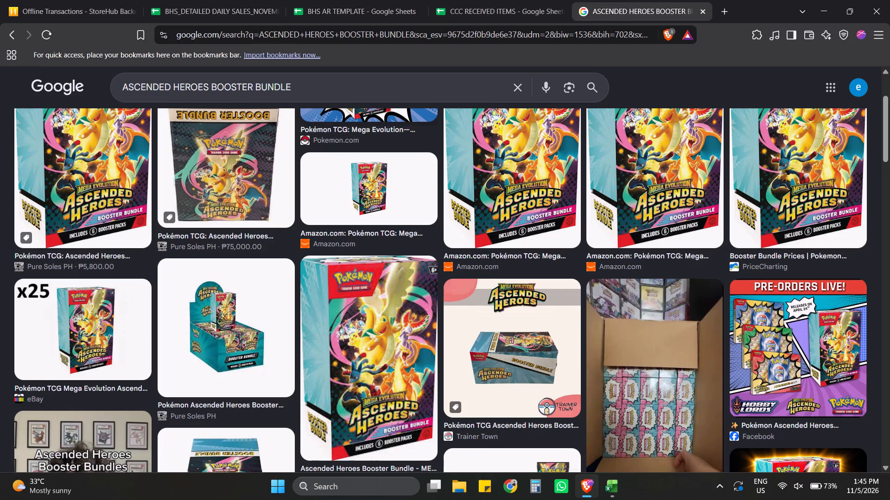
pyautogui.click(366, 85)
pyautogui.hotkey('ctrl', 'a')
pyautogui.hotkey('ctrl', 'v')
pyautogui.press('Return')
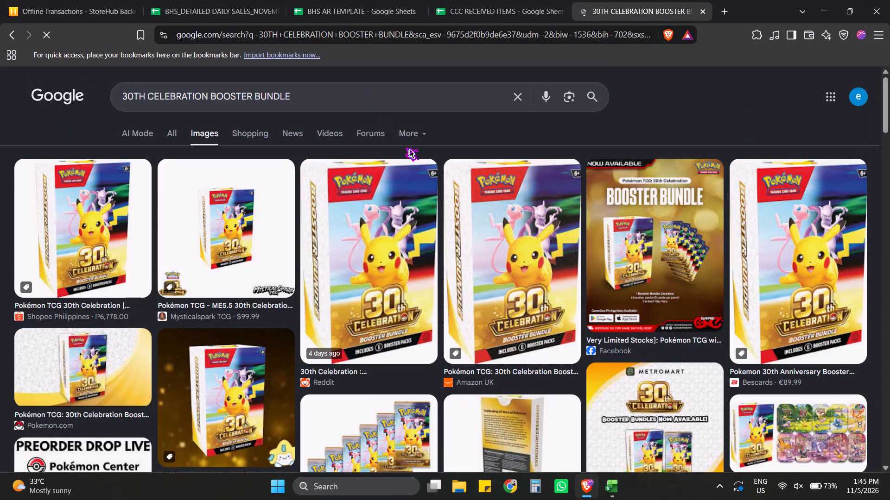
# Snip the Mysticalspark TCG photo of the 30th Celebration booster bundle and put it inside photo cell B10 of the sheet.
pyautogui.press('shift+super+s')
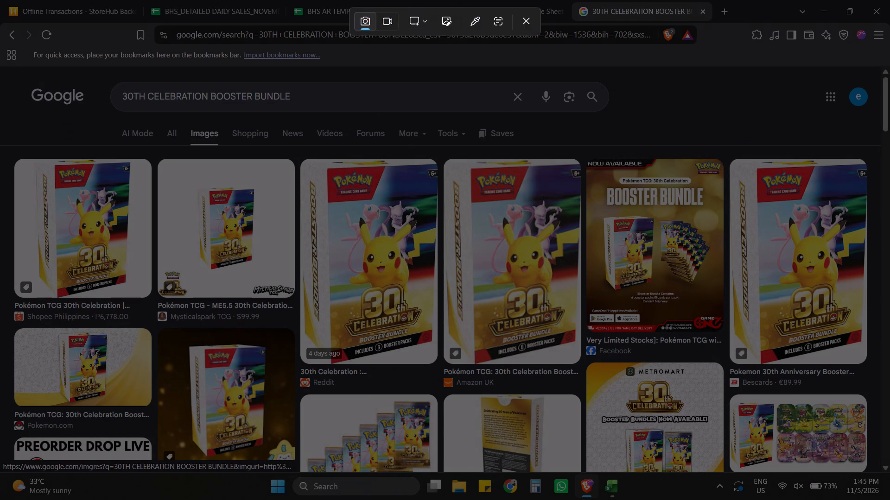
pyautogui.moveTo(189, 181); pyautogui.dragTo(265, 275)
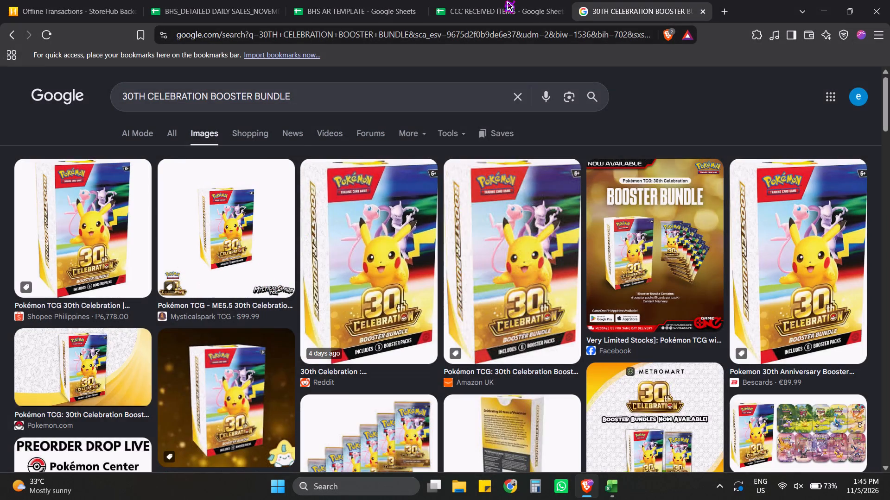
pyautogui.click(504, 0)
pyautogui.click(90, 305)
pyautogui.hotkey('ctrl', 'v')
pyautogui.click(121, 285)
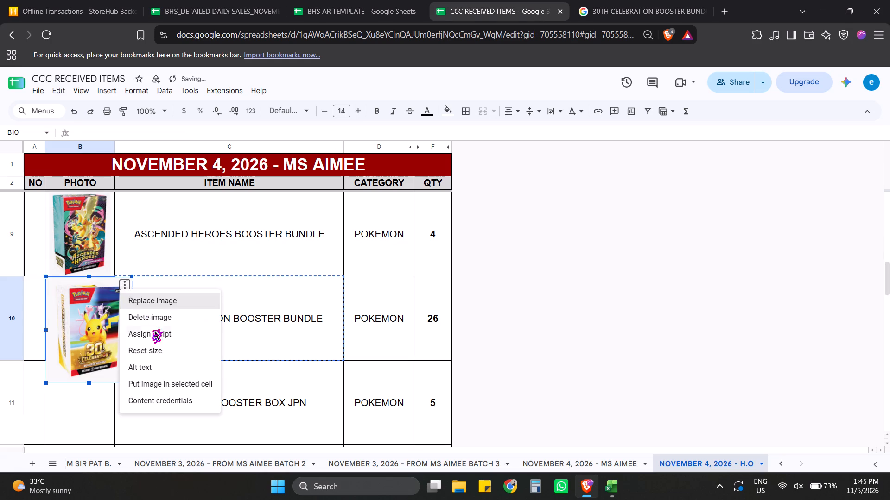
pyautogui.click(156, 382)
# Copy the item name BLACK BOLT BOOSTER BOX JPN from row 11 and search Google Images for it.
pyautogui.scroll(-4, 247, 284)
pyautogui.click(242, 337)
pyautogui.hotkey('ctrl', 'c')
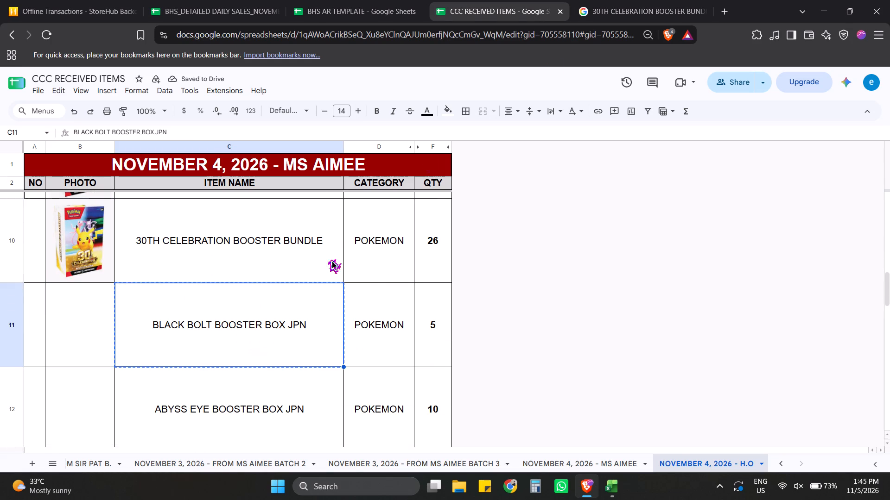
pyautogui.click(604, 1)
pyautogui.click(328, 101)
pyautogui.hotkey('ctrl', 'a')
pyautogui.hotkey('ctrl', 'v')
pyautogui.press('Return')
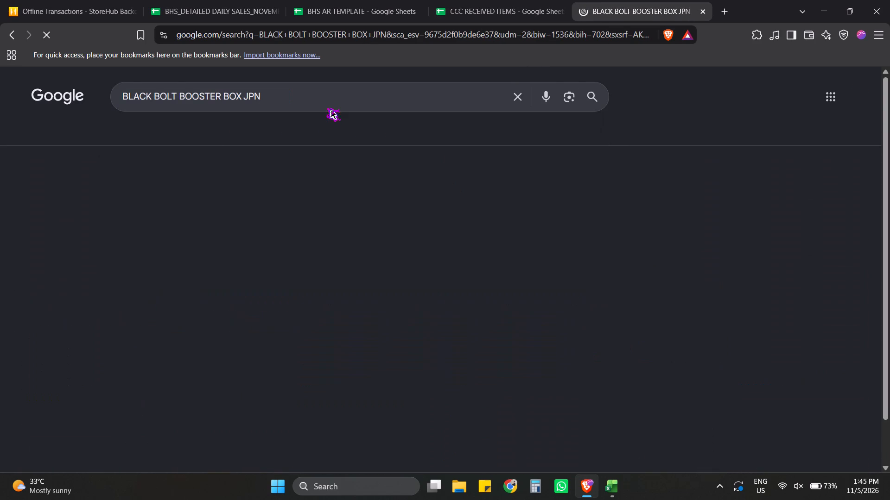
# Snip the Fuji Card Shop photo of the Black Bolt booster box and put it inside photo cell B11 of the sheet.
pyautogui.scroll(-1, 305, 157)
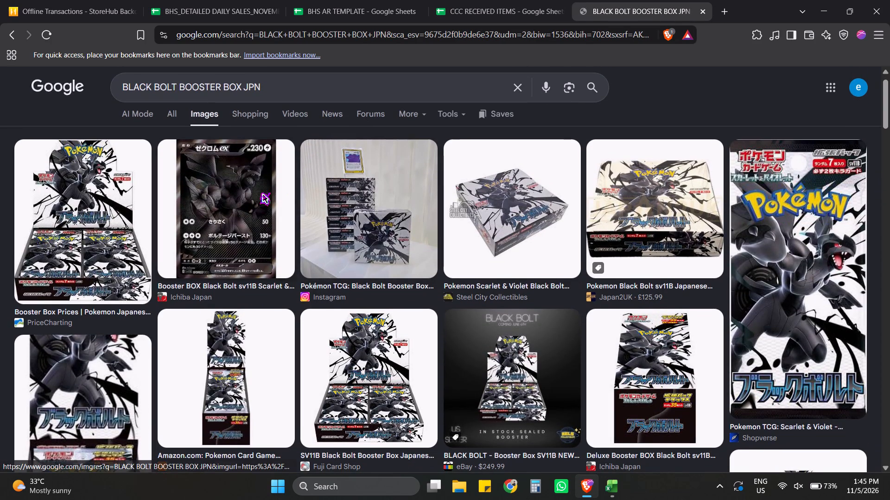
pyautogui.scroll(-2, 260, 191)
pyautogui.press('shift+super+s')
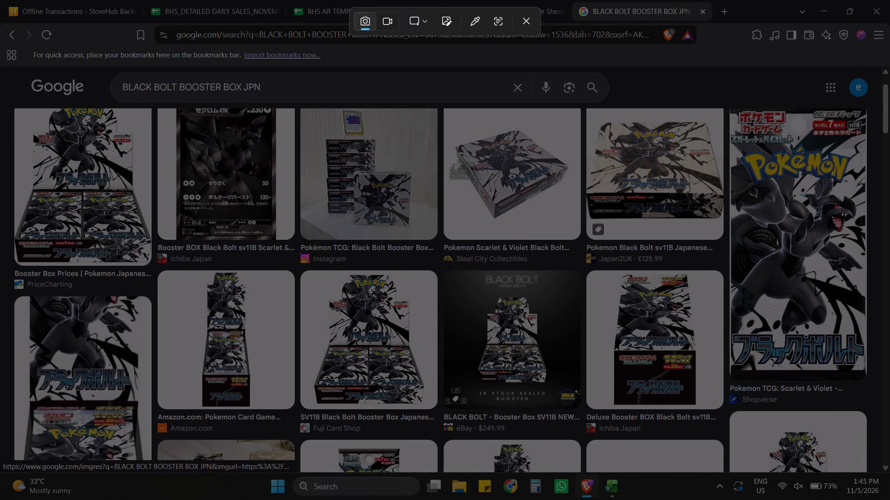
pyautogui.moveTo(311, 406); pyautogui.dragTo(431, 304)
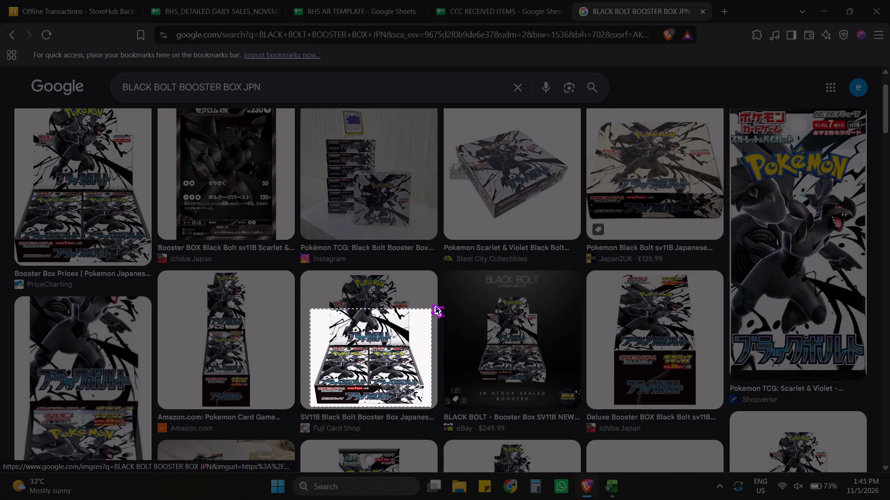
pyautogui.moveTo(431, 304); pyautogui.dragTo(424, 274)
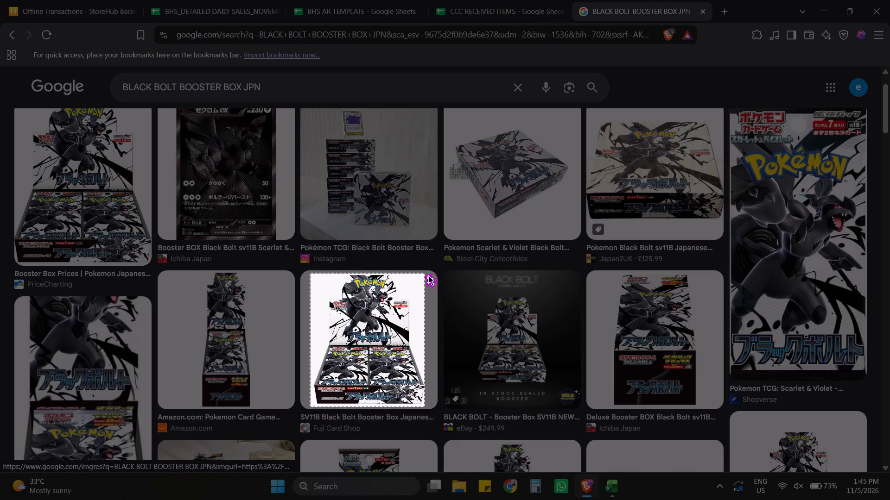
pyautogui.moveTo(424, 274); pyautogui.dragTo(426, 274)
pyautogui.moveTo(426, 274); pyautogui.dragTo(427, 275)
pyautogui.click(514, 0)
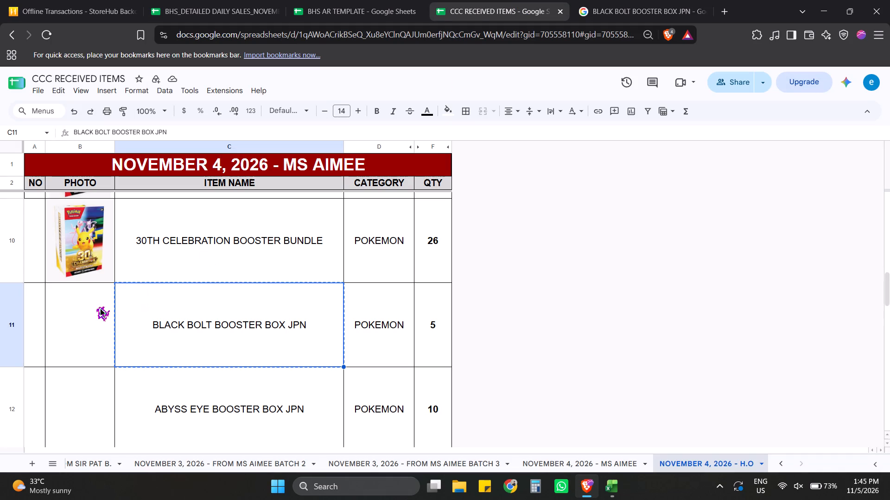
pyautogui.click(95, 306)
pyautogui.hotkey('ctrl', 'v')
pyautogui.click(172, 293)
pyautogui.click(221, 387)
# Copy the item name ABYSS EYE BOOSTER BOX JPN from row 12 and search Google Images for it.
pyautogui.scroll(-2, 268, 339)
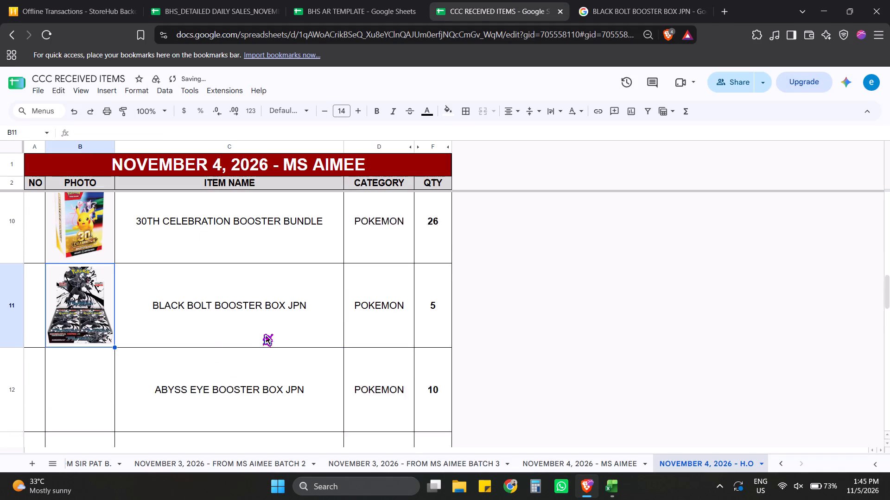
pyautogui.scroll(-3, 261, 333)
pyautogui.click(279, 279)
pyautogui.hotkey('ctrl', 'c')
pyautogui.click(653, 0)
pyautogui.click(379, 98)
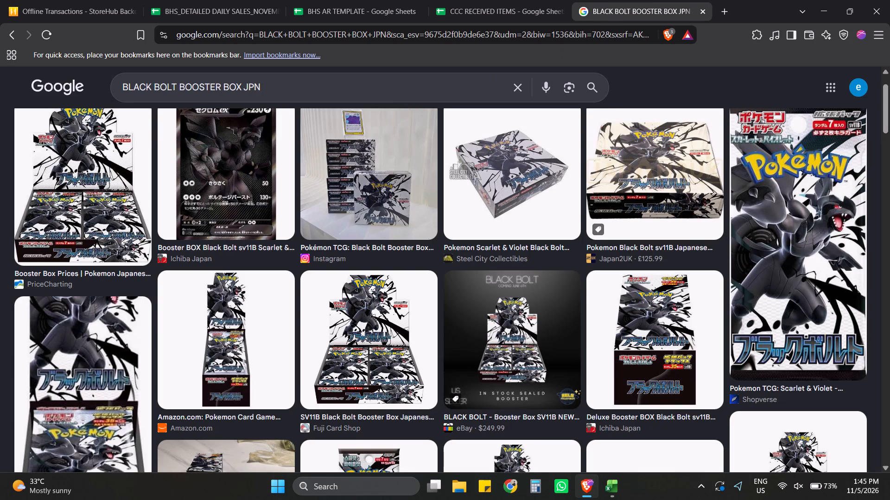
pyautogui.hotkey('ctrl', 'a')
pyautogui.hotkey('ctrl', 'v')
pyautogui.press('Return')
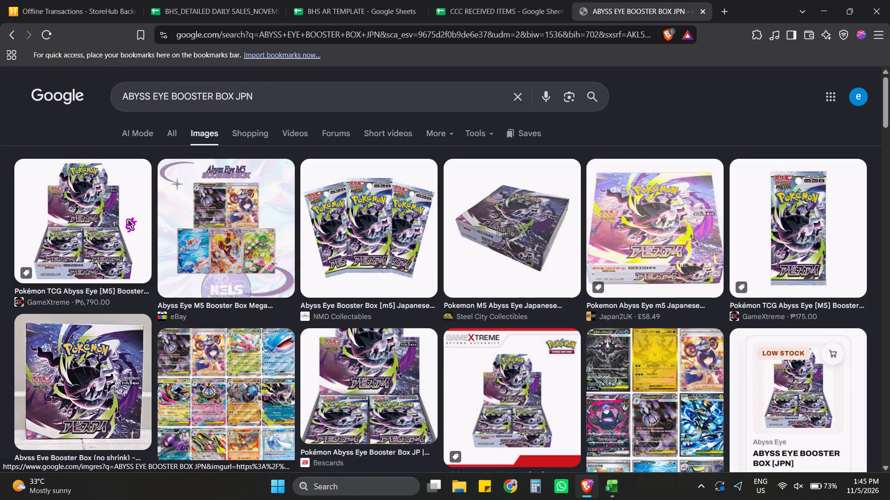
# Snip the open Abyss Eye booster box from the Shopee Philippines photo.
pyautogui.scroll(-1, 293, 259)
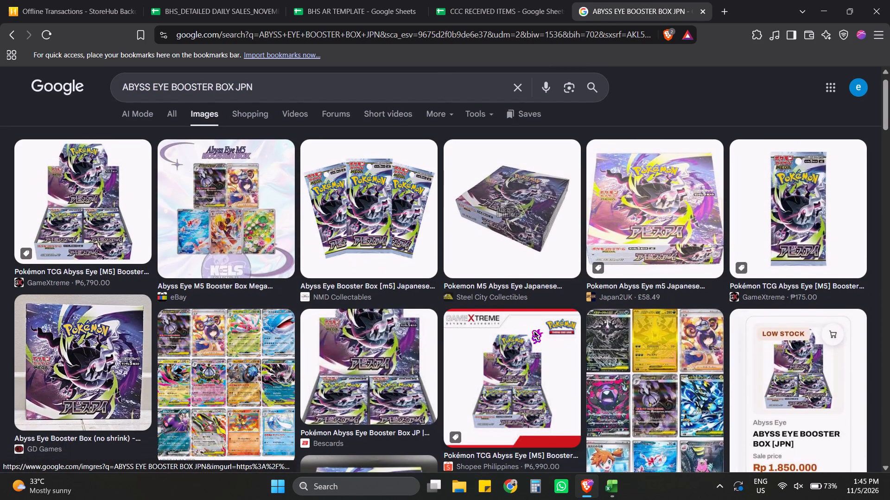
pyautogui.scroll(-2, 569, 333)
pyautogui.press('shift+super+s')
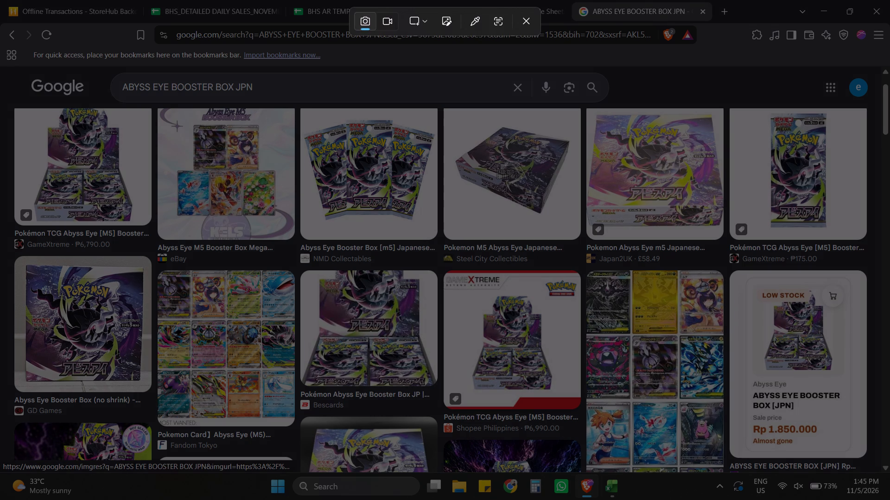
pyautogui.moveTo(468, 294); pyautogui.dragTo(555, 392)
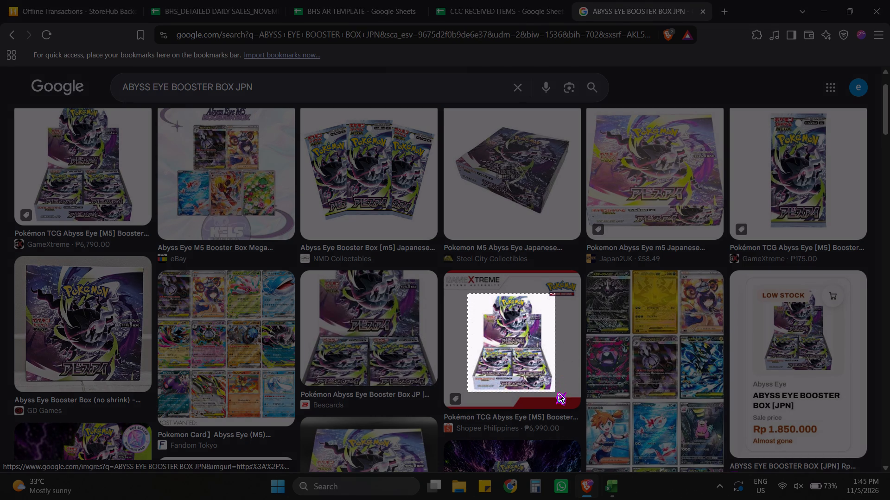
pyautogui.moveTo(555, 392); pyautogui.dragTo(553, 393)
# Snip the GameXtreme photo of the open Abyss Eye booster box and put it inside photo cell B12 of the sheet.
pyautogui.press('shift+super+s')
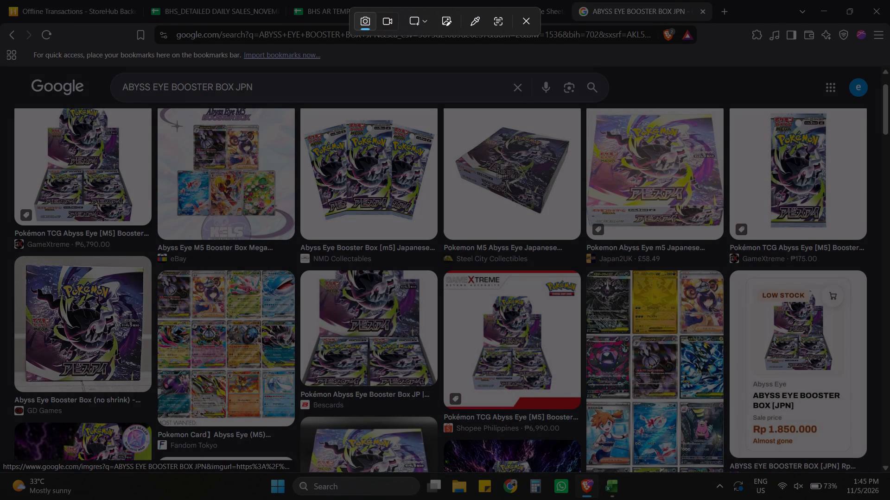
pyautogui.moveTo(134, 223); pyautogui.dragTo(90, 220)
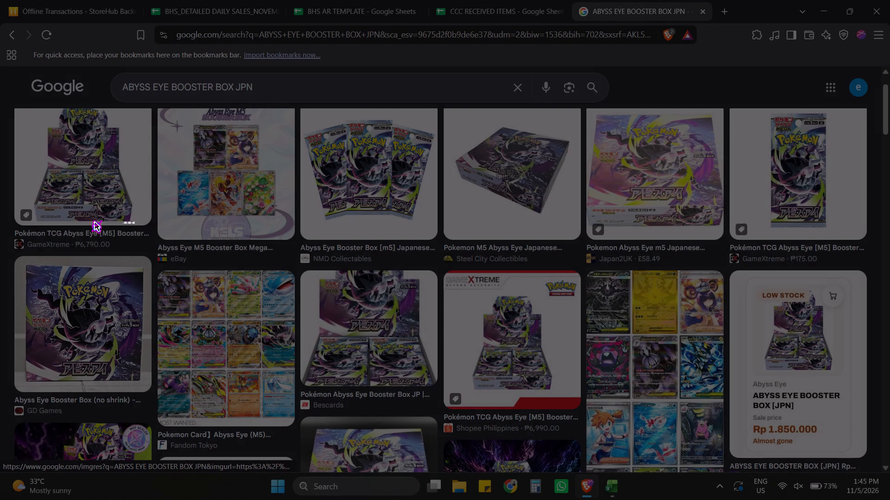
pyautogui.moveTo(90, 220); pyautogui.dragTo(34, 134)
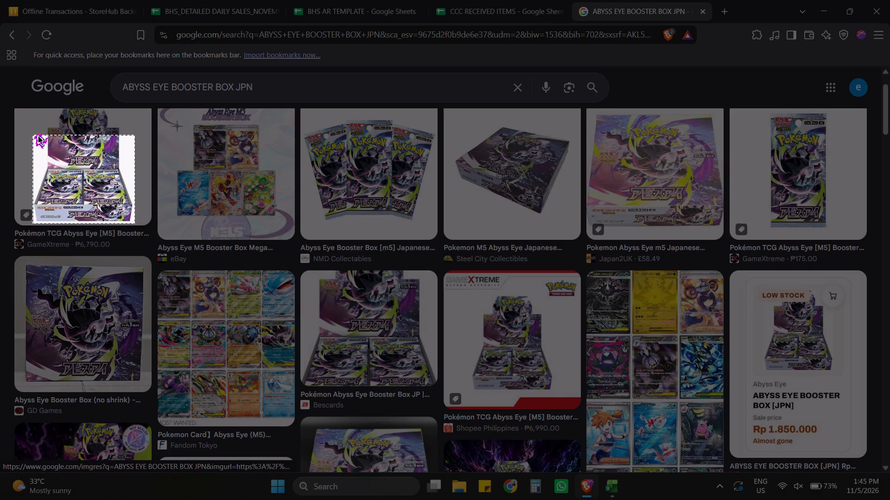
pyautogui.moveTo(34, 134); pyautogui.dragTo(33, 109)
pyautogui.click(448, 0)
pyautogui.click(81, 293)
pyautogui.hotkey('ctrl', 'v')
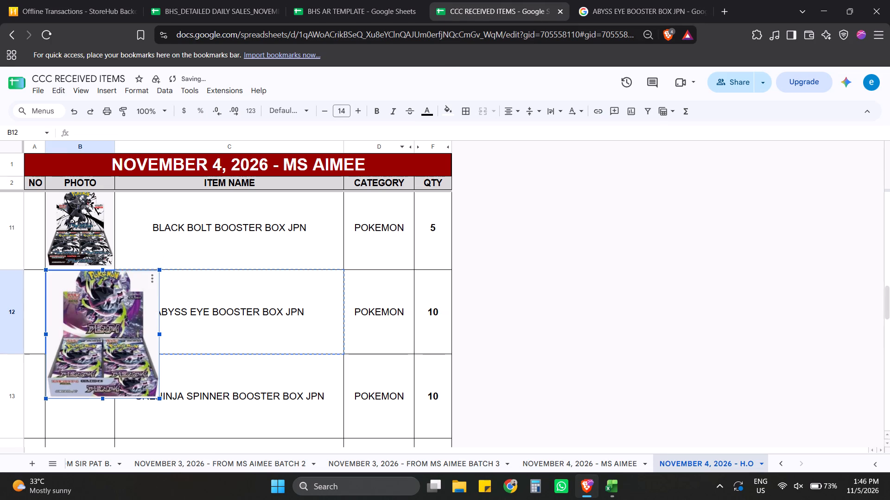
pyautogui.click(151, 277)
pyautogui.click(210, 375)
# Copy the item name GRENINJA SPINNER BOOSTER BOX JPN from row 13 and search Google Images for it.
pyautogui.scroll(-4, 249, 317)
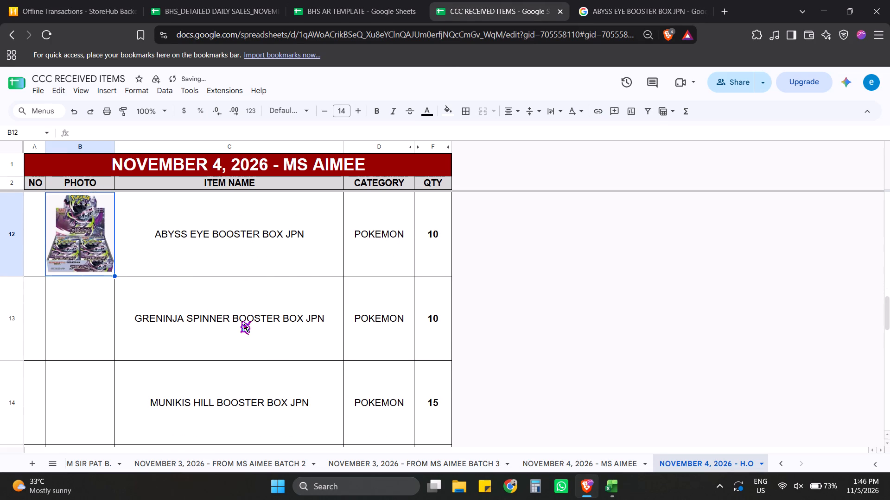
pyautogui.click(239, 320)
pyautogui.hotkey('ctrl', 'c')
pyautogui.click(657, 0)
pyautogui.click(330, 79)
pyautogui.hotkey('ctrl', 'a')
pyautogui.hotkey('ctrl', 'v')
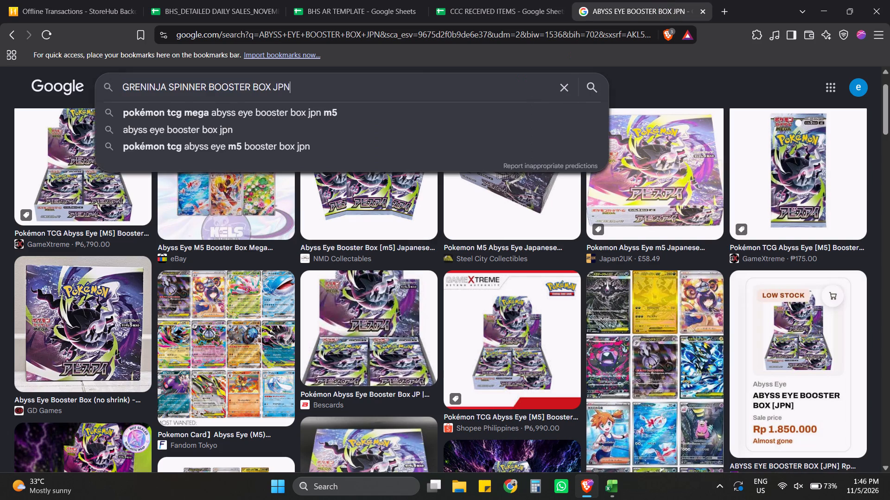
pyautogui.press('Return')
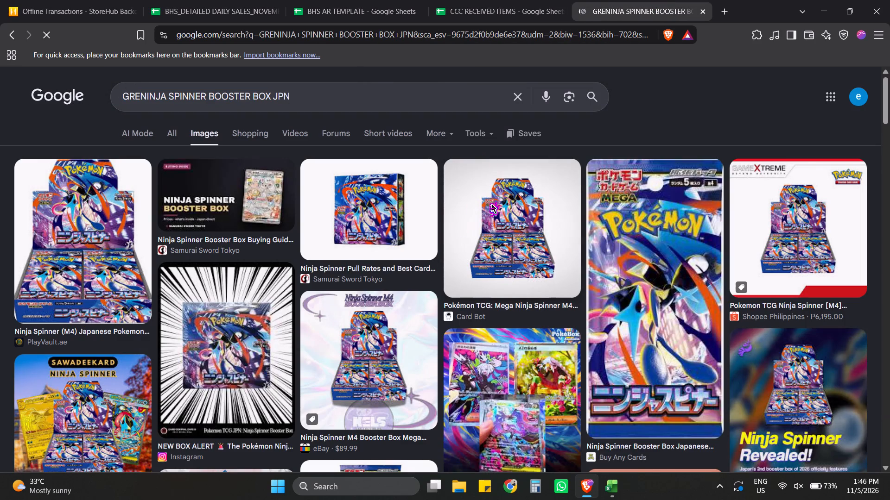
# Snip the Card Bot photo of the Ninja Spinner booster box and put it inside photo cell B13 of the sheet.
pyautogui.press('shift+super+s')
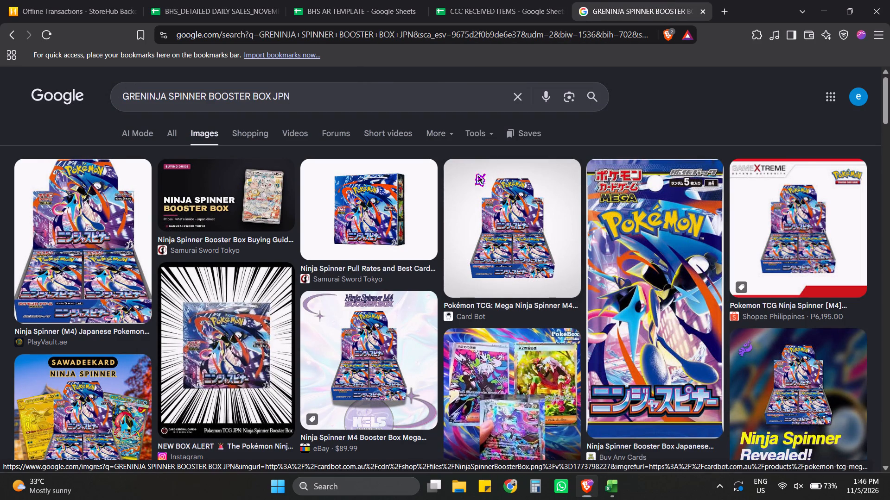
pyautogui.moveTo(557, 281); pyautogui.dragTo(468, 176)
pyautogui.click(523, 0)
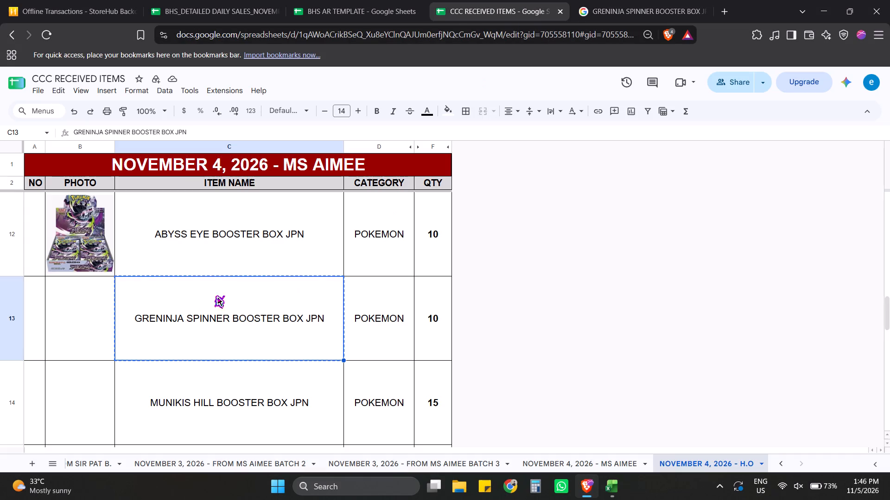
pyautogui.click(47, 323)
pyautogui.hotkey('ctrl', 'v')
pyautogui.click(133, 287)
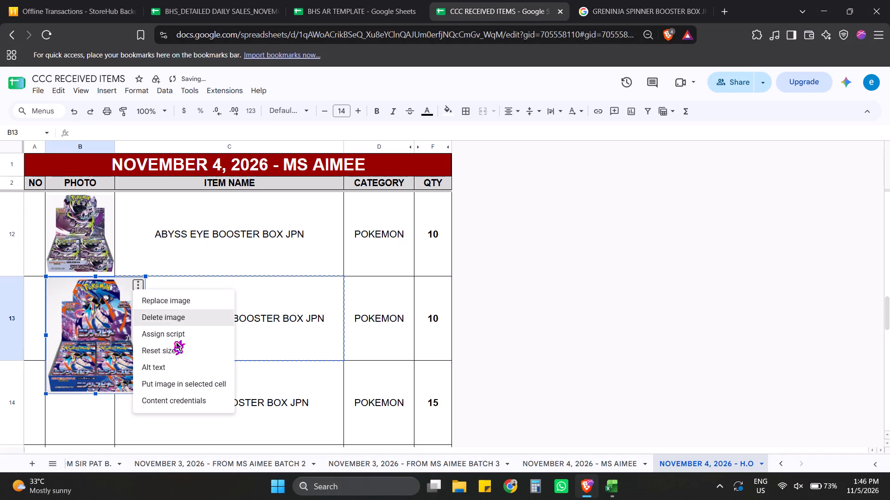
pyautogui.click(166, 383)
# Copy the item name MUNIKIS HILL BOOSTER BOX JPN from row 14 and search Google Images for it.
pyautogui.scroll(-5, 246, 294)
pyautogui.click(242, 312)
pyautogui.hotkey('ctrl', 'c')
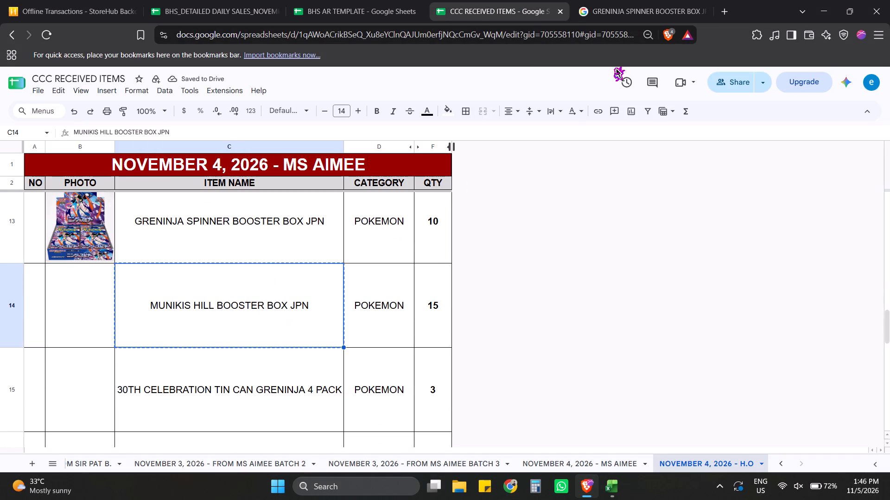
pyautogui.click(632, 0)
pyautogui.click(300, 102)
pyautogui.hotkey('ctrl', 'a')
pyautogui.hotkey('ctrl', 'v')
pyautogui.press('Return')
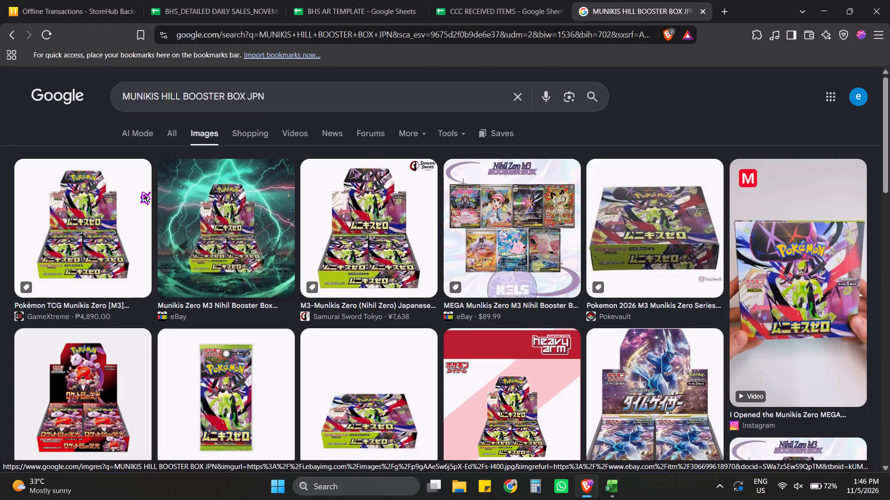
# Snip the GameXtreme photo of the Munikis Zero booster box and put it inside photo cell B14 of the sheet.
pyautogui.press('shift+super+s')
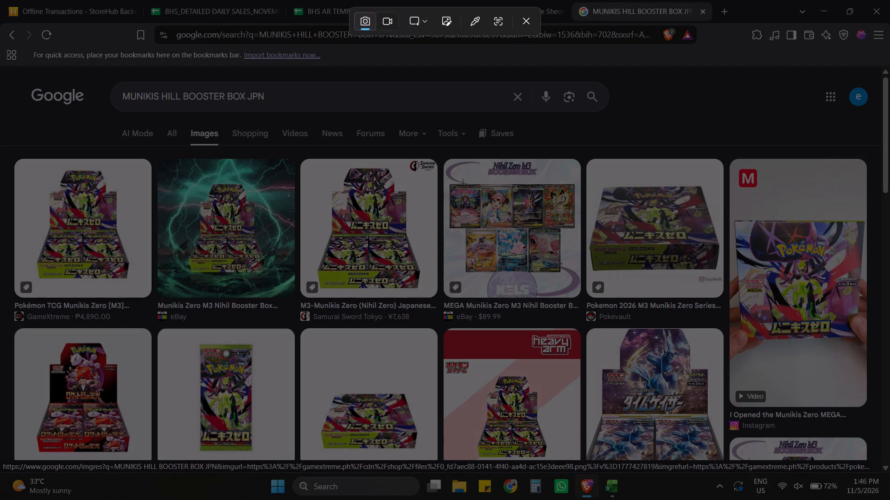
pyautogui.moveTo(130, 282); pyautogui.dragTo(38, 199)
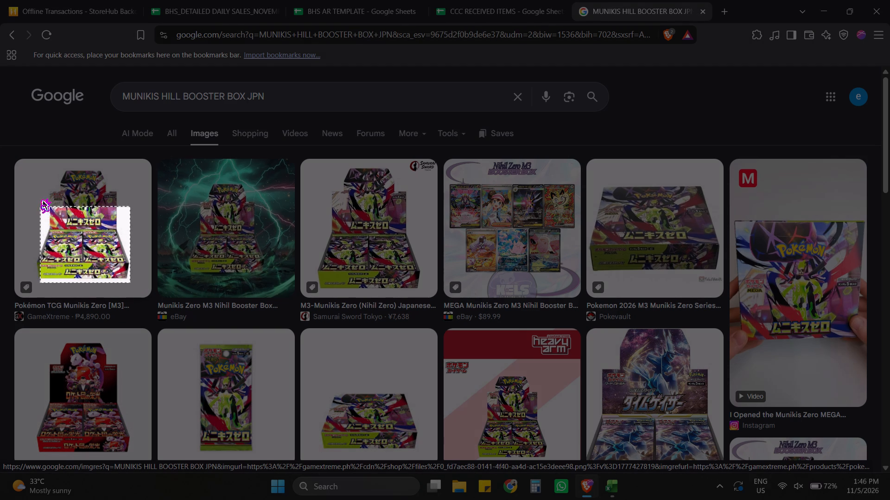
pyautogui.moveTo(38, 199); pyautogui.dragTo(36, 170)
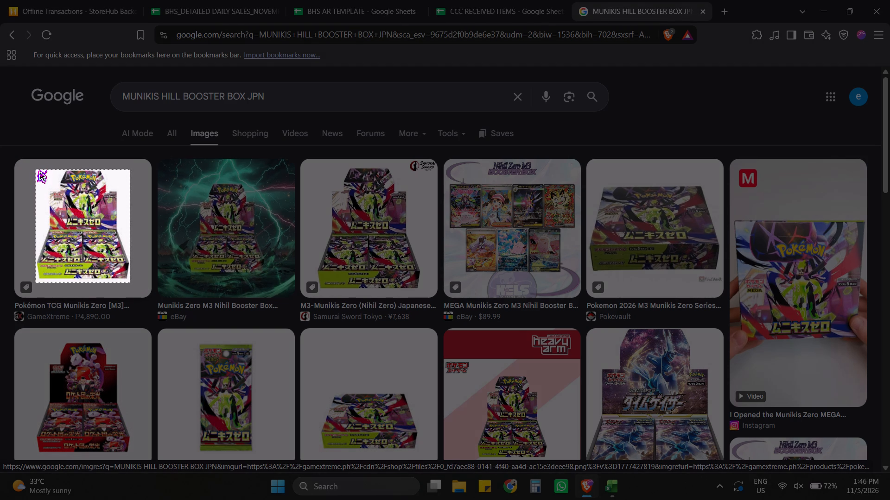
pyautogui.moveTo(36, 170); pyautogui.dragTo(36, 169)
pyautogui.click(501, 0)
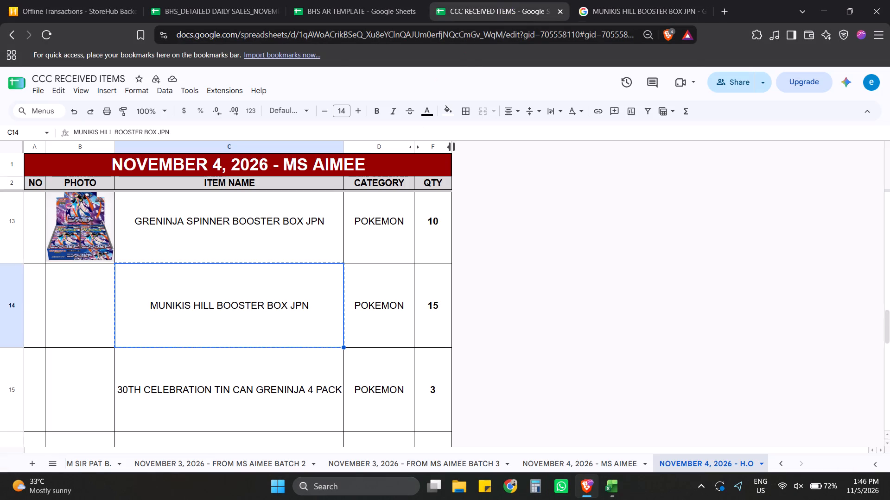
pyautogui.click(93, 305)
pyautogui.hotkey('ctrl', 'v')
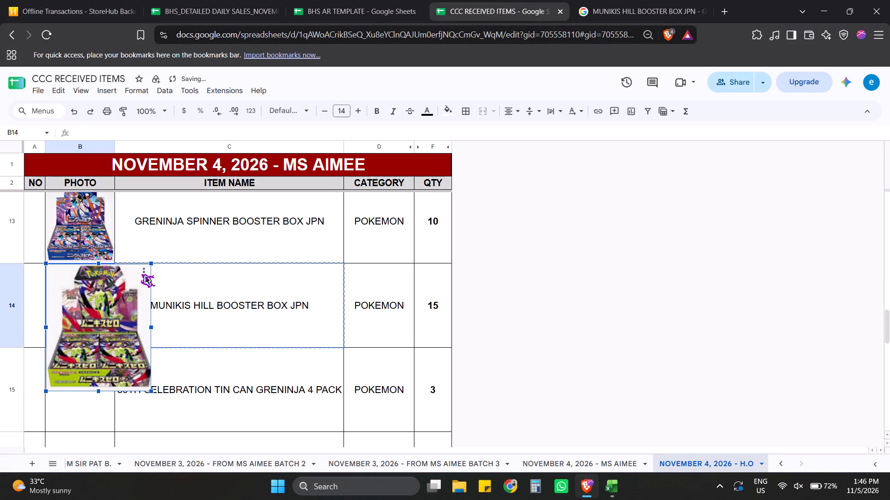
pyautogui.click(141, 274)
pyautogui.click(182, 374)
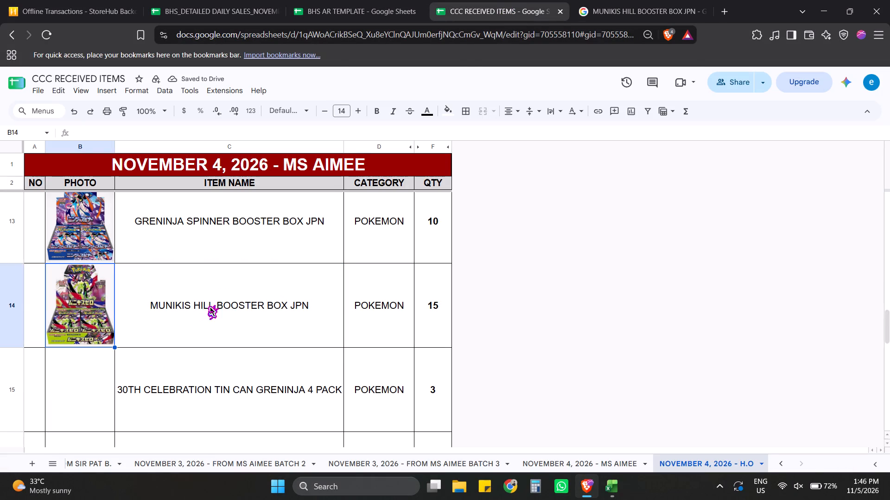
# Check the set name in the image results and correct the item name in C14 to MUNIKIS NIHIL BOOSTER BOX JPN.
pyautogui.click(197, 303)
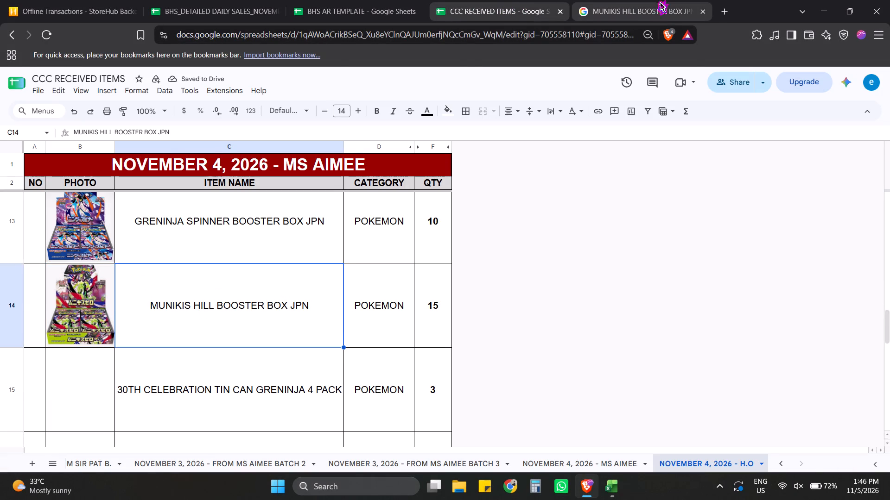
pyautogui.click(653, 1)
pyautogui.click(519, 0)
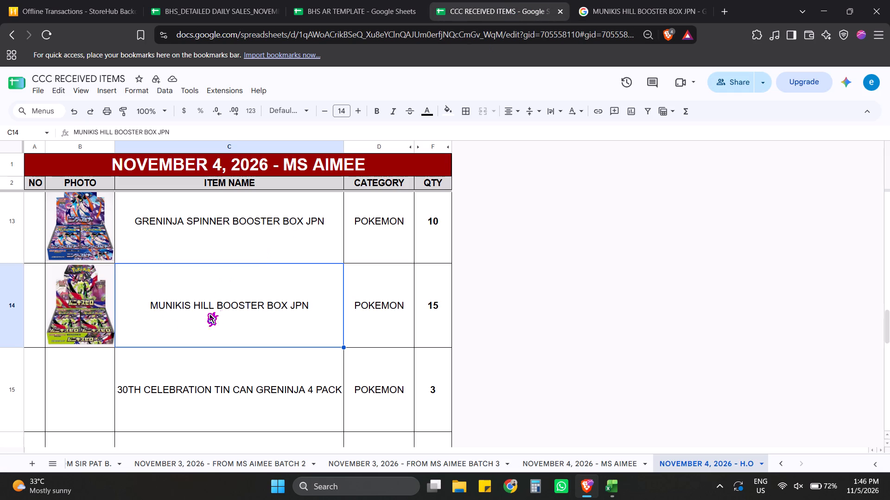
pyautogui.click(205, 303)
pyautogui.doubleClick(210, 309)
pyautogui.click(209, 271)
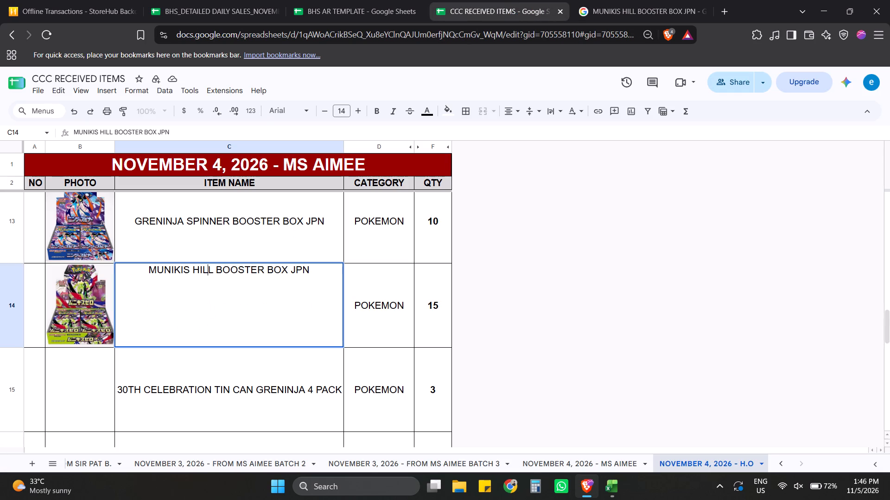
pyautogui.press('BackSpace')
pyautogui.press('Left')
pyautogui.press('Left')
pyautogui.press('Left')
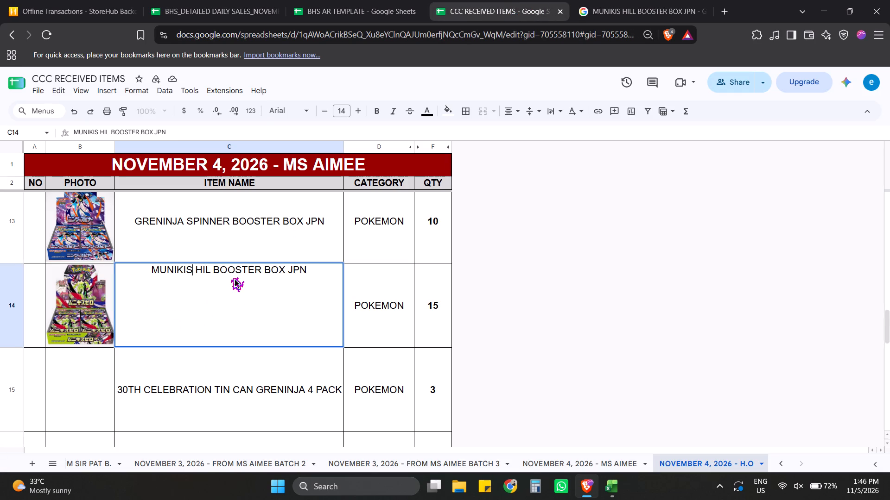
pyautogui.press('Right')
pyautogui.write('NI')
pyautogui.click(275, 368)
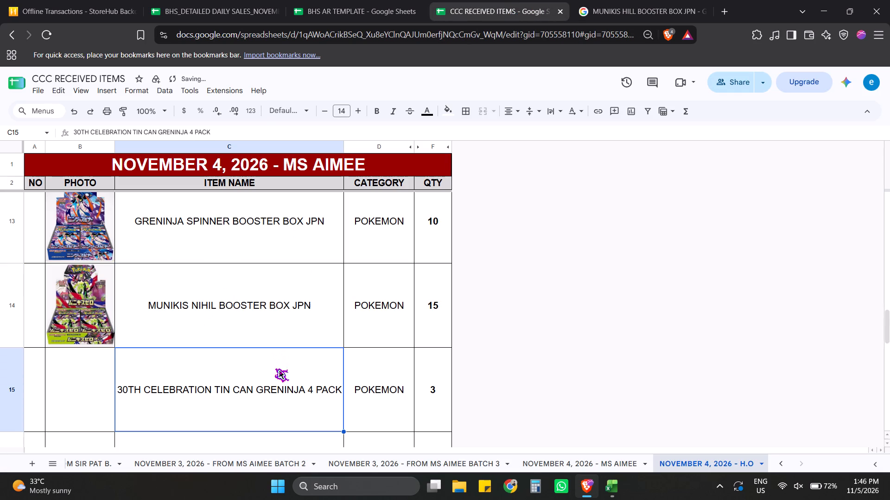
# Copy the item name 30TH CELEBRATION TIN CAN GRENINJA 4 PACK from row 15 and search Google Images for it.
pyautogui.click(270, 387)
pyautogui.hotkey('ctrl', 'c')
pyautogui.click(625, 0)
pyautogui.click(337, 95)
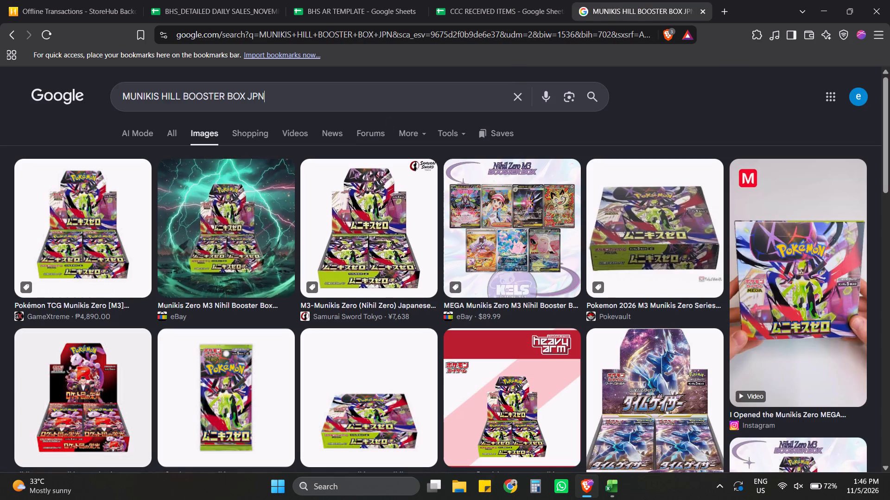
pyautogui.hotkey('ctrl', 'a')
pyautogui.hotkey('ctrl', 'v')
pyautogui.press('Return')
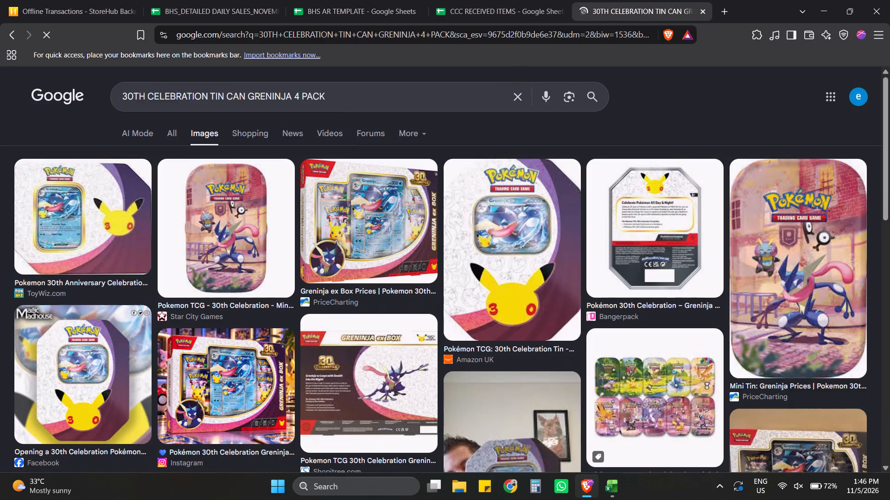
# Look through the image results for a suitable photo of the 30th Celebration Greninja tin.
pyautogui.scroll(-1, 445, 141)
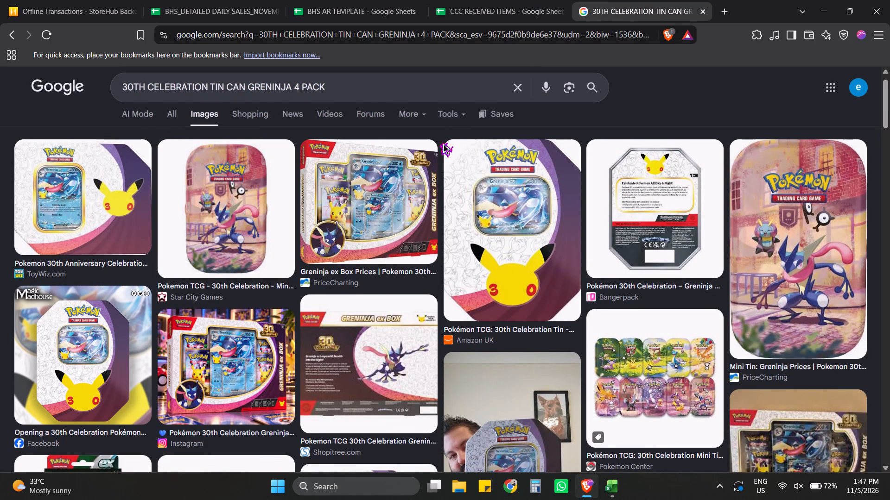
pyautogui.scroll(-1, 439, 143)
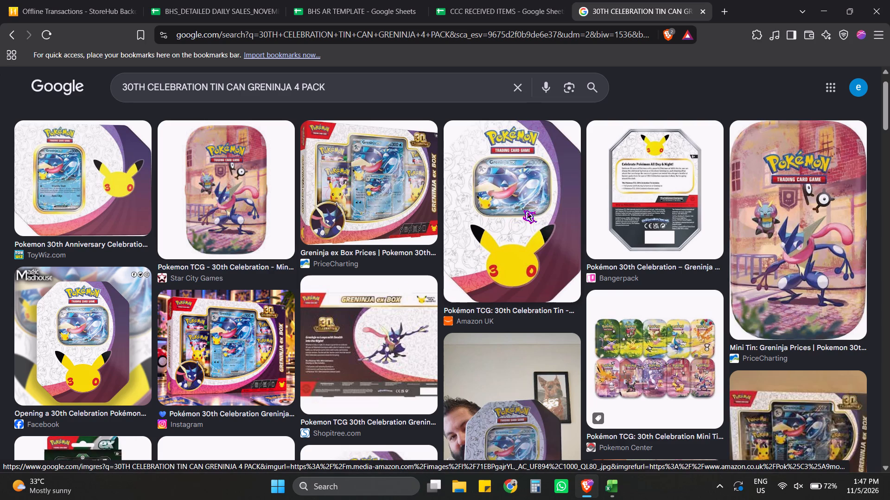
pyautogui.scroll(-2, 566, 209)
pyautogui.scroll(2, 567, 209)
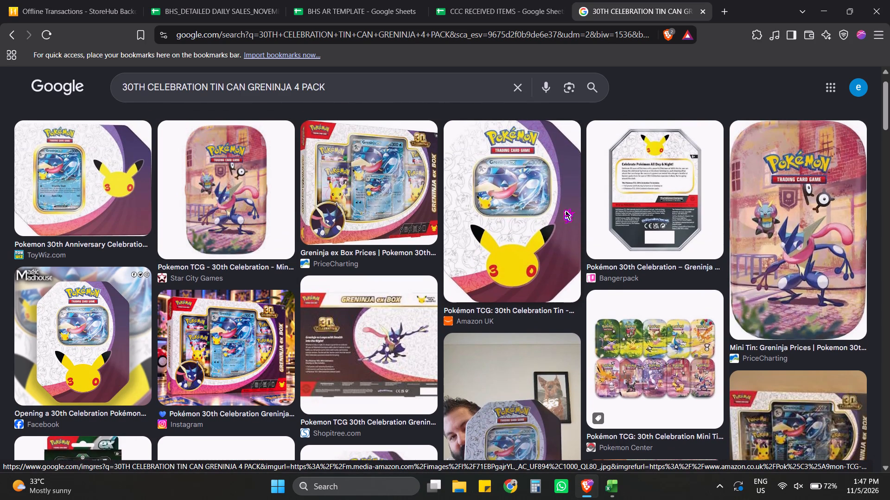
pyautogui.scroll(-12, 559, 209)
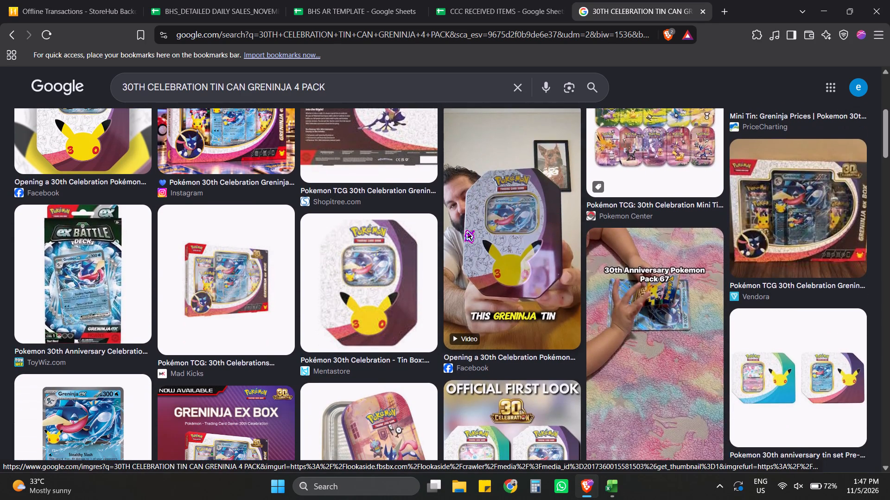
pyautogui.scroll(-10, 405, 239)
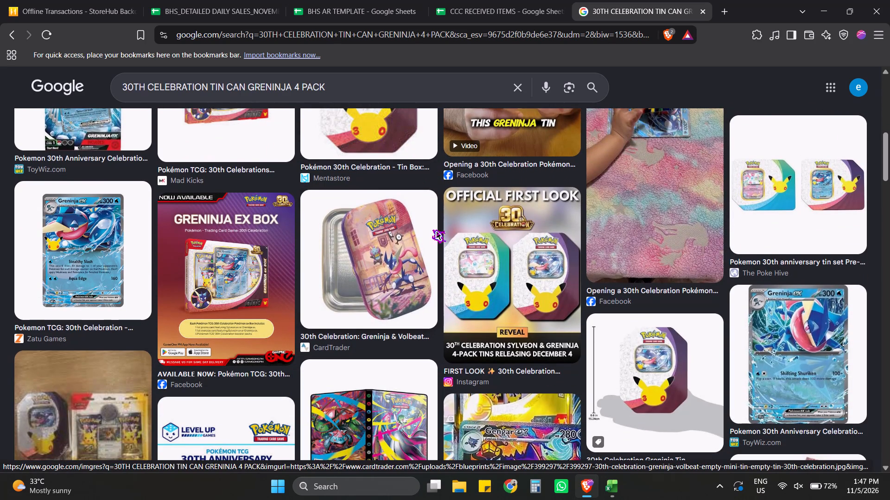
pyautogui.scroll(-12, 434, 231)
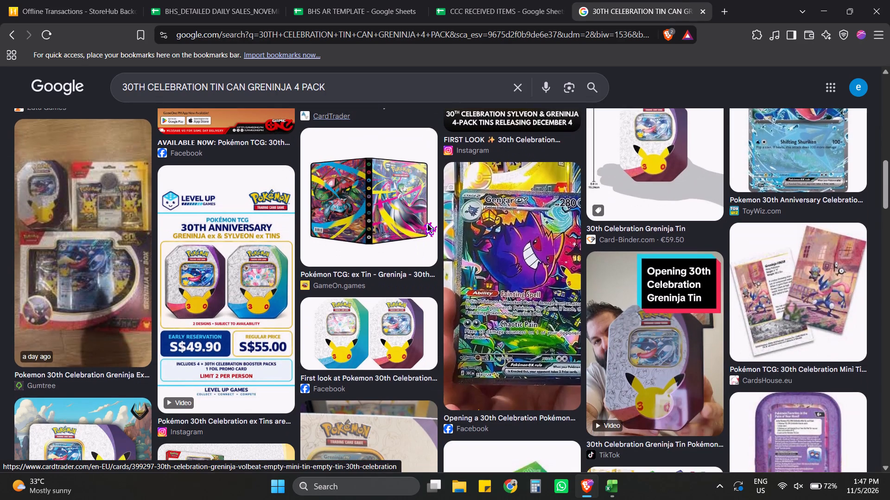
pyautogui.scroll(19, 423, 224)
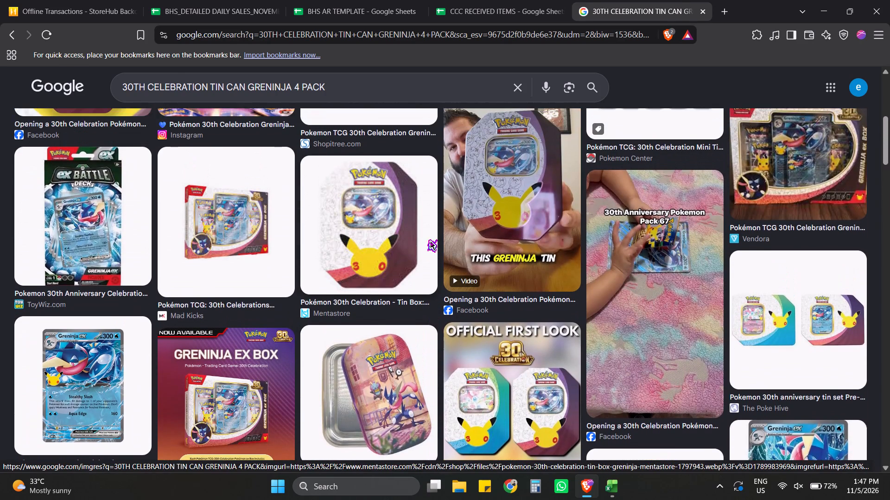
pyautogui.scroll(17, 425, 228)
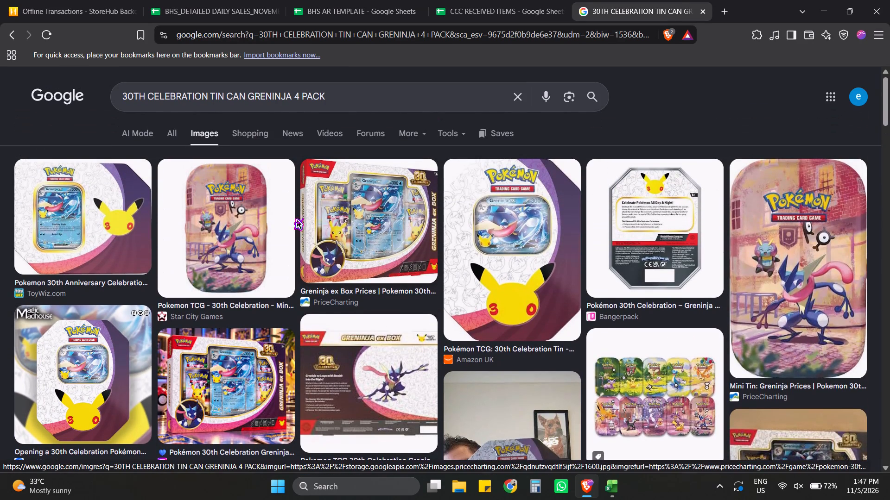
# Snip the Amazon UK photo of the 30th Celebration Greninja tin and put it inside photo cell B15 of the sheet.
pyautogui.click(518, 250)
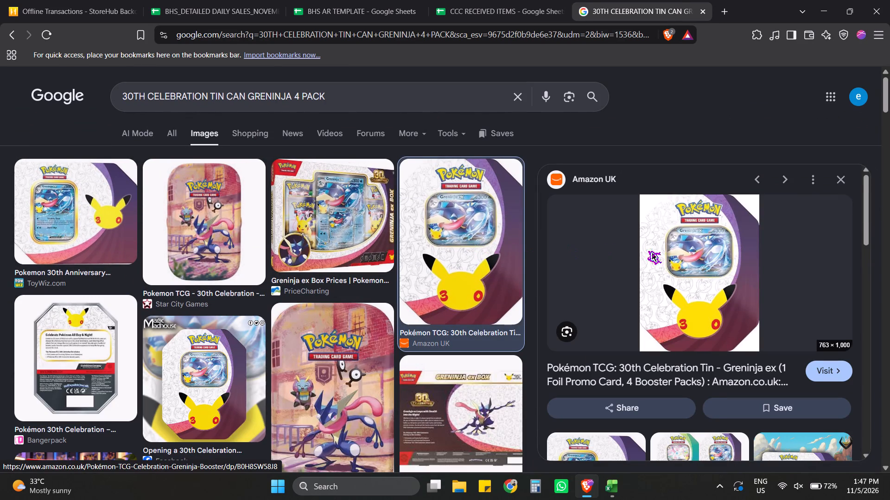
pyautogui.press('shift+super+s')
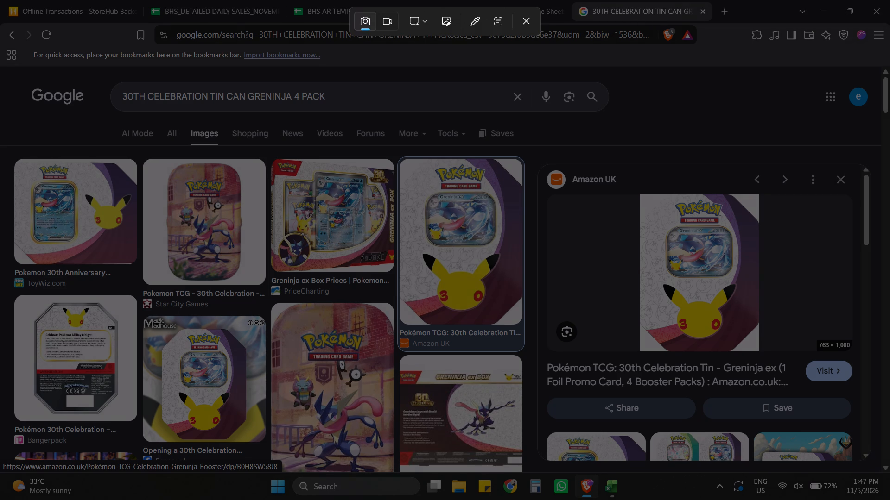
pyautogui.moveTo(640, 194); pyautogui.dragTo(760, 350)
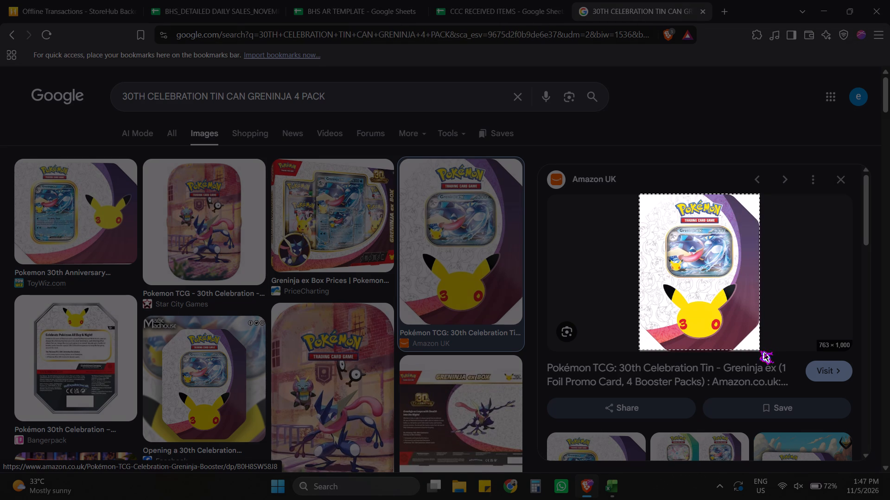
pyautogui.moveTo(760, 350); pyautogui.dragTo(759, 350)
pyautogui.click(504, 0)
pyautogui.click(87, 386)
pyautogui.hotkey('ctrl', 'v')
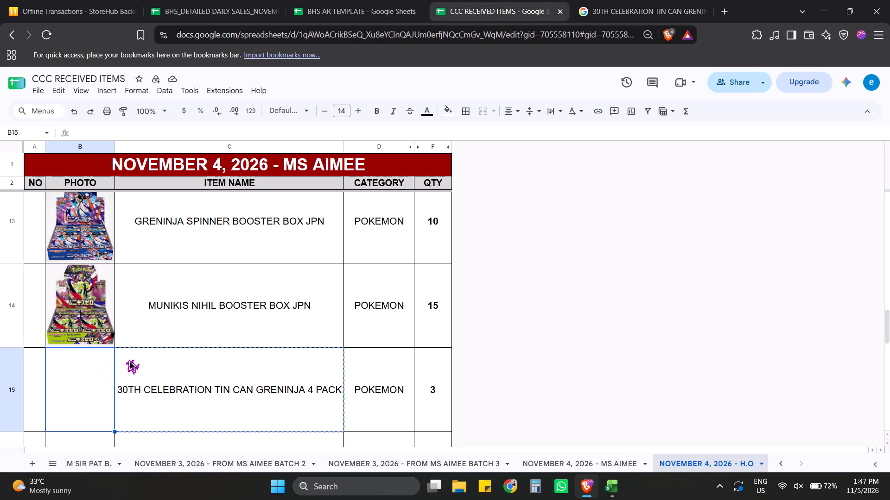
pyautogui.click(173, 361)
pyautogui.click(224, 321)
# Copy the item name 30TH CELEBRATION TIN CAN SYLVEON 4 PACK from row 16 and search Google Images for it.
pyautogui.scroll(-4, 301, 324)
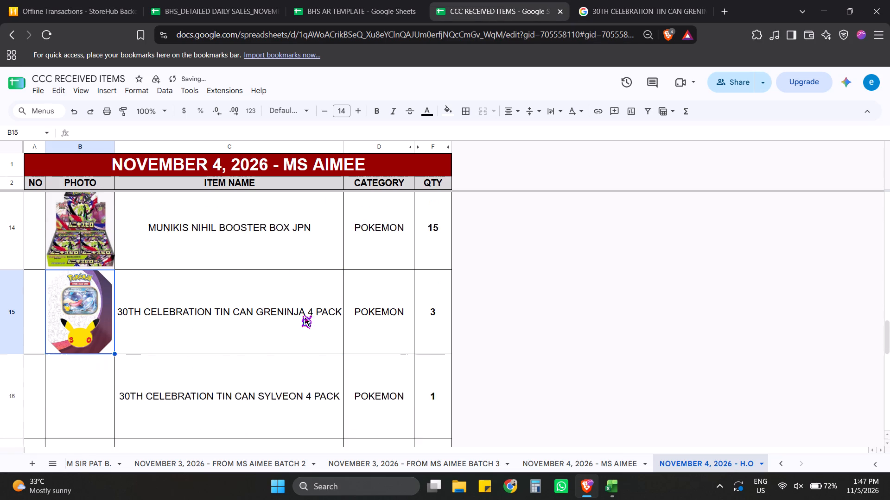
pyautogui.scroll(-2, 300, 315)
pyautogui.click(252, 347)
pyautogui.hotkey('ctrl', 'c')
pyautogui.click(601, 0)
pyautogui.click(372, 89)
pyautogui.hotkey('ctrl', 'a')
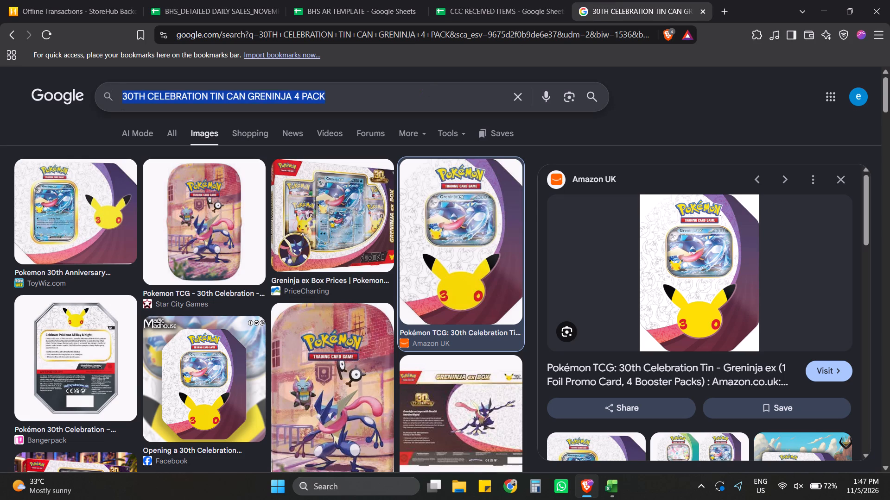
pyautogui.hotkey('ctrl', 'v')
pyautogui.press('Return')
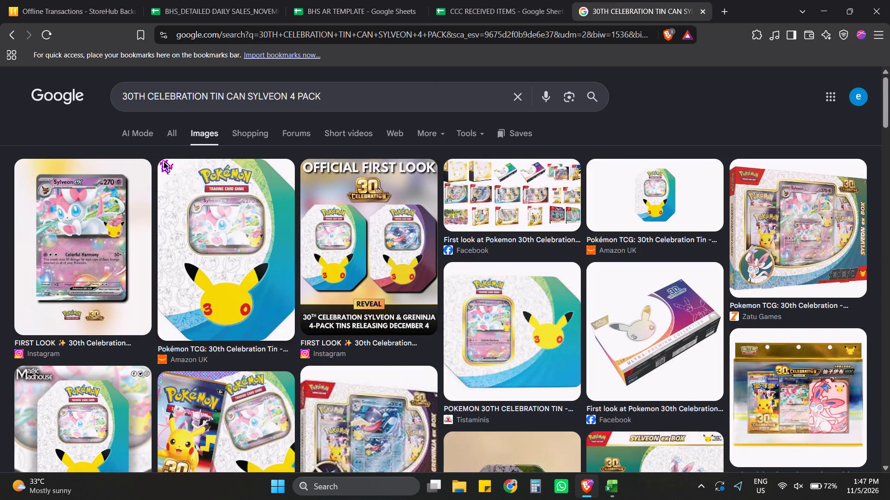
# Snip the large Amazon UK photo of the 30th Celebration Sylveon tin and put it inside photo cell B16 of the sheet.
pyautogui.press('shift+super+s')
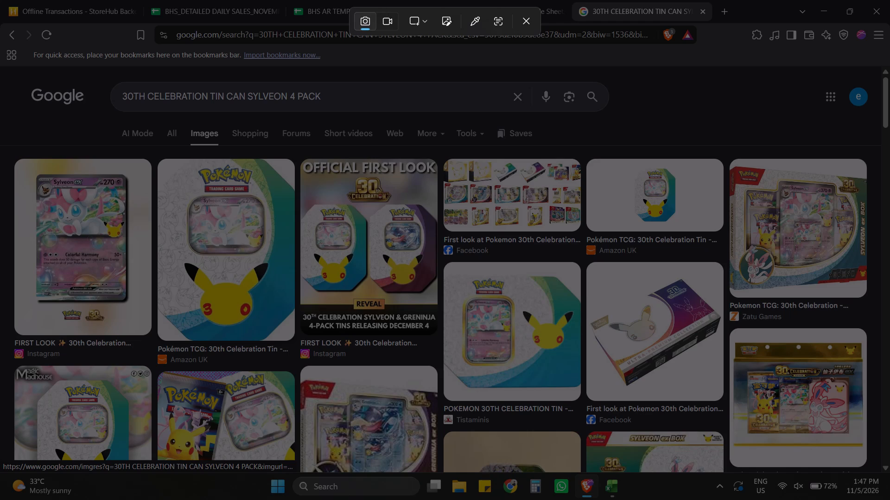
pyautogui.moveTo(158, 159); pyautogui.dragTo(292, 343)
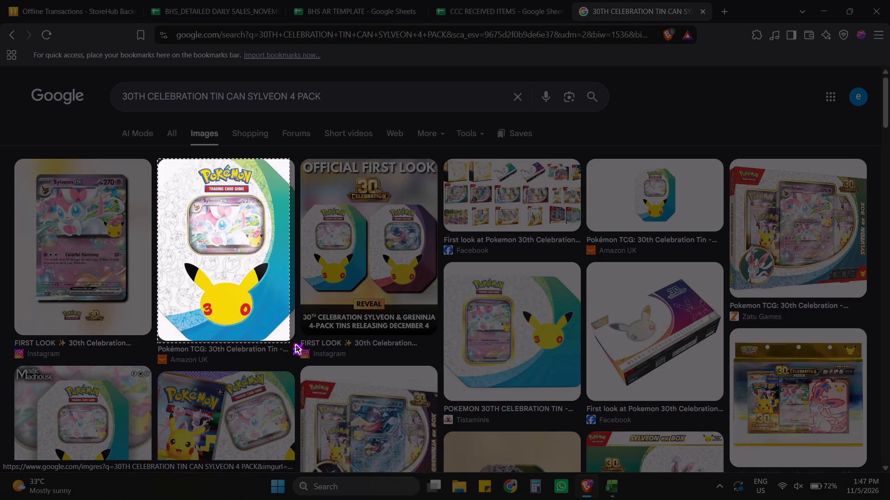
pyautogui.moveTo(292, 343); pyautogui.dragTo(295, 341)
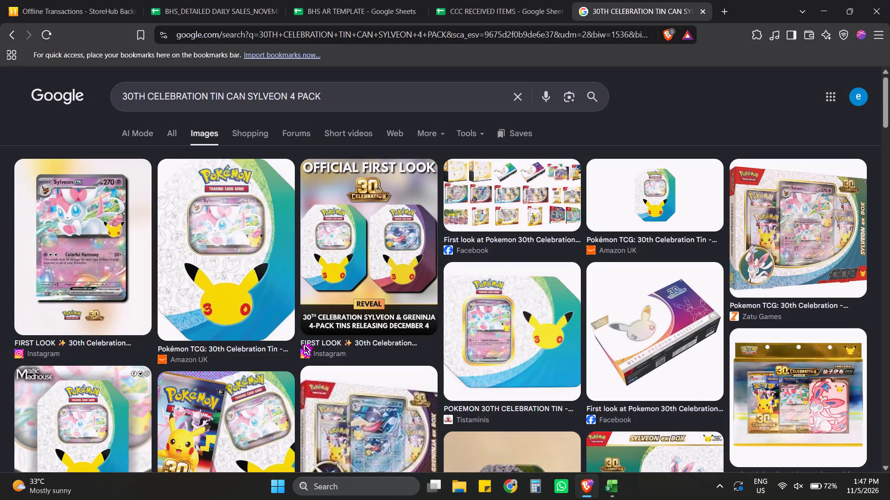
pyautogui.click(517, 0)
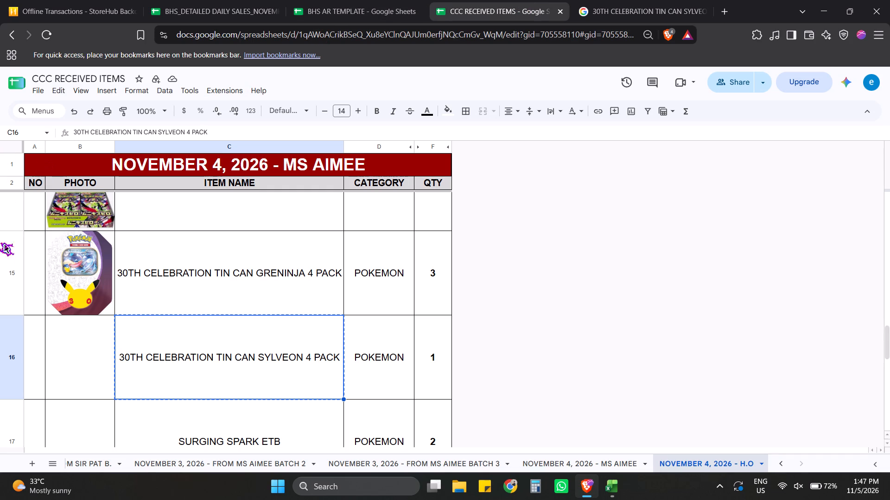
pyautogui.click(95, 334)
pyautogui.hotkey('ctrl', 'v')
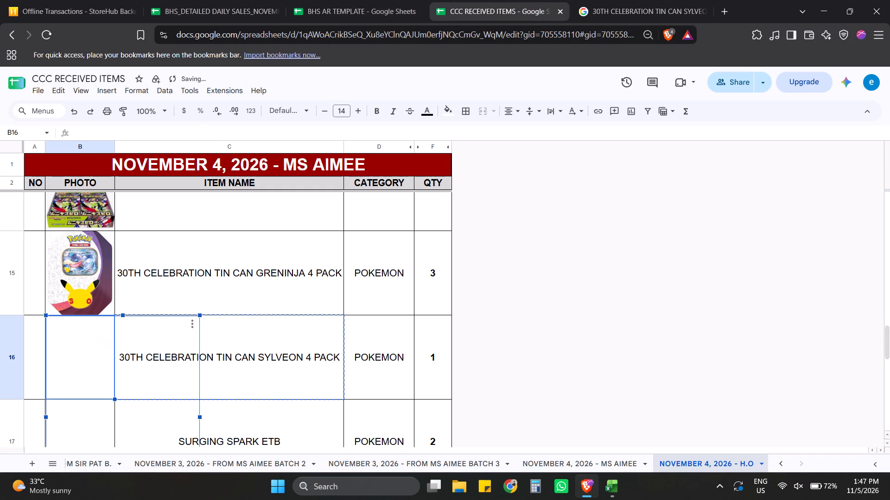
pyautogui.click(188, 330)
pyautogui.click(224, 417)
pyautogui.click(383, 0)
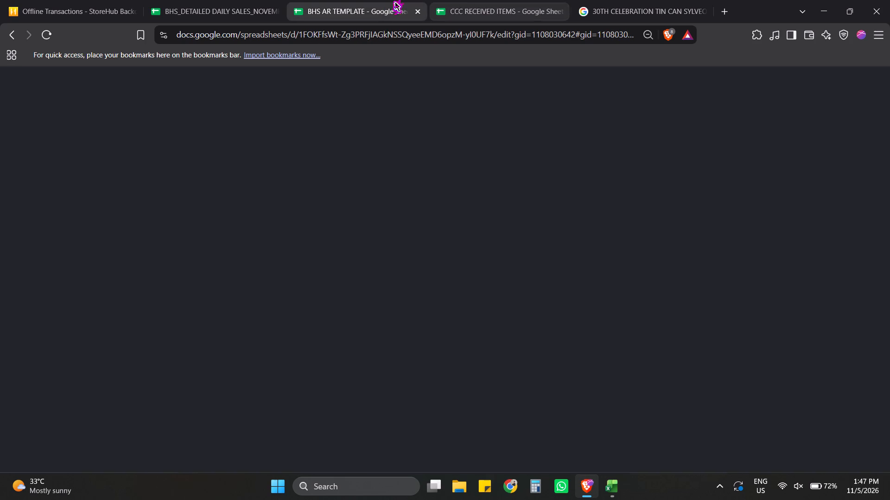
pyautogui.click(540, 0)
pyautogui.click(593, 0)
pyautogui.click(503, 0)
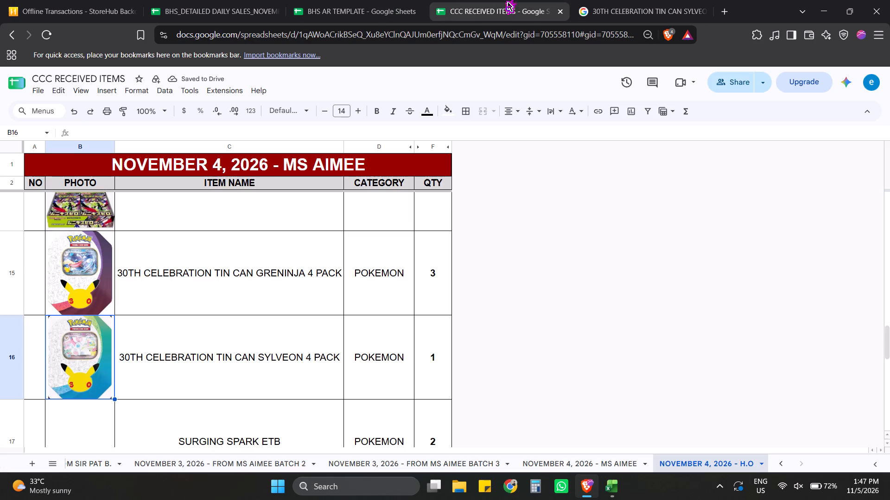
# Copy the item name SURGING SPARK ETB from row 17 and search Google Images for it.
pyautogui.scroll(-6, 250, 354)
pyautogui.click(242, 329)
pyautogui.hotkey('ctrl', 'c')
pyautogui.click(650, 0)
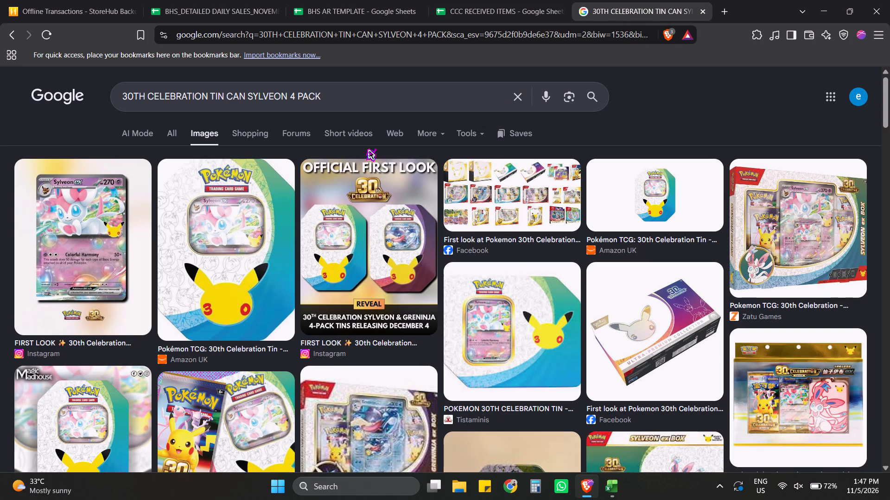
pyautogui.click(349, 92)
pyautogui.hotkey('ctrl', 'a')
pyautogui.hotkey('ctrl', 'v')
pyautogui.press('Return')
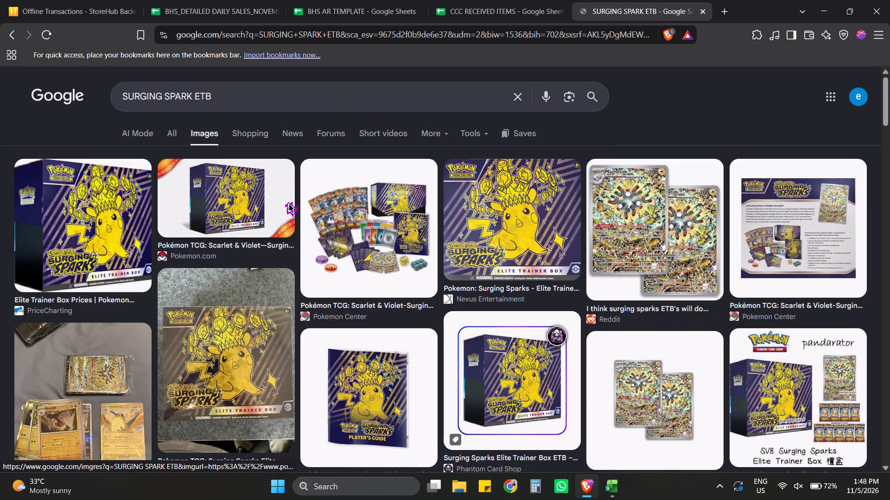
# Snip the Pokemon.com photo of the Surging Sparks Elite Trainer Box and put it inside photo cell B17 of the sheet.
pyautogui.scroll(-2, 427, 267)
pyautogui.click(248, 153)
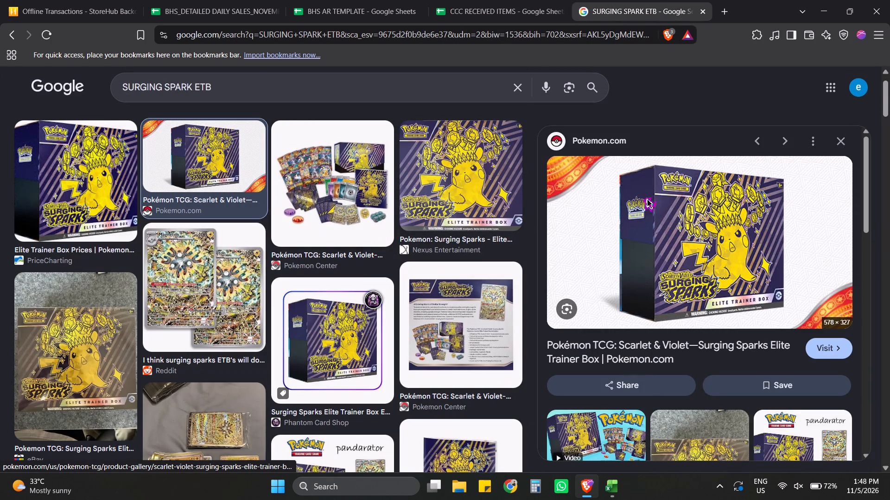
pyautogui.press('shift+super+s')
pyautogui.moveTo(613, 161); pyautogui.dragTo(644, 189)
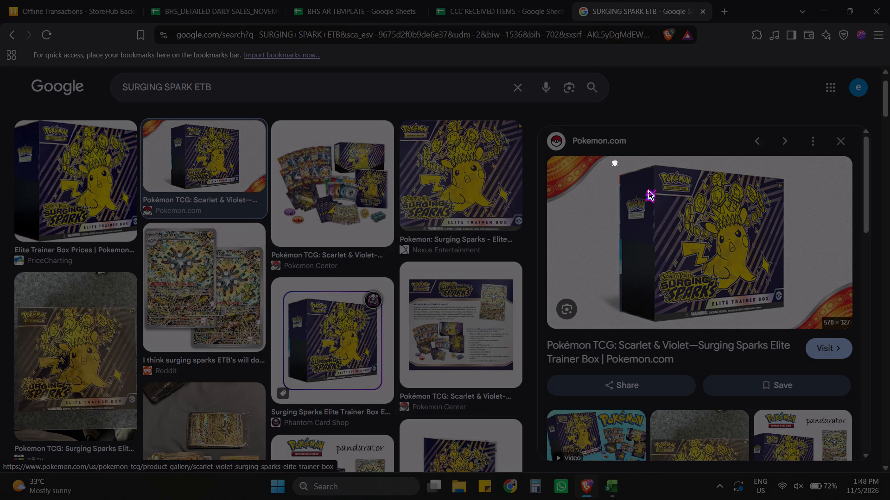
pyautogui.moveTo(644, 189); pyautogui.dragTo(793, 323)
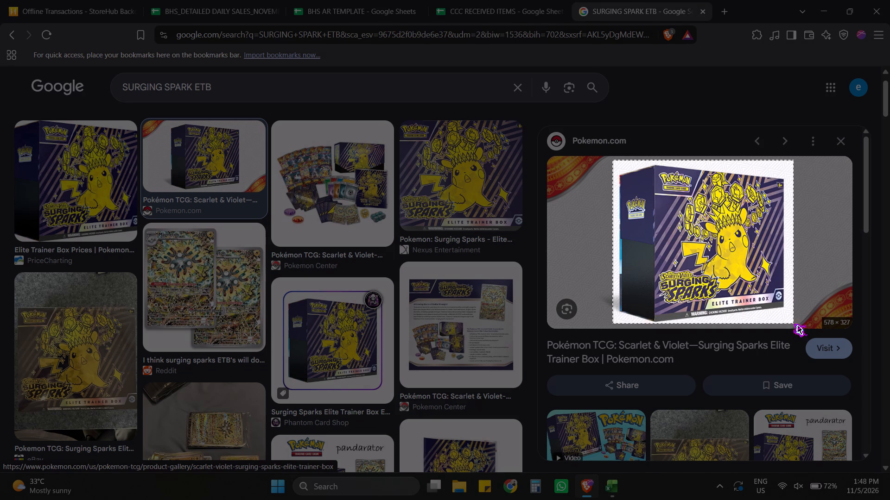
pyautogui.moveTo(793, 323); pyautogui.dragTo(790, 325)
pyautogui.click(477, 0)
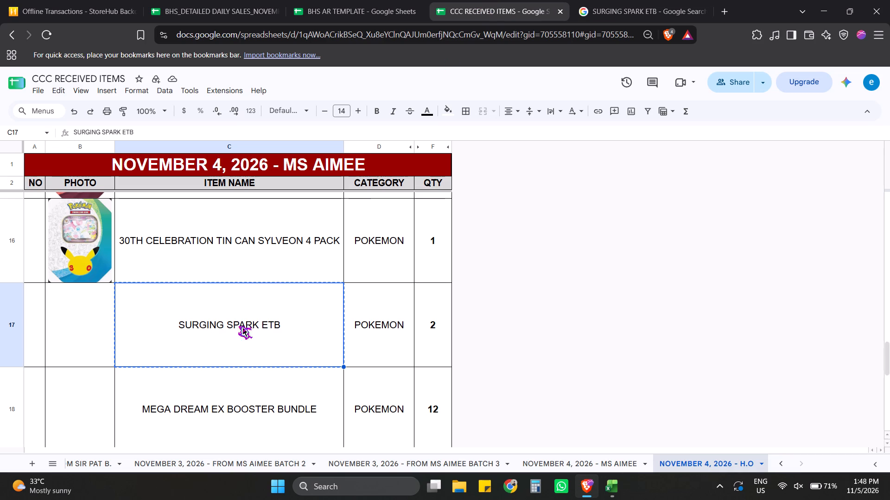
pyautogui.click(89, 324)
pyautogui.hotkey('ctrl', 'v')
pyautogui.click(241, 297)
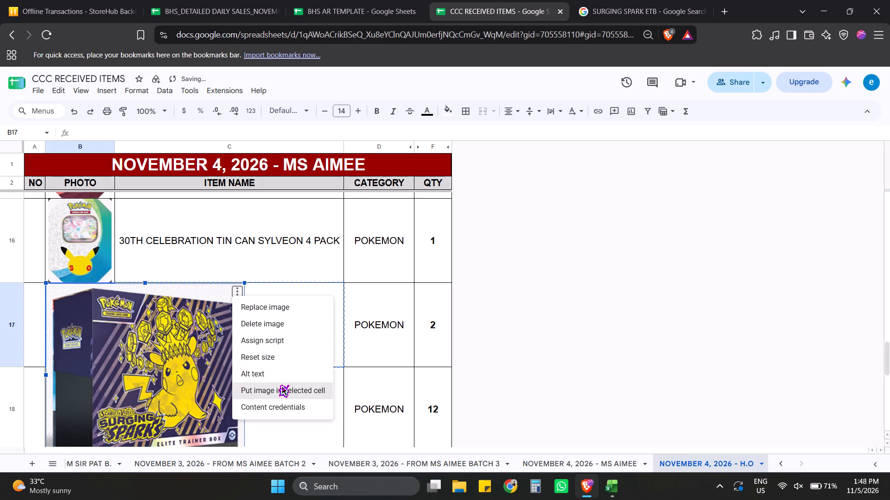
pyautogui.click(278, 385)
# Copy the item name MEGA DREAM EX BOOSTER BUNDLE from row 18 and search Google Images for it.
pyautogui.scroll(-6, 271, 291)
pyautogui.click(278, 292)
pyautogui.hotkey('ctrl', 'c')
pyautogui.click(666, 0)
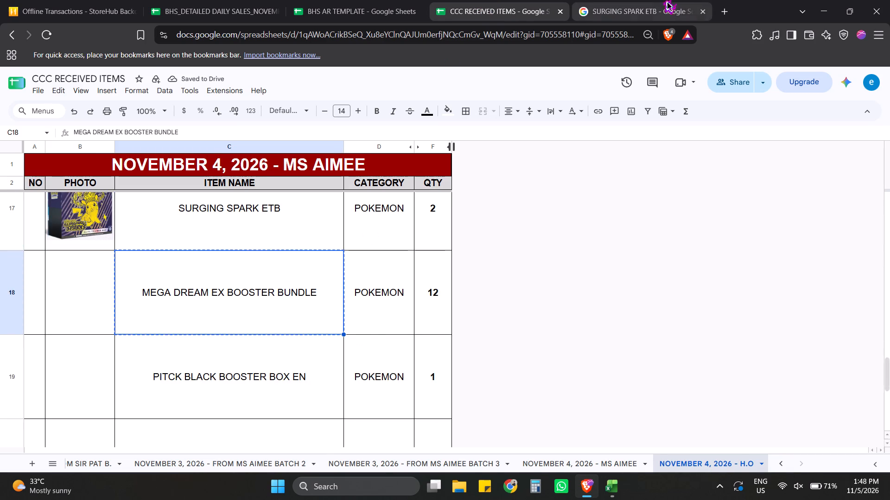
pyautogui.click(365, 104)
pyautogui.click(354, 90)
pyautogui.hotkey('ctrl', 'a')
pyautogui.hotkey('ctrl', 'v')
pyautogui.press('Return')
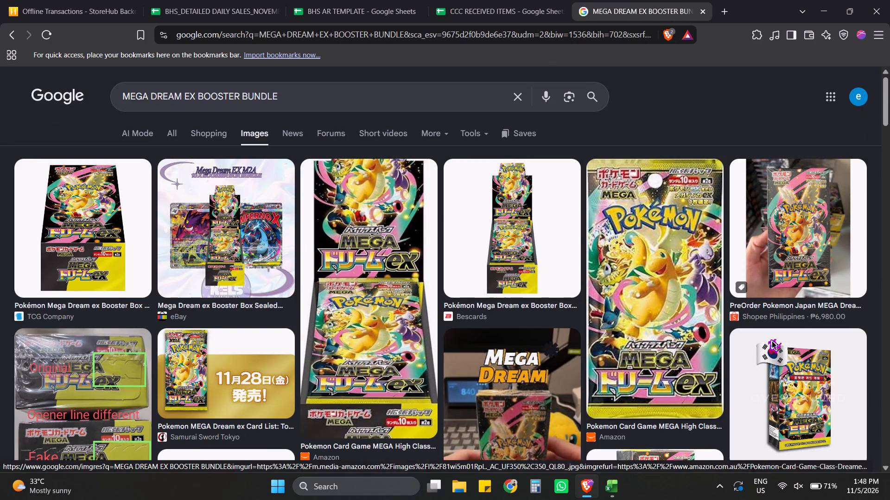
# Look through the image results for a suitable photo of the Mega Dream ex booster box.
pyautogui.scroll(-1, 598, 296)
pyautogui.scroll(-5, 312, 277)
pyautogui.scroll(-5, 497, 274)
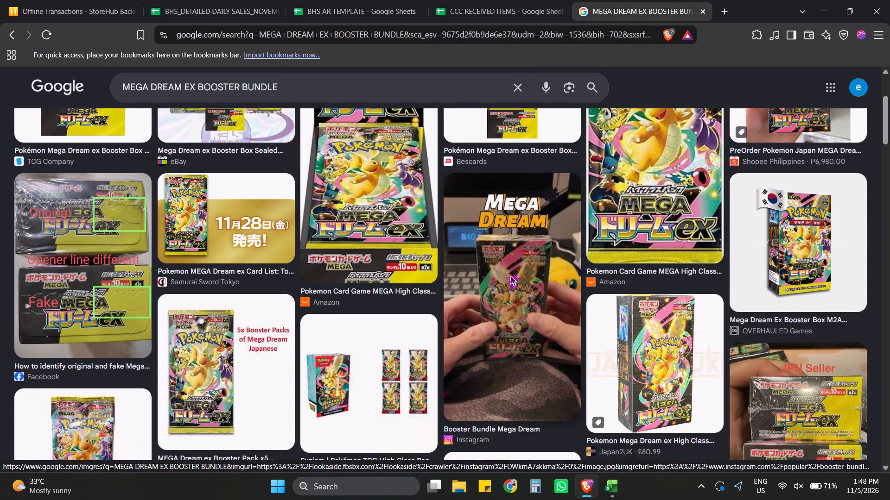
pyautogui.scroll(-5, 582, 287)
pyautogui.scroll(-8, 479, 285)
pyautogui.scroll(-5, 576, 280)
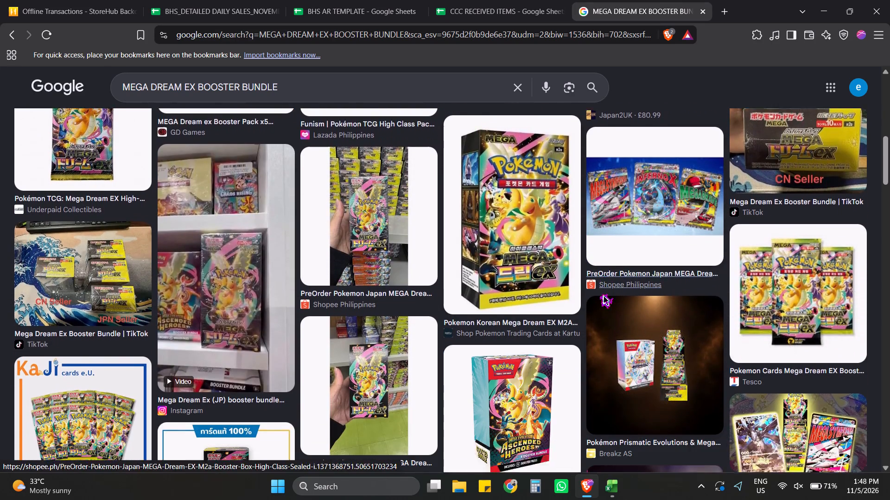
pyautogui.scroll(-6, 603, 299)
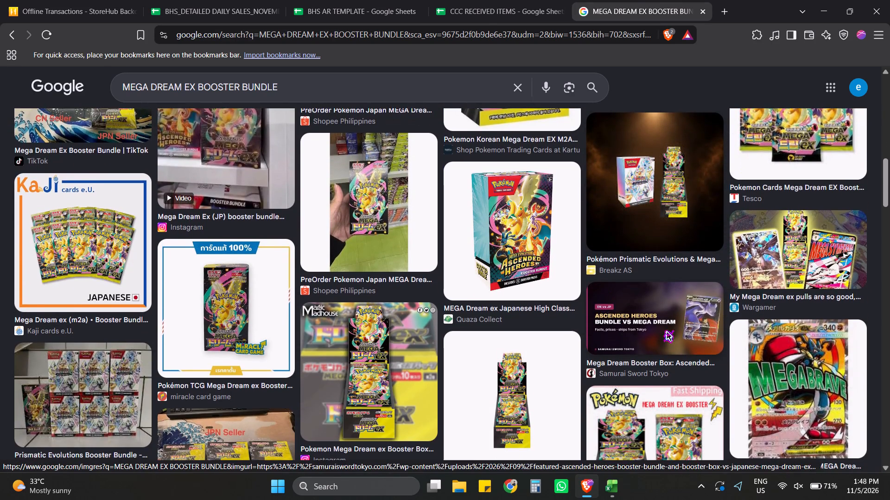
pyautogui.scroll(-14, 637, 318)
pyautogui.scroll(20, 614, 312)
pyautogui.scroll(7, 614, 312)
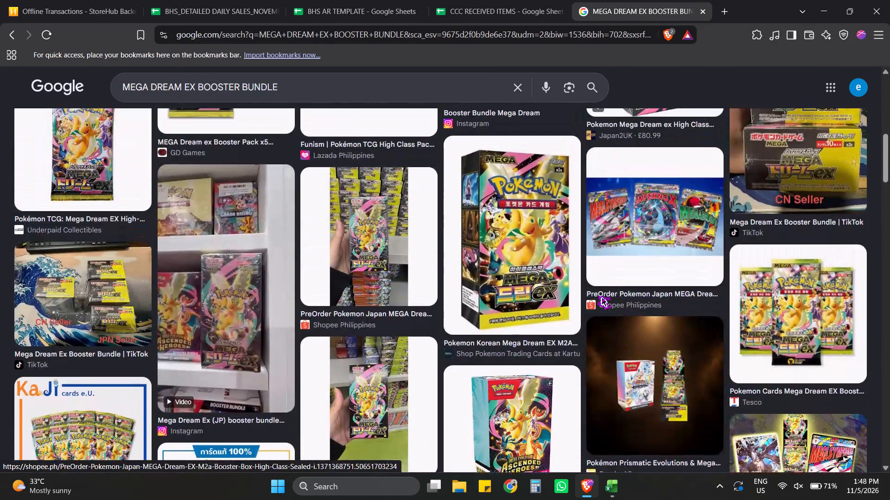
pyautogui.scroll(16, 598, 295)
pyautogui.scroll(6, 726, 356)
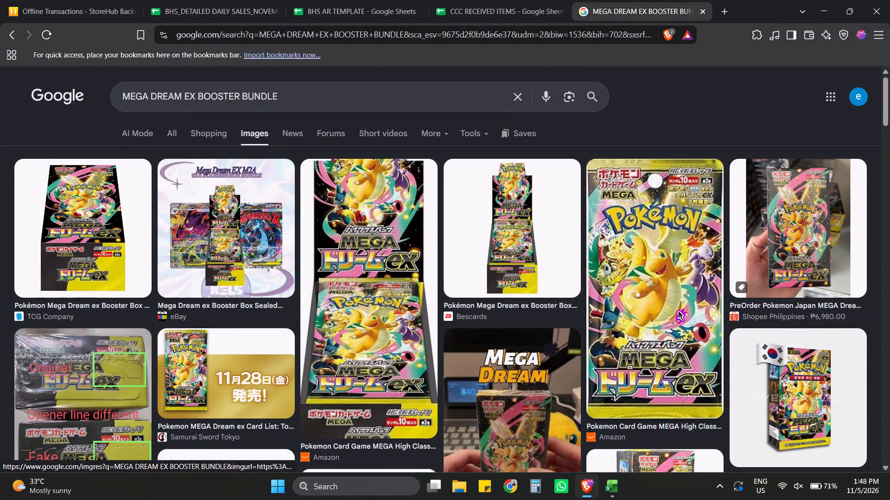
pyautogui.scroll(-7, 674, 309)
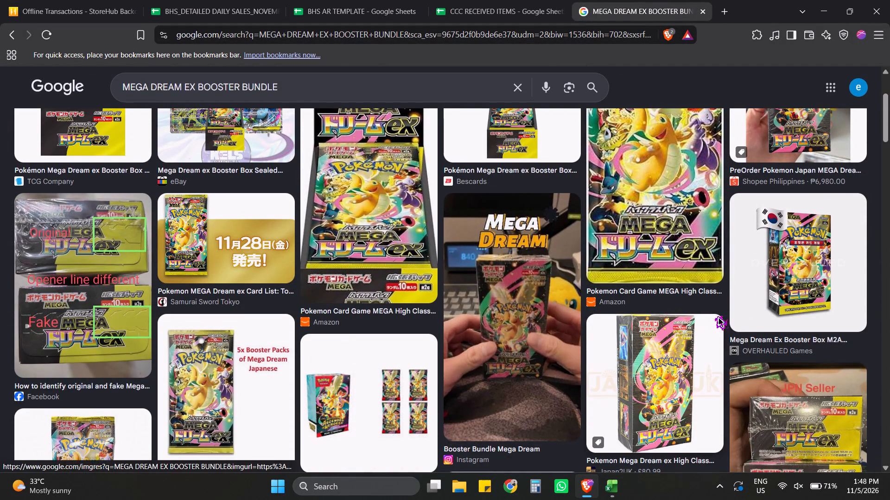
pyautogui.scroll(-10, 714, 316)
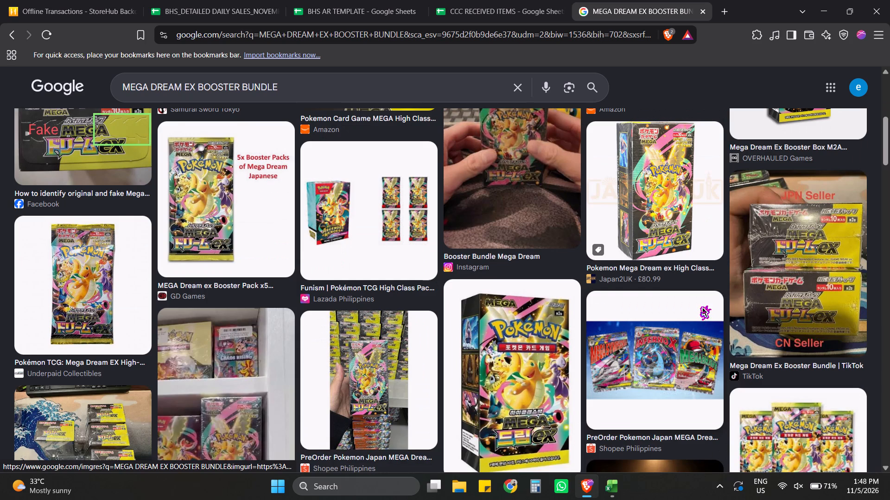
pyautogui.scroll(4, 698, 306)
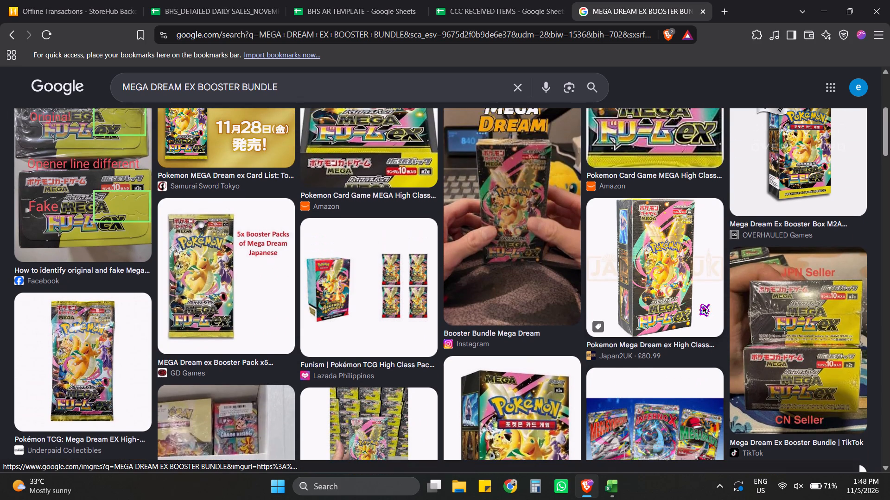
# Snip the Japan2UK photo of the Mega Dream ex box and put it inside photo cell B18 of the sheet.
pyautogui.press('shift+super+s')
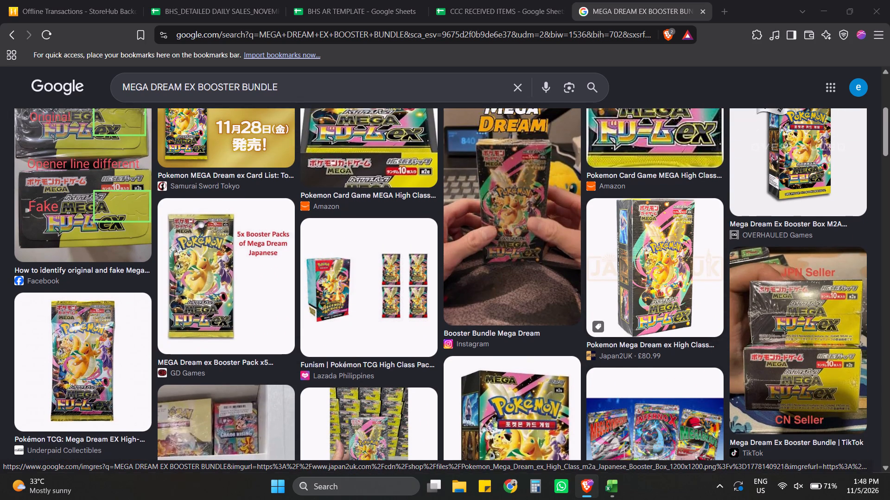
pyautogui.moveTo(615, 200); pyautogui.dragTo(625, 204)
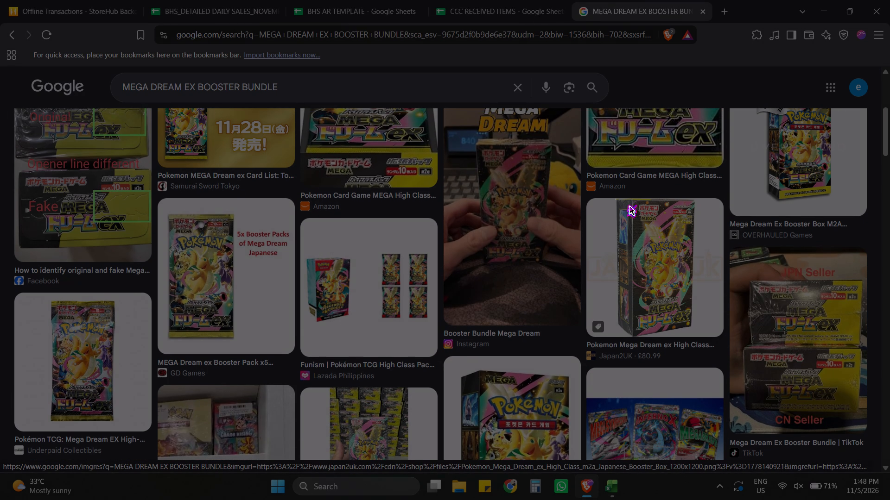
pyautogui.moveTo(625, 204); pyautogui.dragTo(699, 337)
pyautogui.click(509, 0)
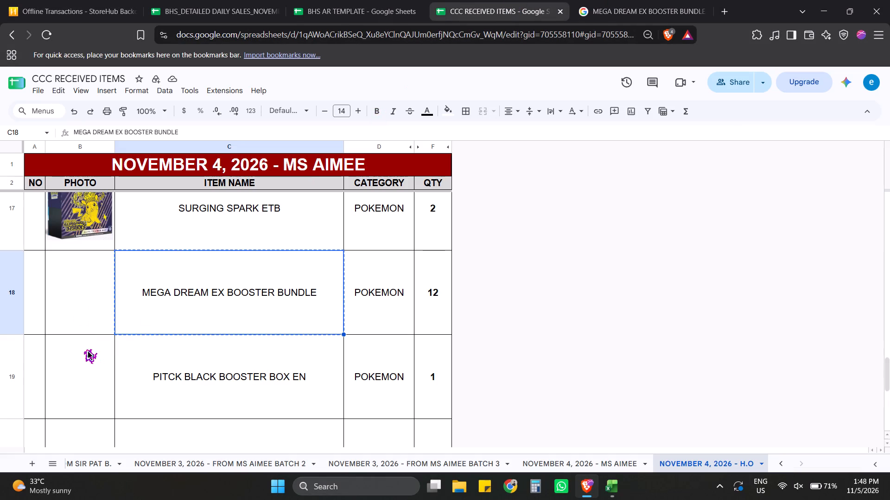
pyautogui.moveTo(79, 289); pyautogui.dragTo(80, 284)
pyautogui.hotkey('ctrl', 'v')
pyautogui.click(130, 257)
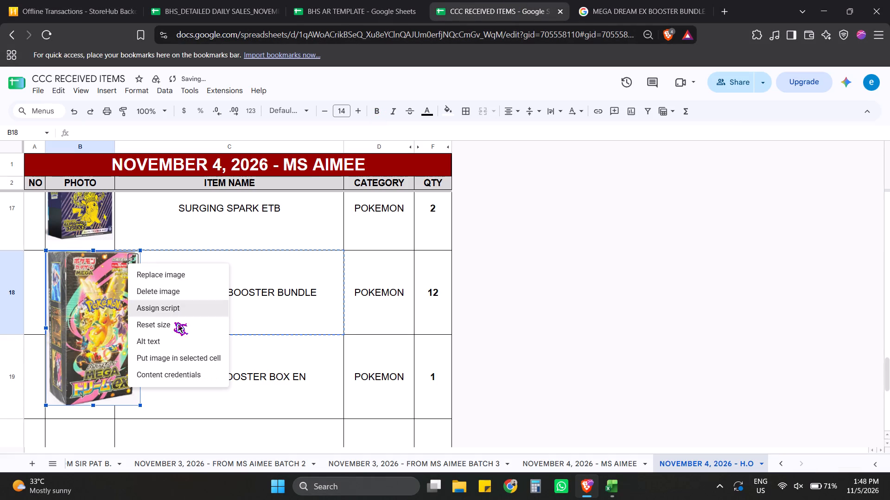
pyautogui.click(184, 351)
# Copy the item name PITCK BLACK BOOSTER BOX EN from row 19 and search Google Images for it.
pyautogui.scroll(-4, 191, 314)
pyautogui.click(253, 286)
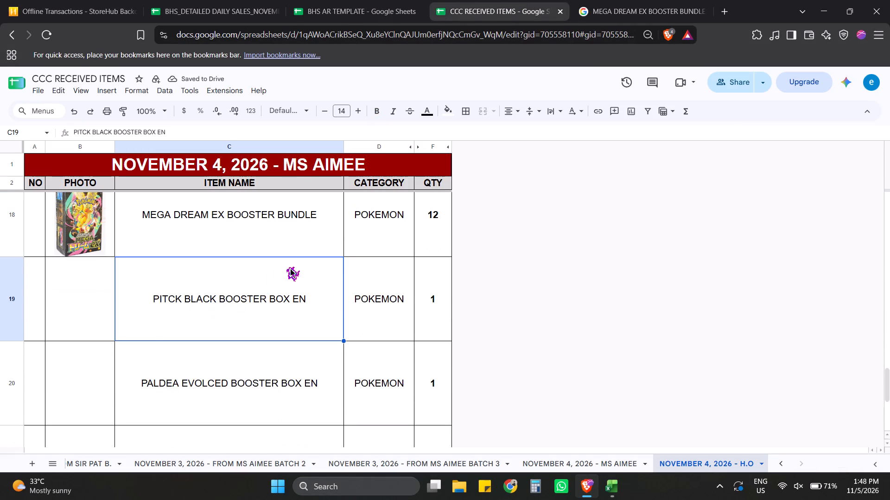
pyautogui.hotkey('ctrl', 'c')
pyautogui.click(637, 0)
pyautogui.click(360, 78)
pyautogui.hotkey('ctrl', 'a')
pyautogui.hotkey('ctrl', 'v')
pyautogui.press('Return')
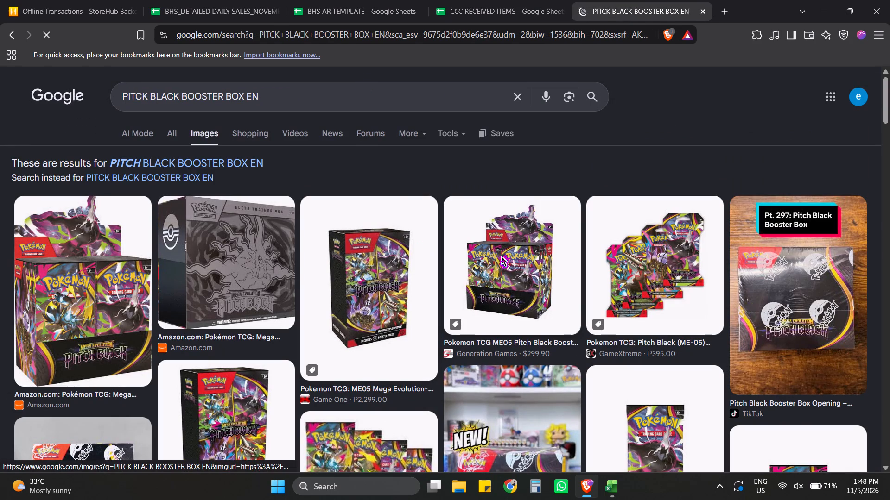
# Snip the Amazon.com photo of the Pitch Black booster display box and put it inside photo cell B19 of the sheet.
pyautogui.scroll(-1, 452, 256)
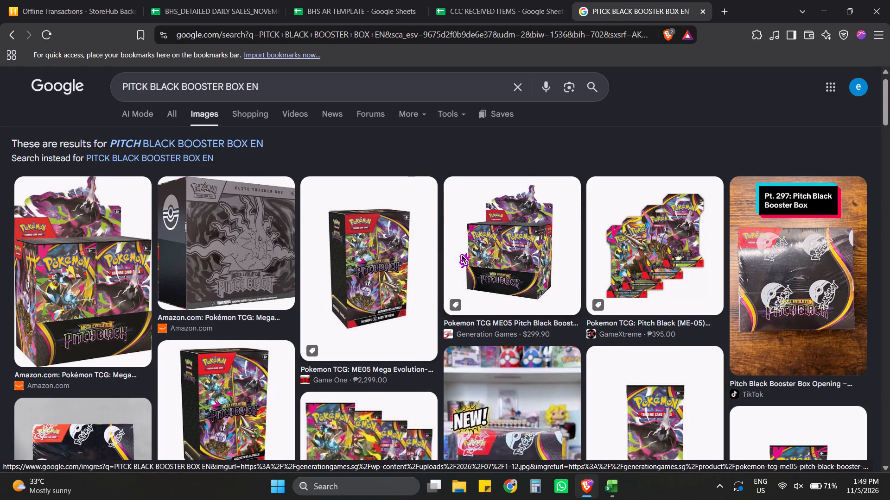
pyautogui.scroll(-9, 450, 251)
pyautogui.scroll(10, 209, 249)
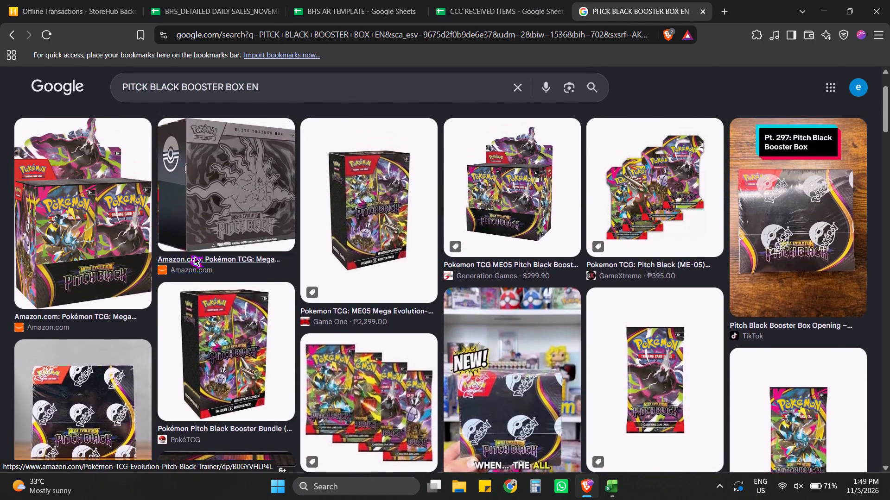
pyautogui.click(90, 241)
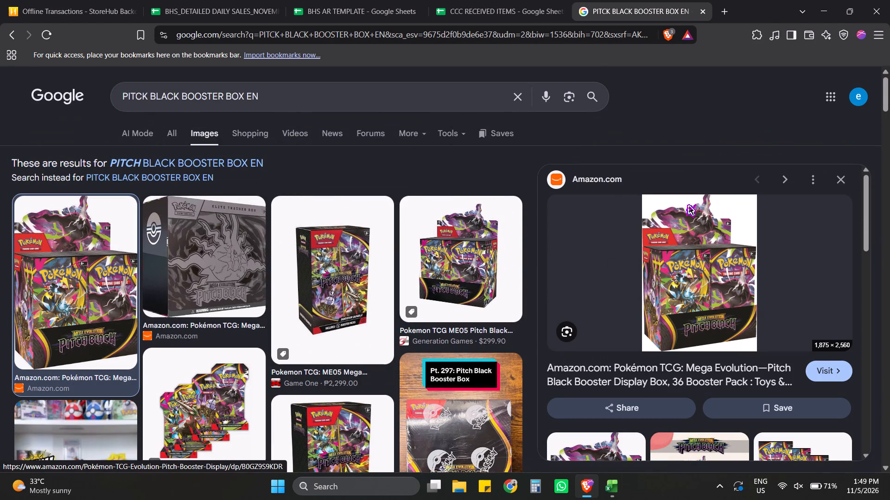
pyautogui.press('shift+super+s')
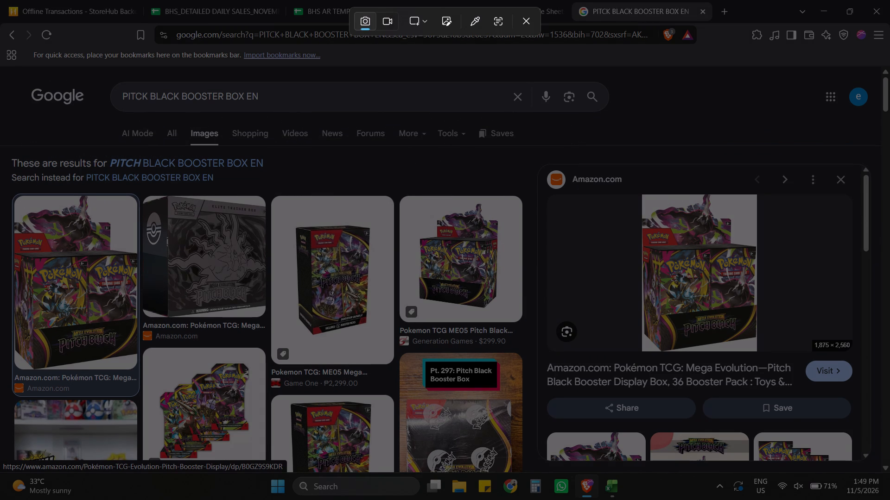
pyautogui.moveTo(642, 194); pyautogui.dragTo(757, 353)
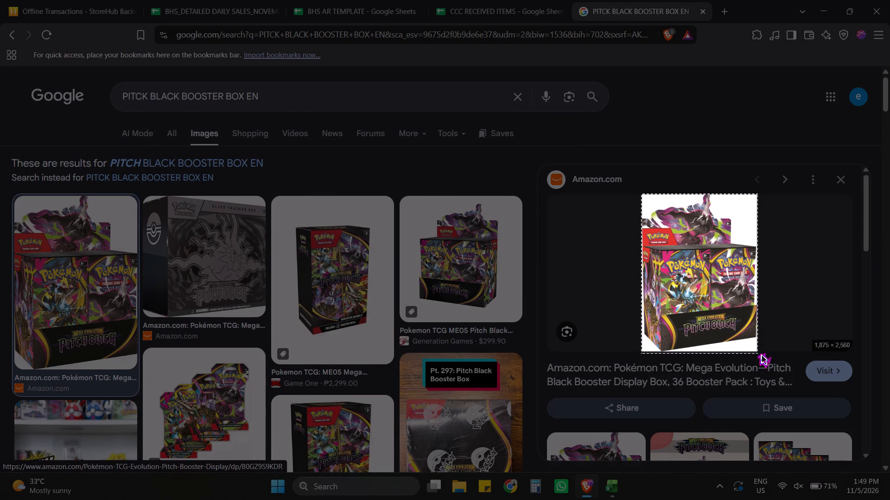
pyautogui.moveTo(757, 353); pyautogui.dragTo(757, 352)
pyautogui.click(540, 0)
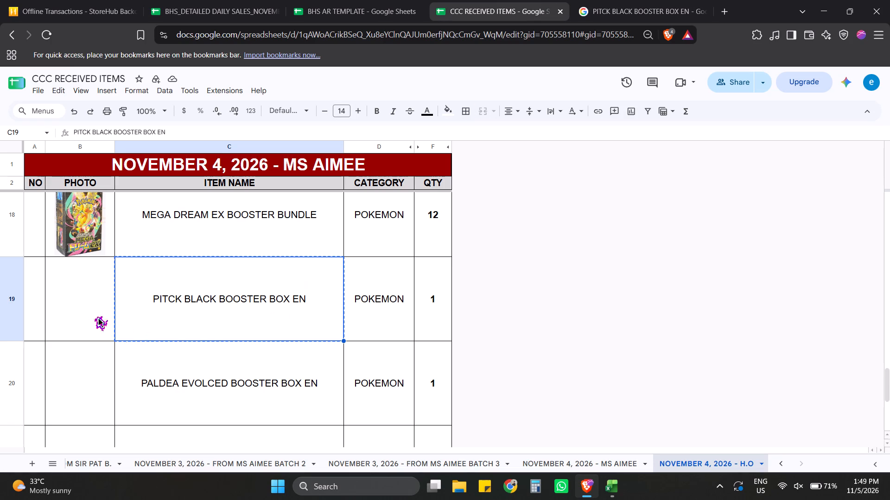
pyautogui.click(86, 307)
pyautogui.hotkey('ctrl', 'v')
pyautogui.click(166, 269)
pyautogui.click(194, 365)
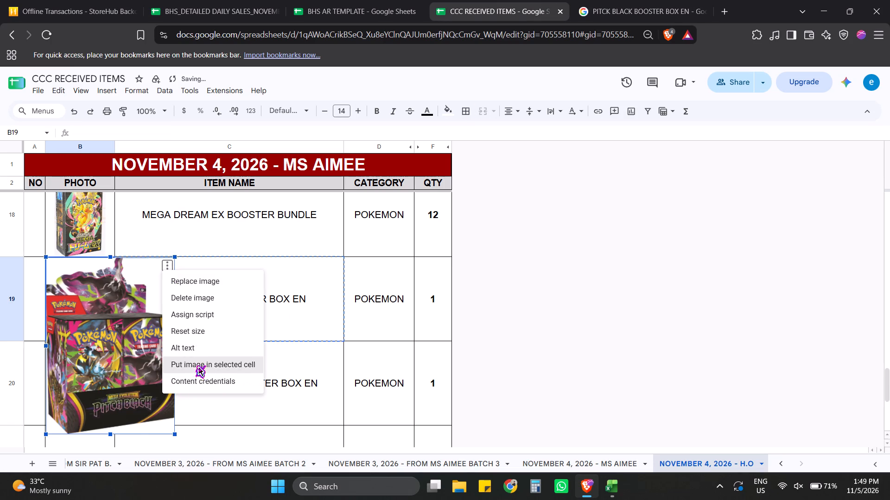
# Correct the item name in row 20 to PALDEA EVOLVED BOOSTER BOX EN.
pyautogui.scroll(-4, 285, 287)
pyautogui.click(255, 317)
pyautogui.click(218, 308)
pyautogui.click(216, 304)
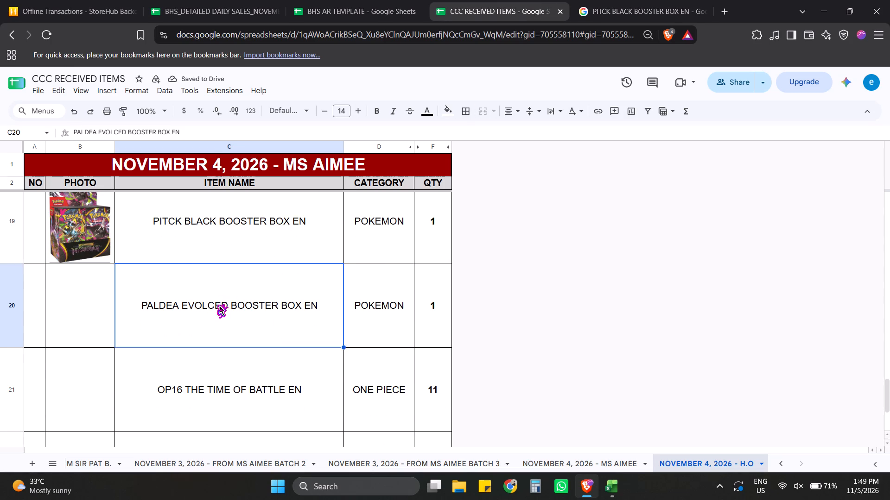
pyautogui.doubleClick(215, 303)
pyautogui.click(214, 268)
pyautogui.press('v')
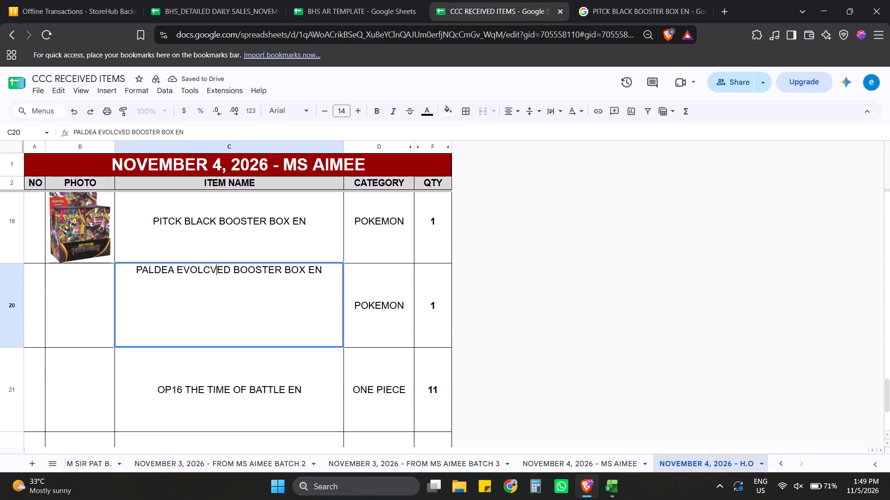
pyautogui.press('BackSpace')
pyautogui.press('BackSpace')
pyautogui.press('v')
pyautogui.press('Return')
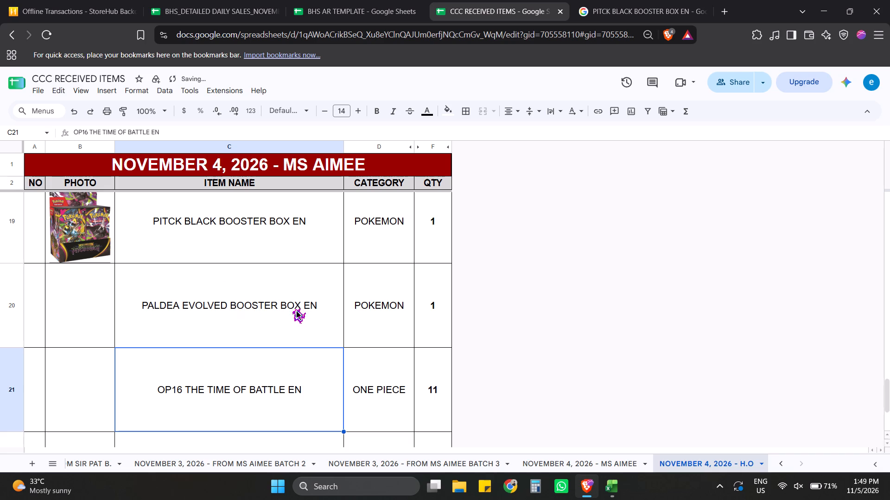
# Copy the corrected item name PALDEA EVOLVED BOOSTER BOX EN from row 20 and search Google Images for it.
pyautogui.click(235, 295)
pyautogui.hotkey('ctrl', 'c')
pyautogui.click(639, 0)
pyautogui.click(329, 94)
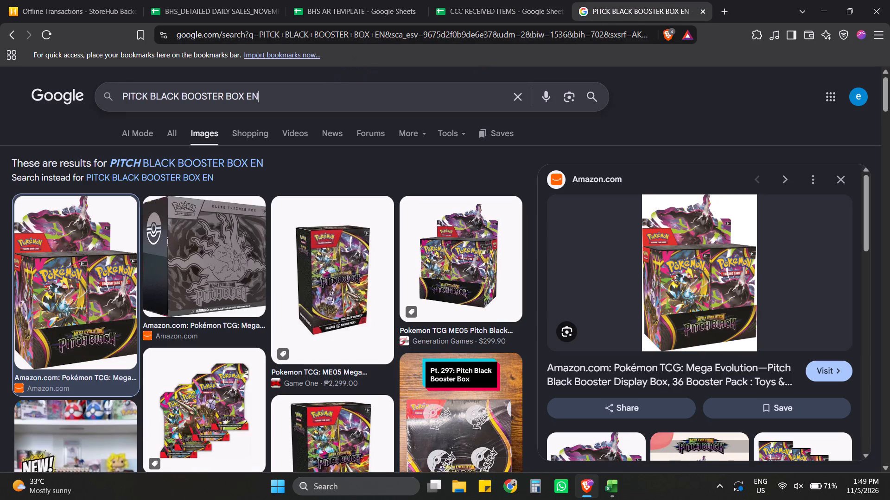
pyautogui.hotkey('ctrl', 'a')
pyautogui.hotkey('ctrl', 'v')
pyautogui.press('Return')
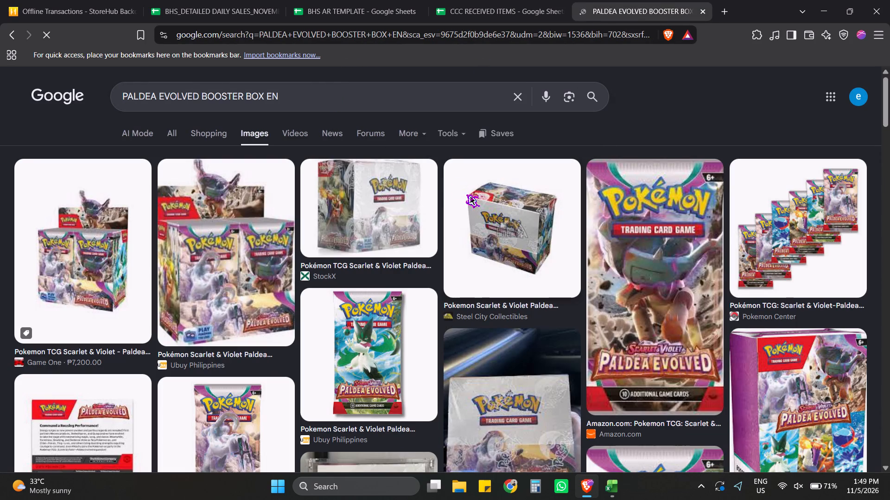
# Snip the Ubuy Philippines photo of the Paldea Evolved booster box and put it inside photo cell B20 of the sheet.
pyautogui.click(237, 270)
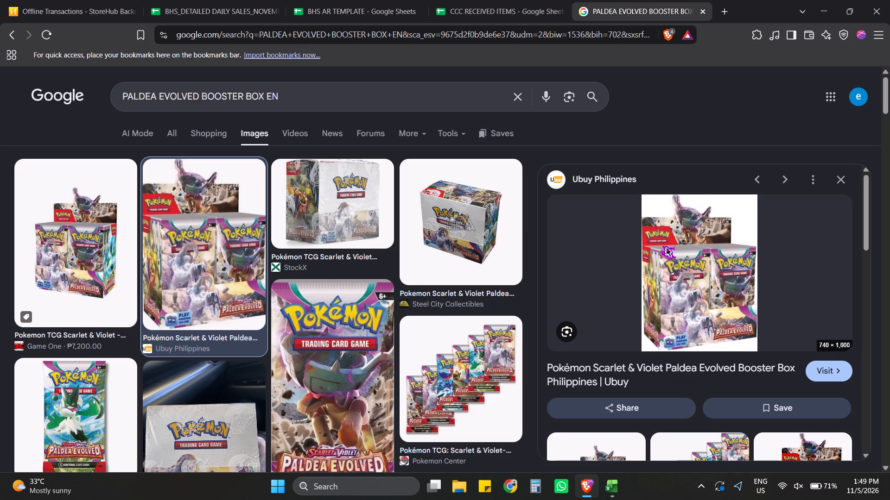
pyautogui.press('shift+super+s')
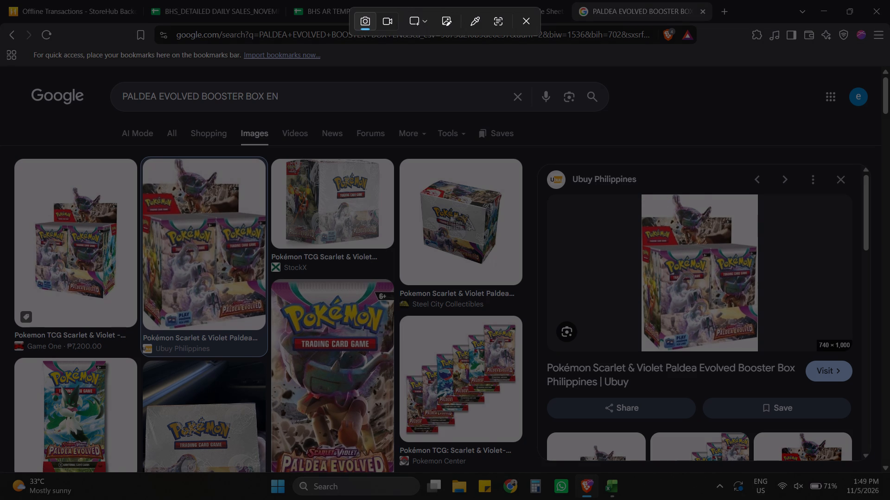
pyautogui.moveTo(642, 195); pyautogui.dragTo(758, 351)
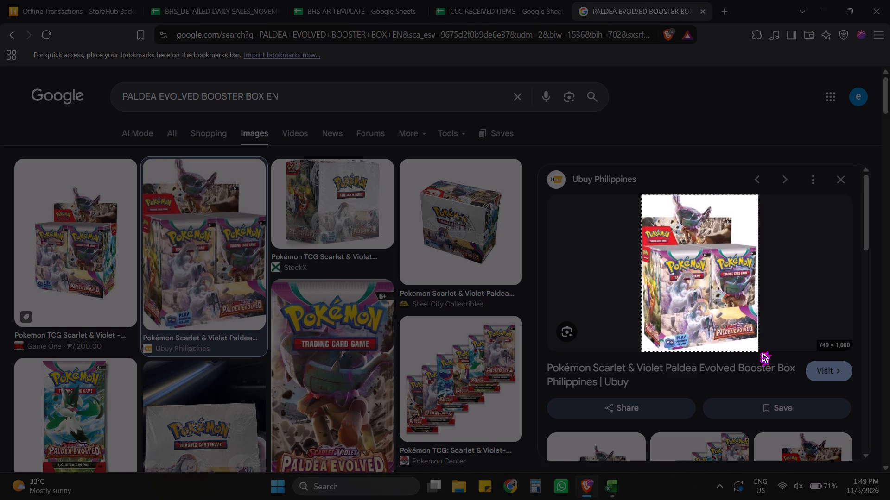
pyautogui.moveTo(758, 351); pyautogui.dragTo(757, 351)
pyautogui.click(626, 0)
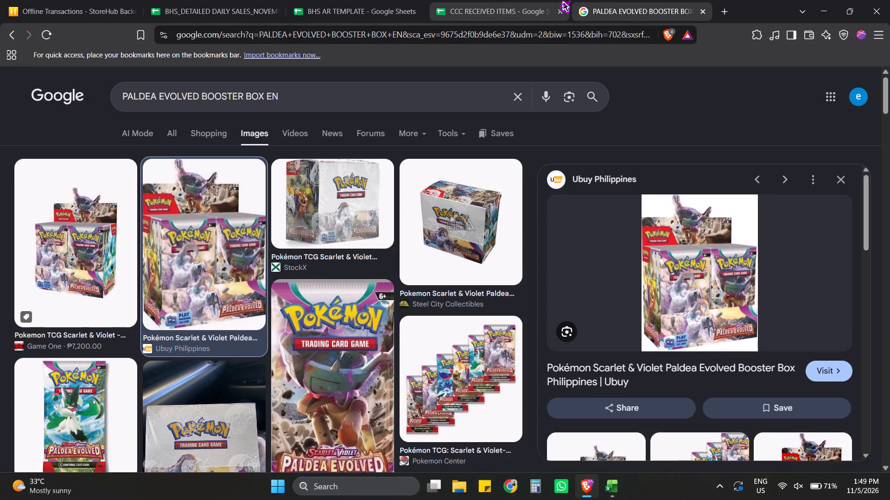
pyautogui.click(515, 0)
pyautogui.click(81, 307)
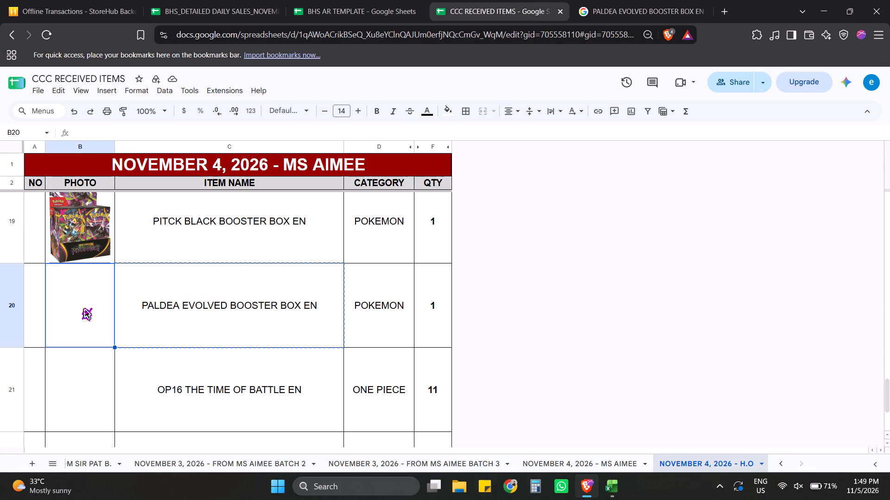
pyautogui.click(625, 0)
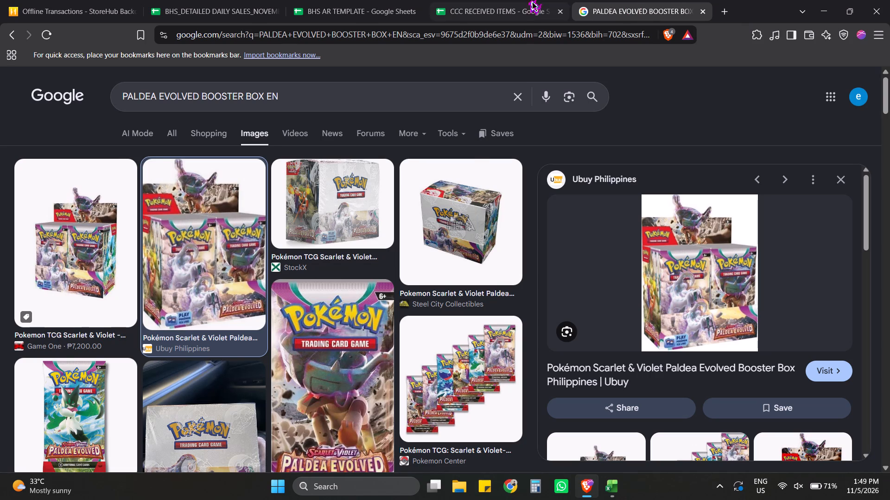
pyautogui.click(523, 0)
pyautogui.click(95, 286)
pyautogui.rightClick(95, 286)
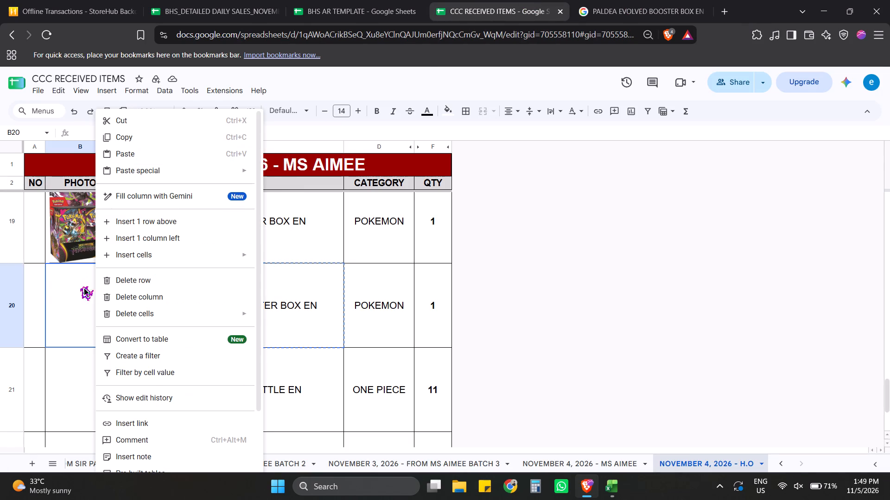
pyautogui.click(80, 286)
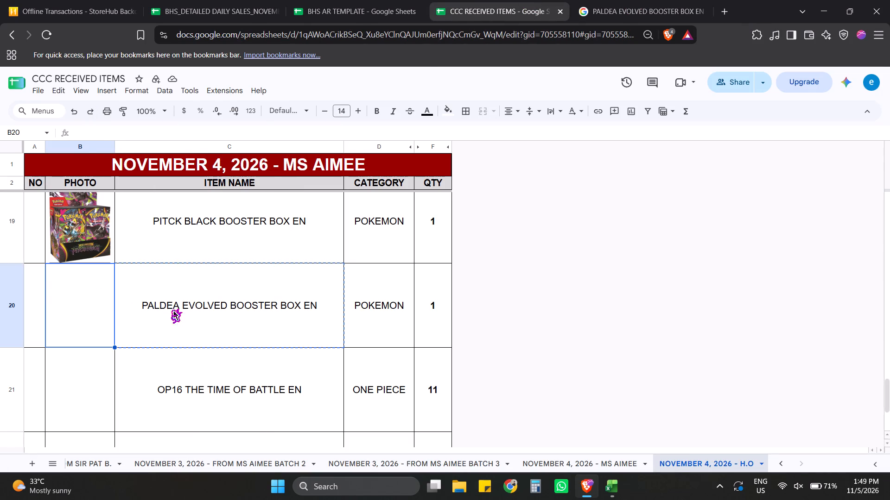
pyautogui.hotkey('ctrl', 'v')
pyautogui.click(97, 299)
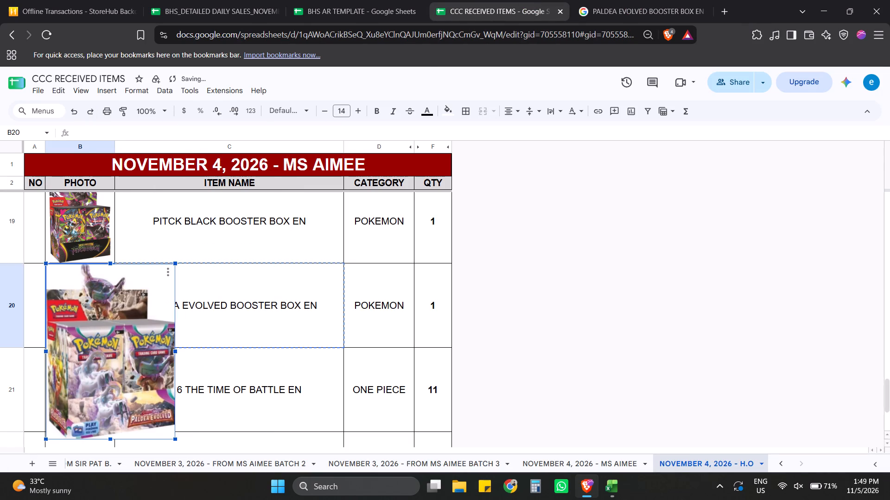
pyautogui.click(167, 273)
pyautogui.click(210, 367)
pyautogui.click(245, 321)
# Copy the item name OP16 THE TIME OF BATTLE EN from row 21 and search Google Images for it.
pyautogui.click(238, 391)
pyautogui.moveTo(104, 378); pyautogui.dragTo(108, 377)
pyautogui.click(221, 381)
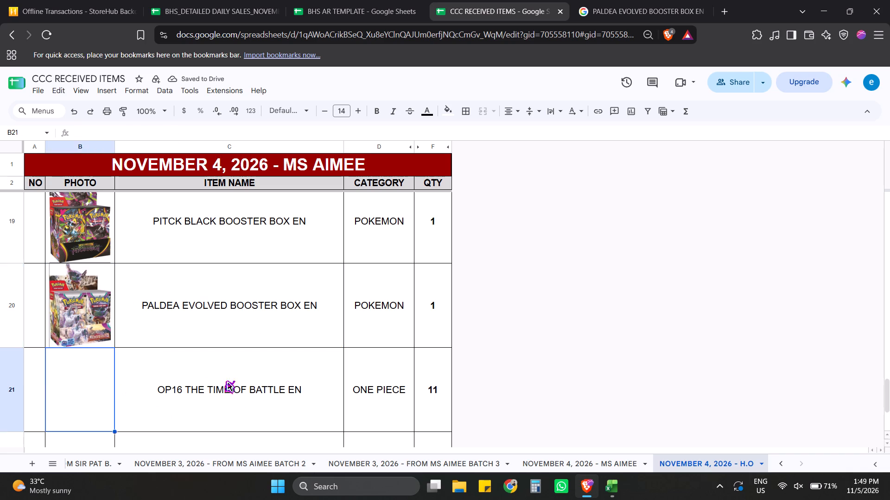
pyautogui.scroll(-4, 216, 383)
pyautogui.click(98, 327)
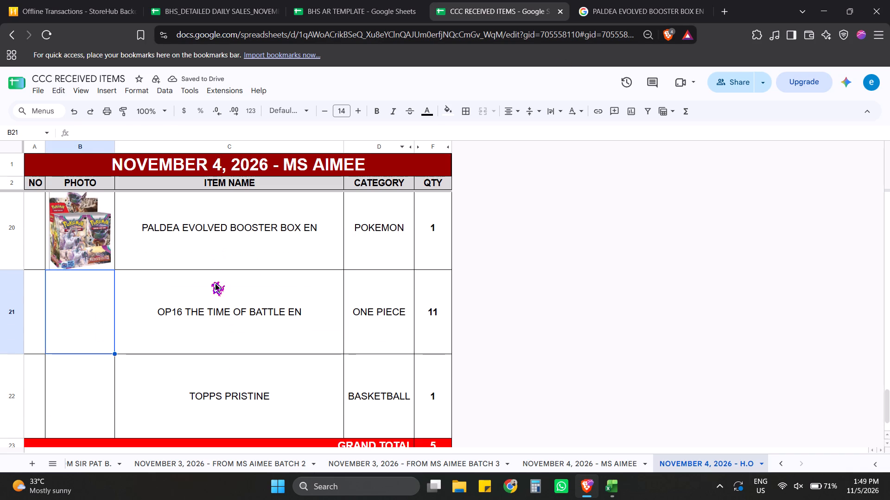
pyautogui.click(220, 308)
pyautogui.hotkey('ctrl', 'c')
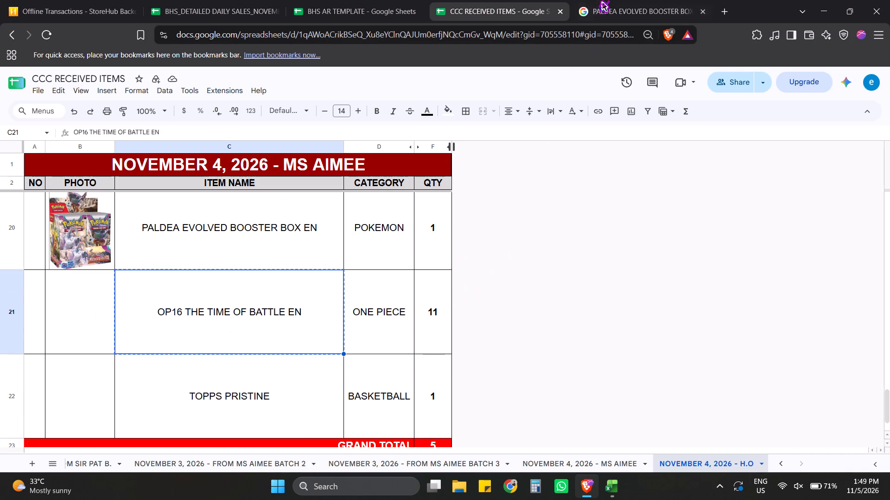
pyautogui.click(615, 0)
pyautogui.click(350, 96)
pyautogui.hotkey('ctrl', 'a')
pyautogui.hotkey('ctrl', 'v')
pyautogui.press('Return')
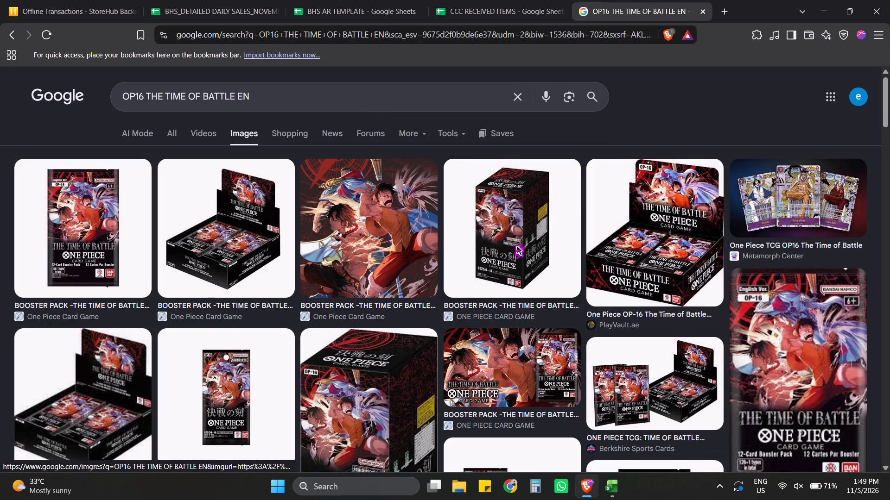
# Snip the One Piece Card Game photo of the open OP16 The Time of Battle booster box and put it inside photo cell B21 of the sheet.
pyautogui.scroll(-11, 490, 245)
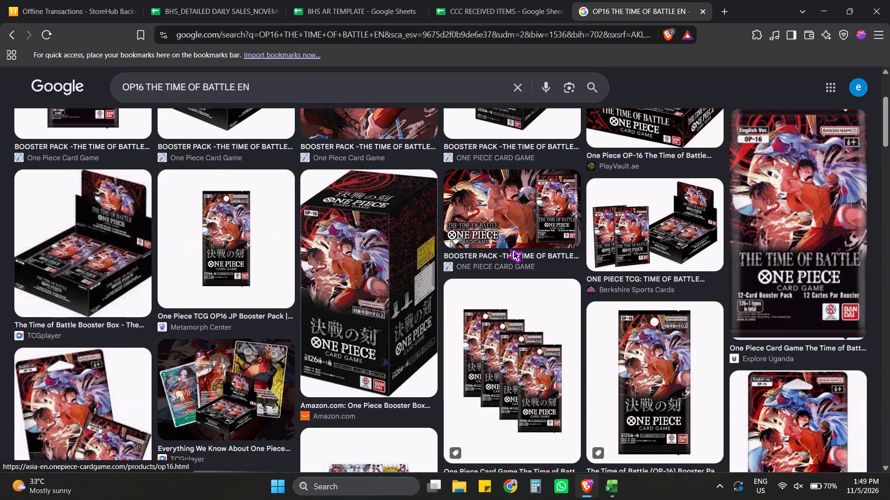
pyautogui.scroll(-1, 509, 249)
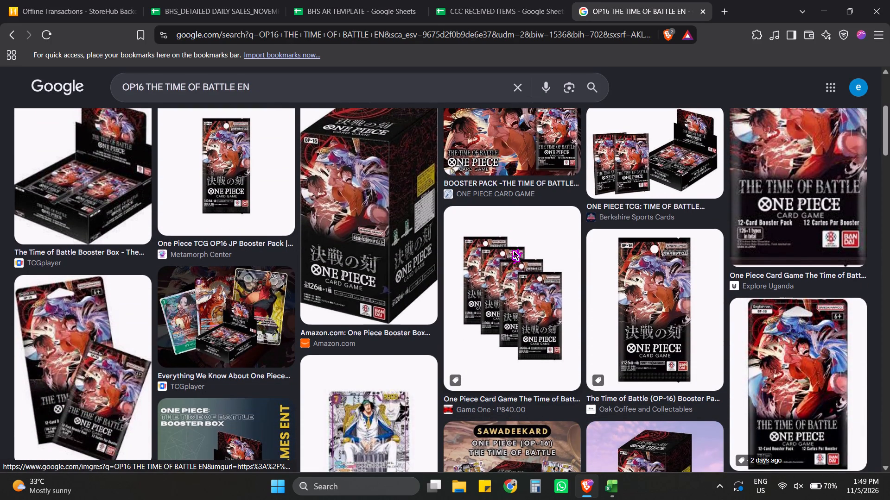
pyautogui.scroll(-10, 480, 252)
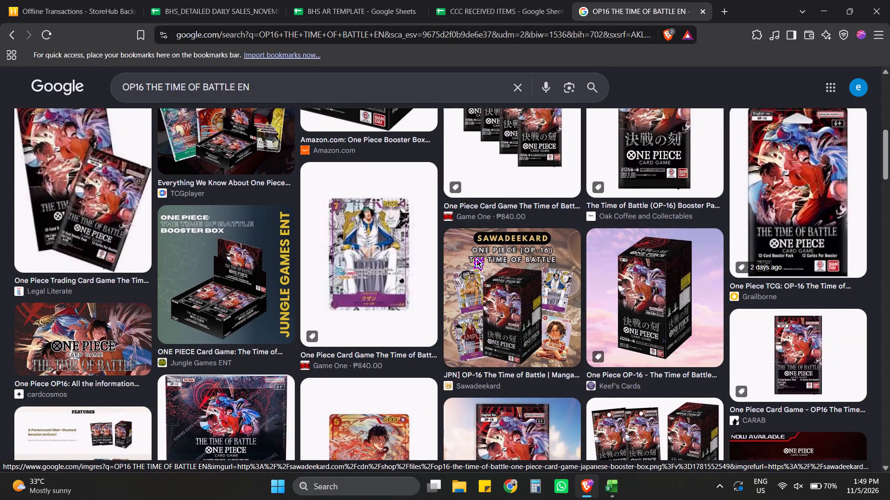
pyautogui.scroll(-6, 528, 300)
pyautogui.scroll(5, 518, 314)
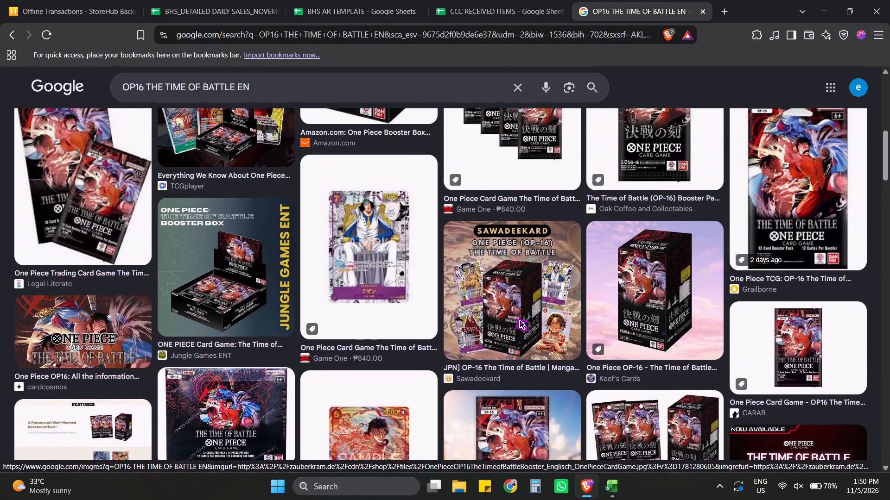
pyautogui.scroll(20, 515, 318)
pyautogui.scroll(4, 515, 318)
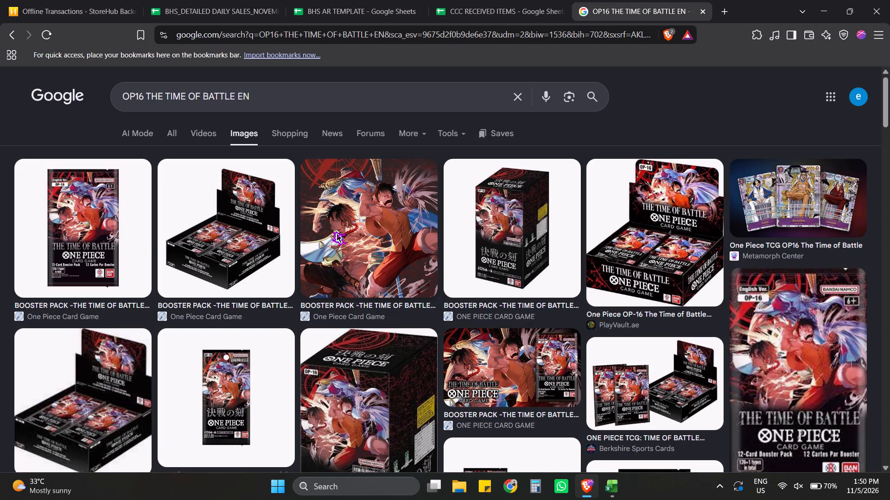
pyautogui.press('shift+super+s')
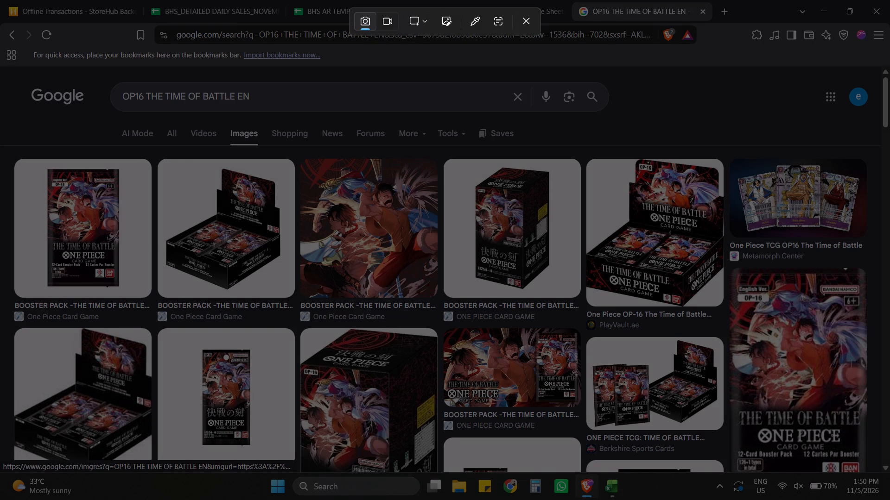
pyautogui.moveTo(160, 162); pyautogui.dragTo(294, 295)
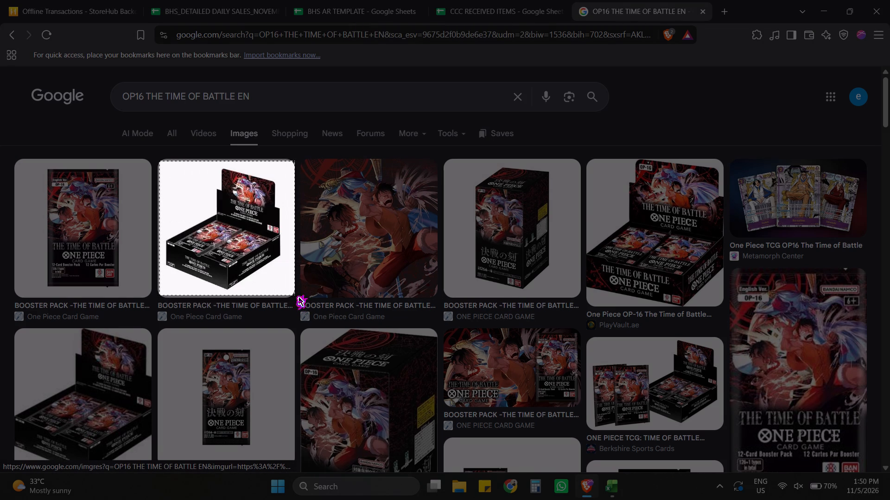
pyautogui.moveTo(294, 295); pyautogui.dragTo(293, 294)
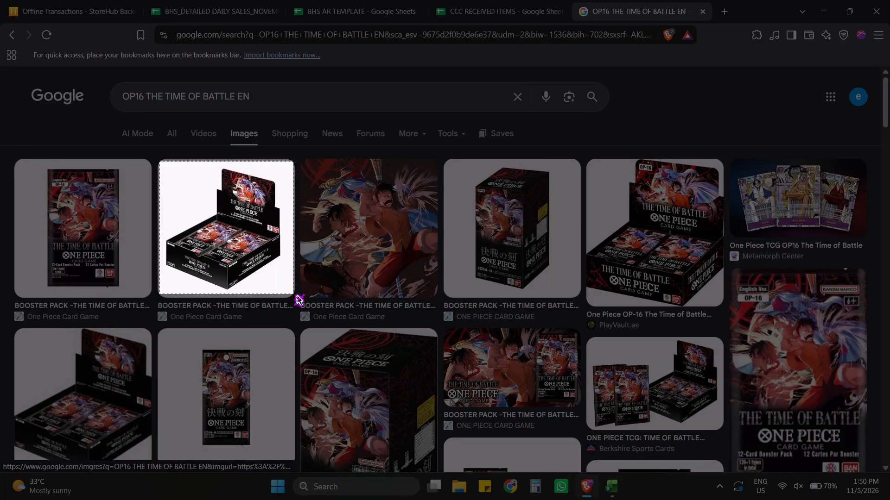
pyautogui.moveTo(293, 294); pyautogui.dragTo(289, 294)
pyautogui.click(517, 0)
pyautogui.click(97, 331)
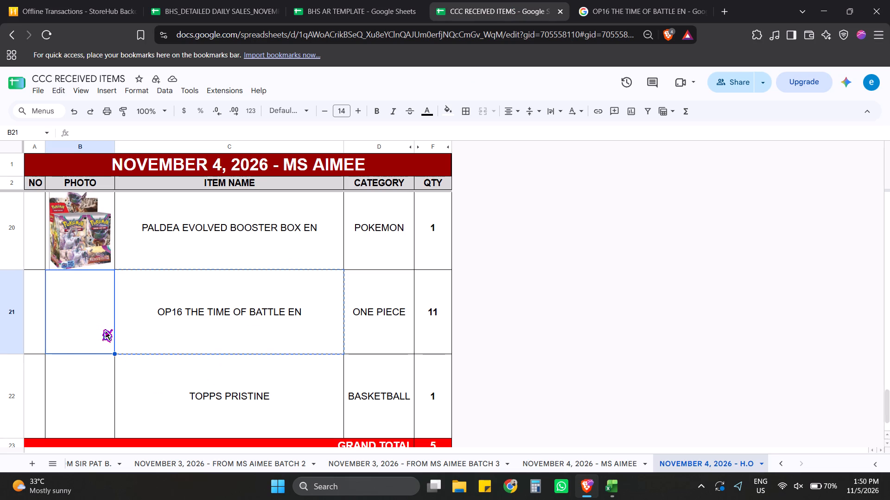
pyautogui.hotkey('ctrl', 'v')
pyautogui.click(180, 282)
pyautogui.click(212, 376)
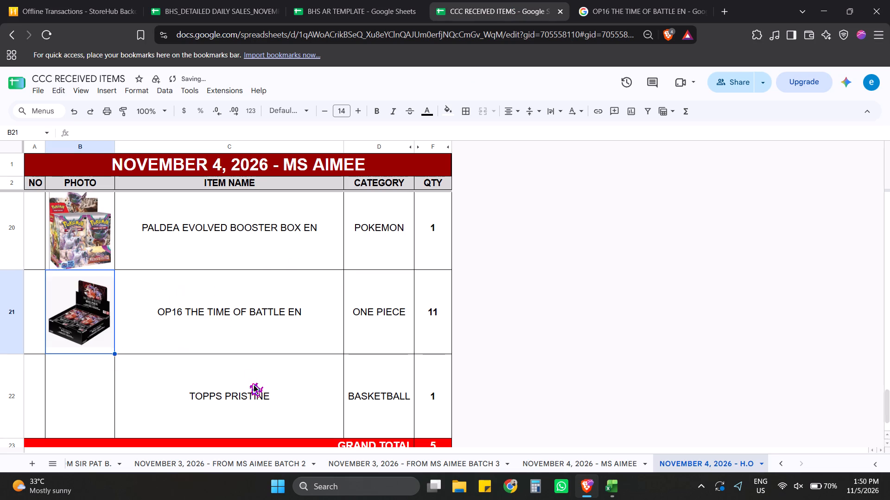
# Copy the item name TOPPS PRISTINE from row 22 and search Google Images for it.
pyautogui.click(245, 388)
pyautogui.hotkey('ctrl', 'c')
pyautogui.click(644, 0)
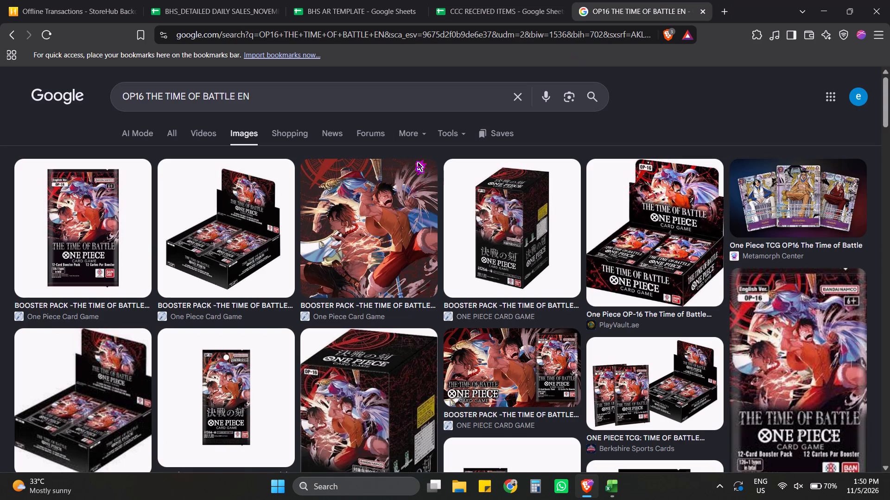
pyautogui.click(352, 83)
pyautogui.hotkey('ctrl', 'a')
pyautogui.hotkey('ctrl', 'v')
pyautogui.press('Return')
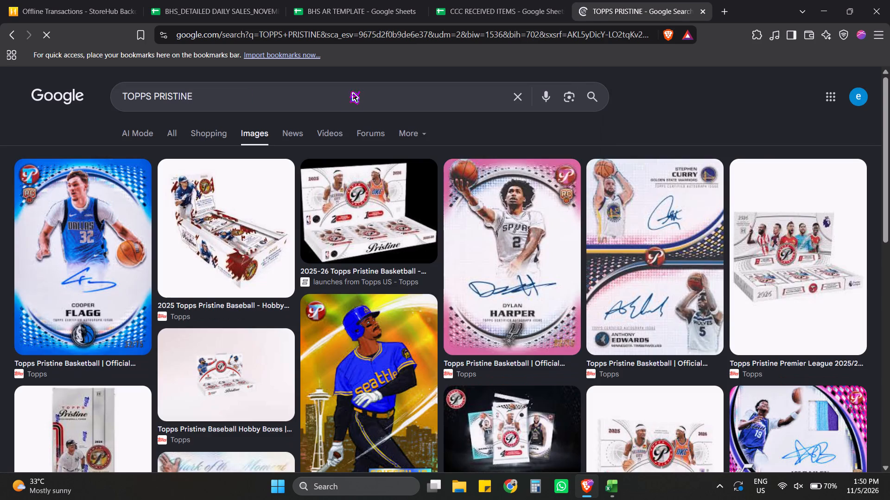
# Snip the Collector Nation photo of the 2025-26 Topps Pristine Basketball box and put it inside photo cell B22 of the sheet.
pyautogui.scroll(-7, 459, 224)
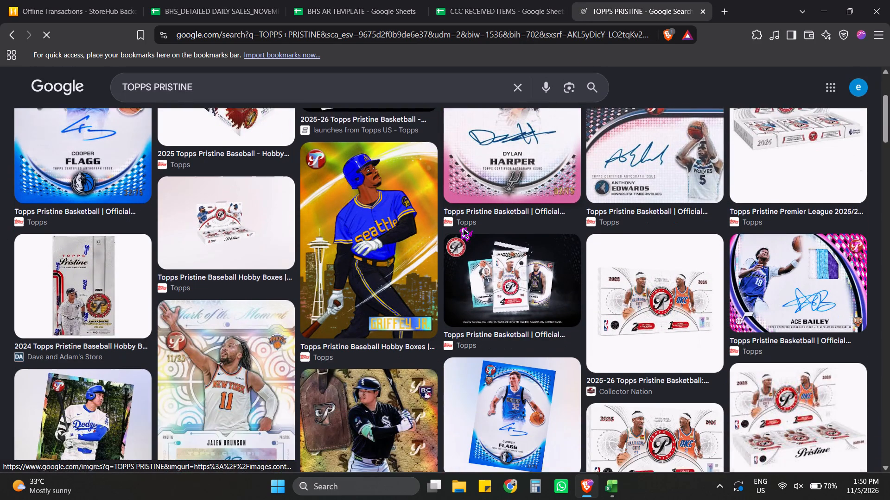
pyautogui.click(665, 282)
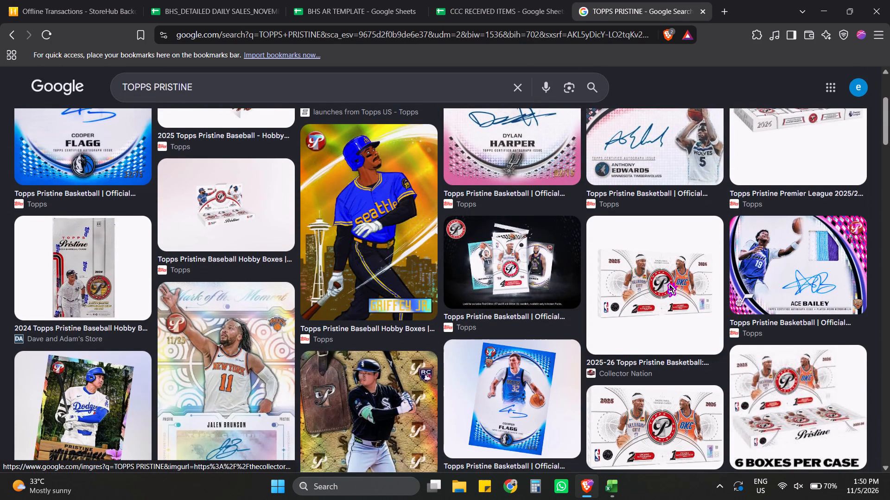
pyautogui.press('shift+super+s')
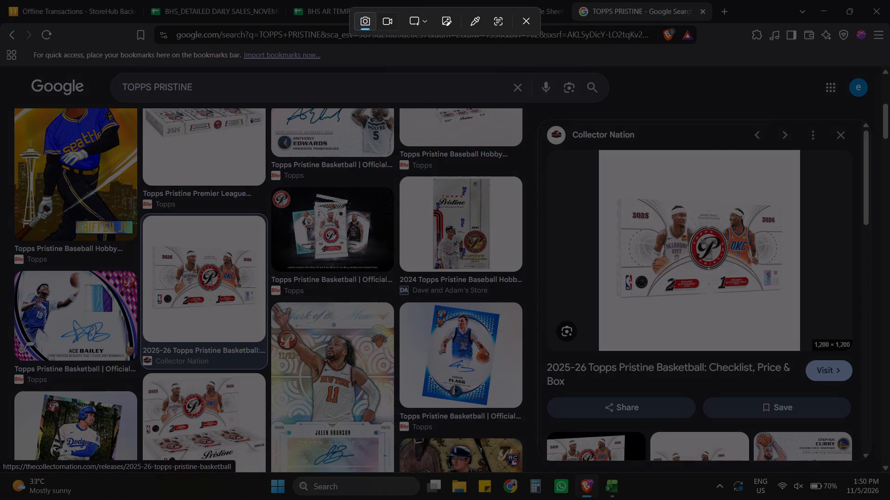
pyautogui.moveTo(614, 196); pyautogui.dragTo(790, 301)
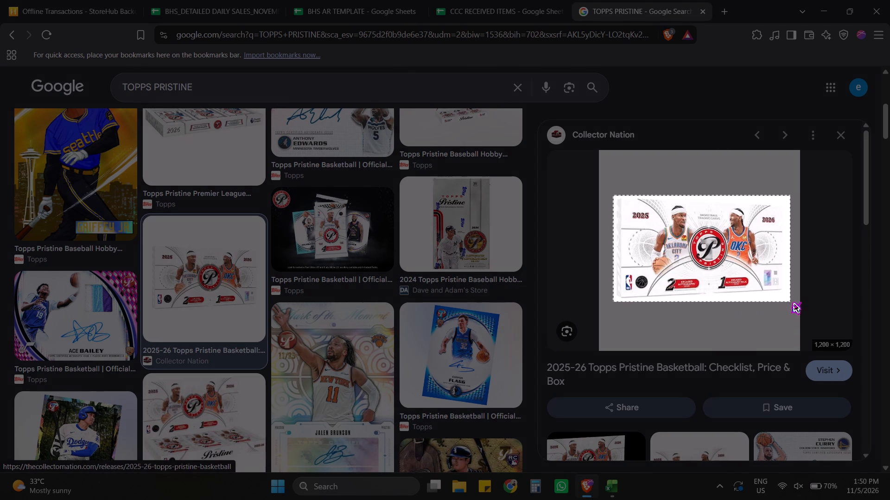
pyautogui.moveTo(790, 301); pyautogui.dragTo(789, 301)
pyautogui.click(496, 0)
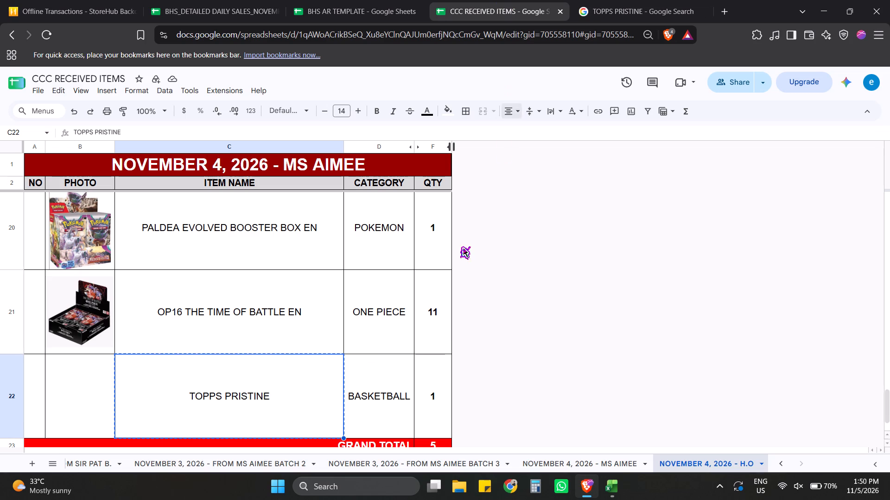
pyautogui.click(93, 375)
pyautogui.hotkey('ctrl', 'v')
pyautogui.click(233, 280)
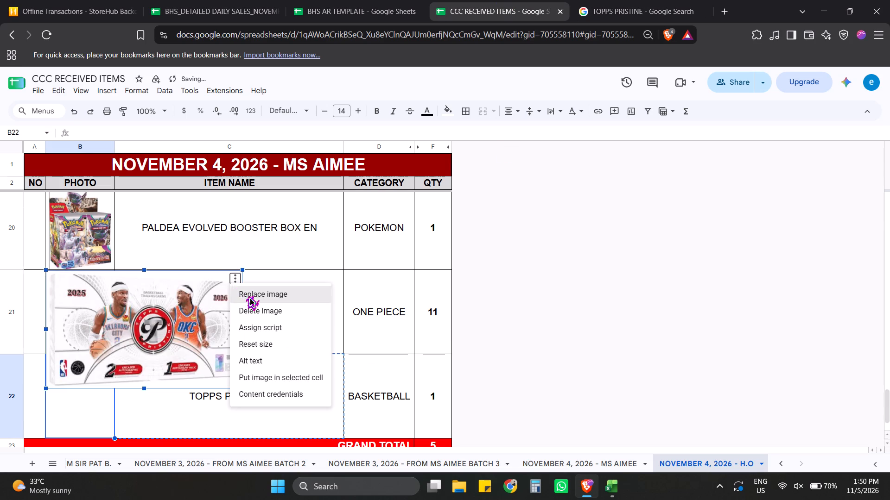
pyautogui.click(281, 374)
# Extend the NO column numbering from rows 3 and 4 down to row 22, numbering the items 1 to 20.
pyautogui.scroll(20, 145, 352)
pyautogui.scroll(11, 145, 352)
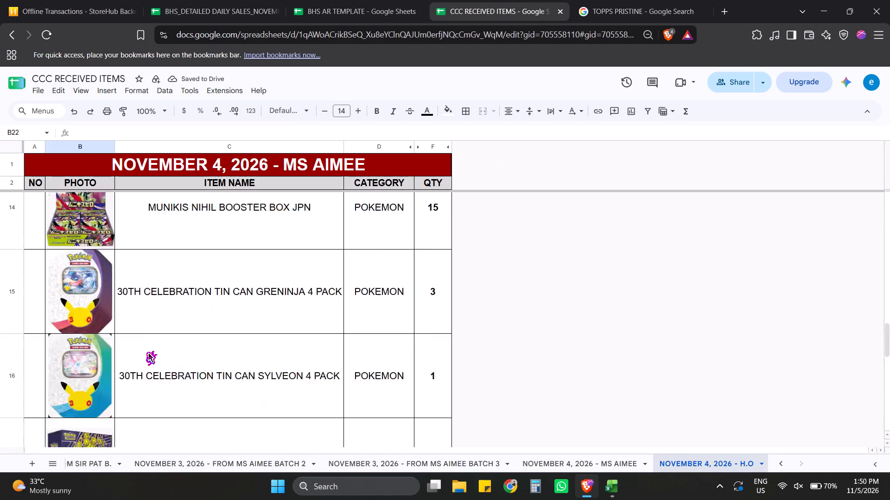
pyautogui.scroll(20, 144, 351)
pyautogui.scroll(20, 144, 351)
pyautogui.scroll(5, 144, 351)
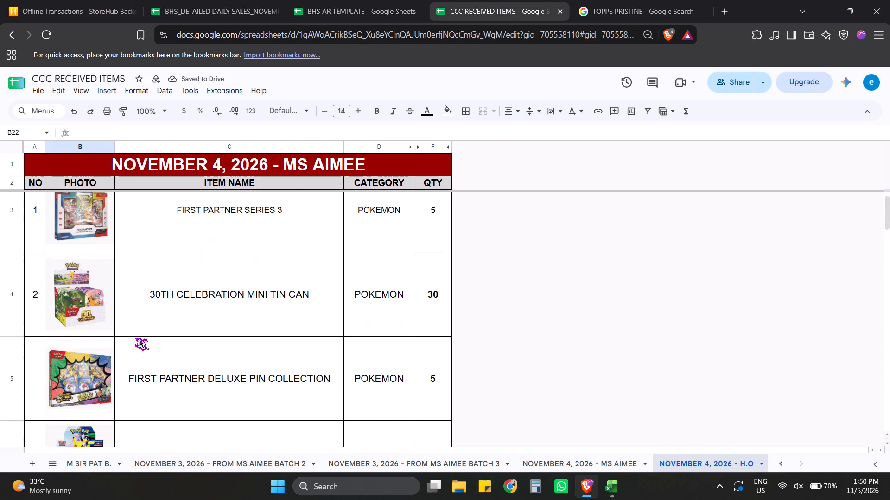
pyautogui.scroll(5, 119, 305)
pyautogui.click(30, 254)
pyautogui.click(80, 359)
pyautogui.moveTo(42, 254); pyautogui.dragTo(40, 318)
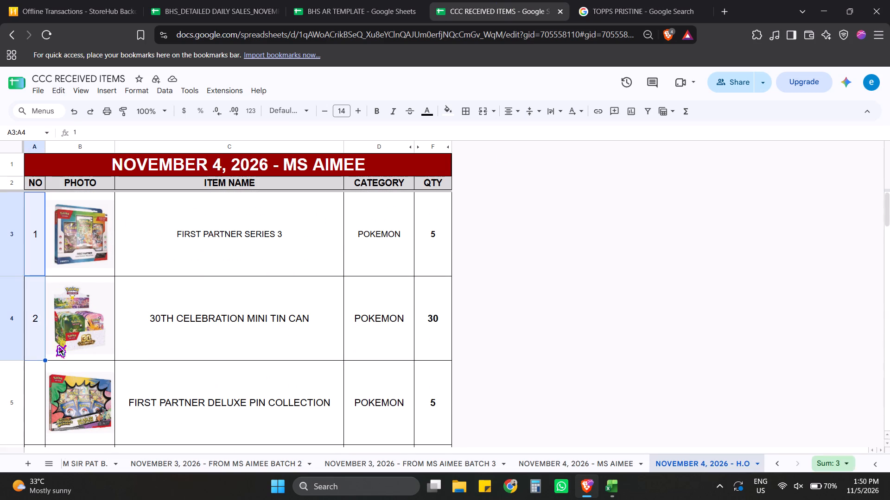
pyautogui.moveTo(44, 361); pyautogui.dragTo(47, 402)
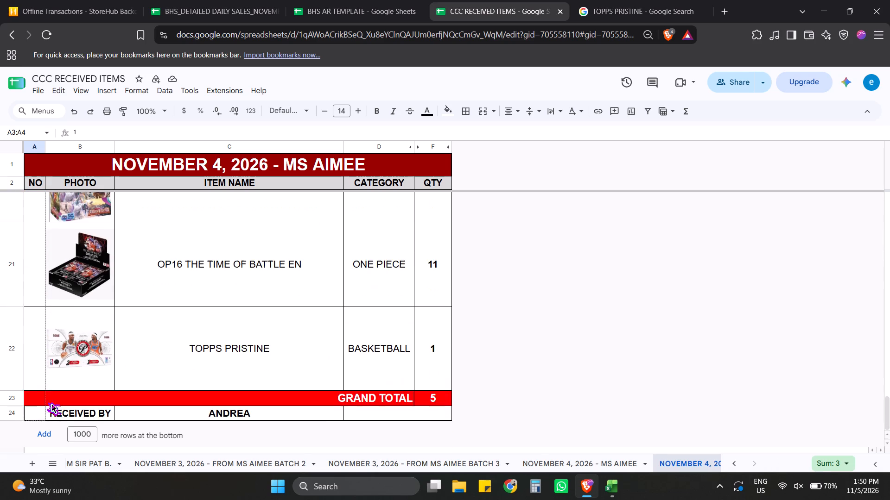
pyautogui.moveTo(47, 402); pyautogui.dragTo(48, 375)
pyautogui.click(242, 339)
pyautogui.click(366, 450)
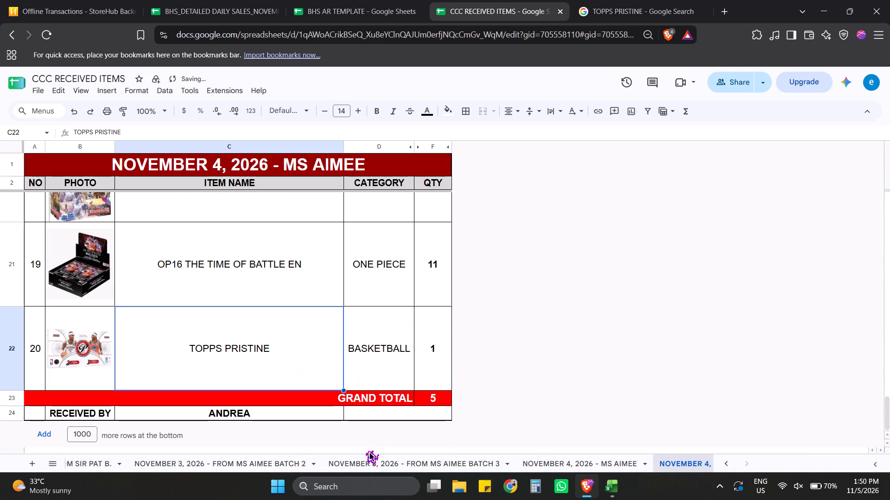
# Apply all borders to the table range A3:M24, from the first item row down to the RECEIVED BY row.
pyautogui.click(529, 356)
pyautogui.scroll(4, 529, 294)
pyautogui.scroll(-5, 465, 402)
pyautogui.moveTo(424, 369); pyautogui.dragTo(415, 367)
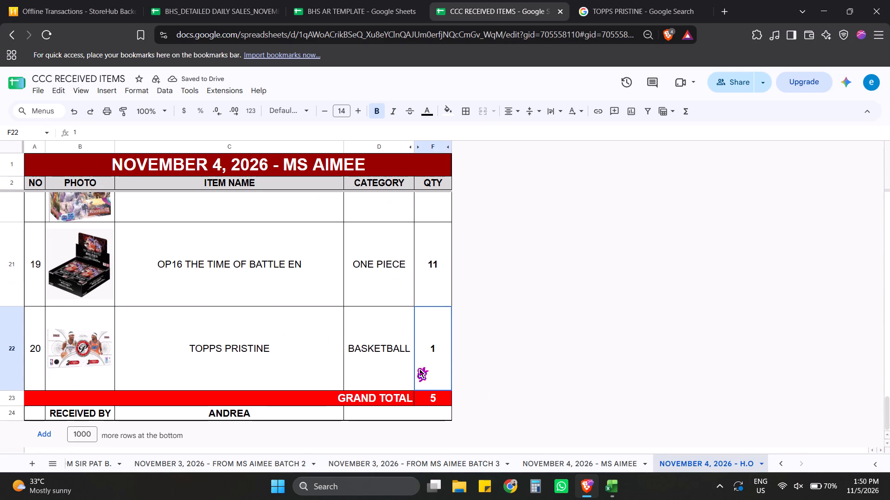
pyautogui.moveTo(415, 367); pyautogui.dragTo(27, 327)
pyautogui.moveTo(426, 416); pyautogui.dragTo(422, 415)
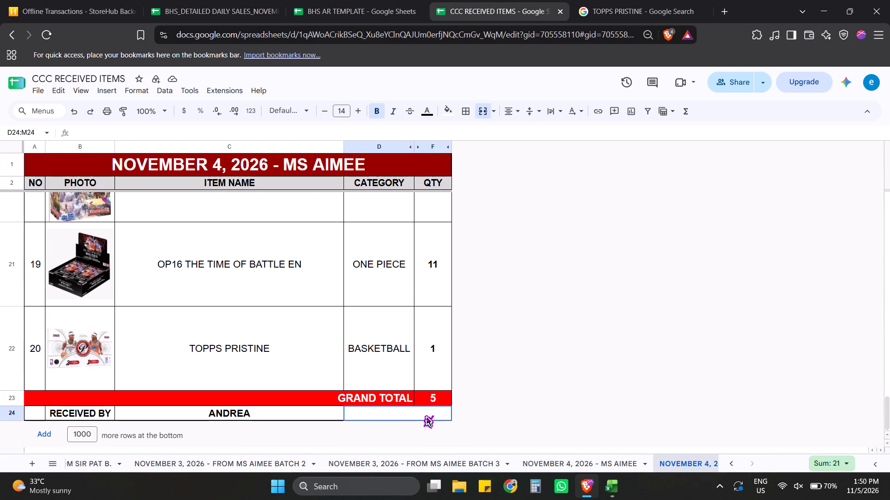
pyautogui.moveTo(422, 415); pyautogui.dragTo(37, 188)
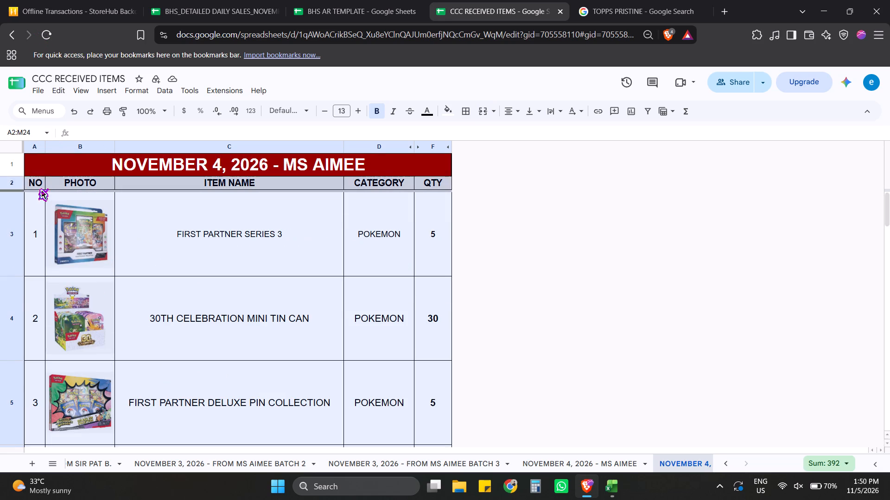
pyautogui.moveTo(37, 188); pyautogui.dragTo(38, 209)
pyautogui.click(468, 111)
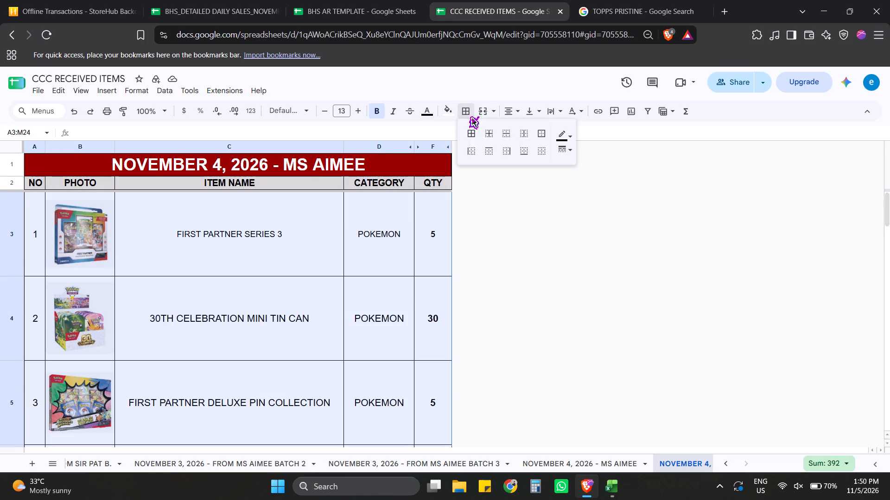
pyautogui.click(470, 137)
pyautogui.click(343, 254)
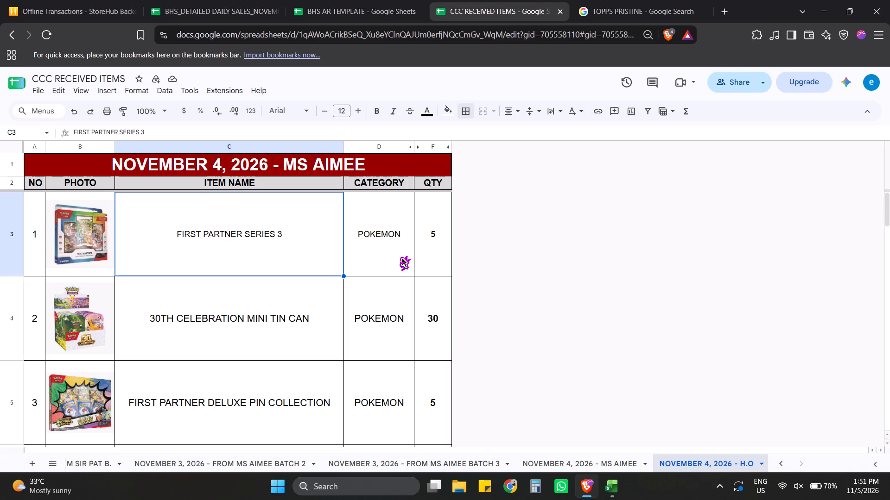
# Unhide the columns after QTY, from 7F through STORAGE LOCATION.
pyautogui.click(447, 147)
pyautogui.click(597, 278)
pyautogui.scroll(-4, 685, 227)
pyautogui.scroll(5, 692, 230)
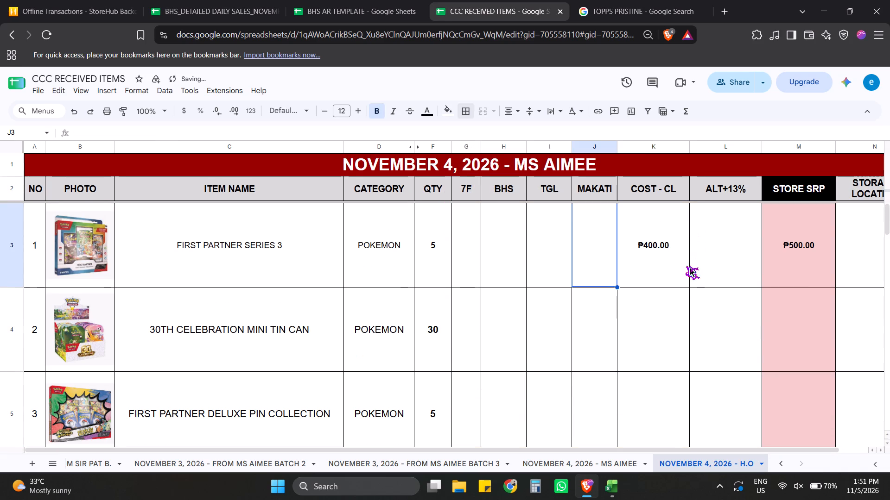
pyautogui.scroll(2, 689, 275)
pyautogui.moveTo(588, 450); pyautogui.dragTo(597, 450)
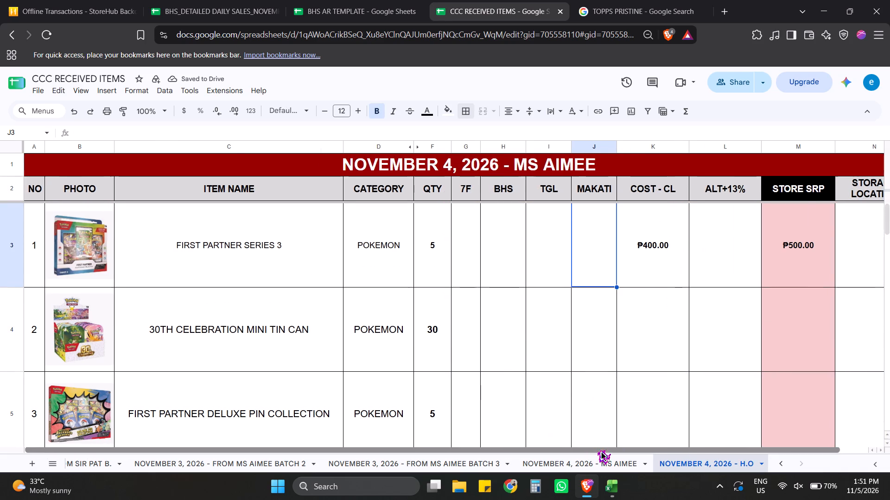
pyautogui.moveTo(597, 450); pyautogui.dragTo(744, 438)
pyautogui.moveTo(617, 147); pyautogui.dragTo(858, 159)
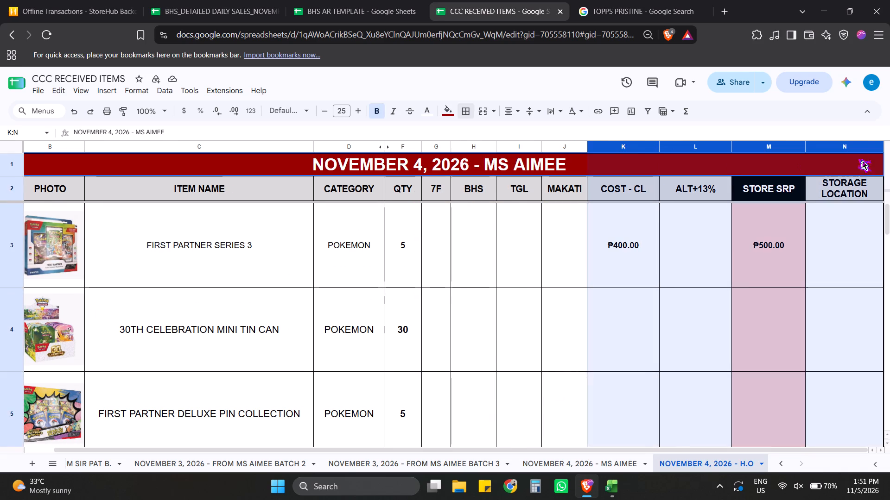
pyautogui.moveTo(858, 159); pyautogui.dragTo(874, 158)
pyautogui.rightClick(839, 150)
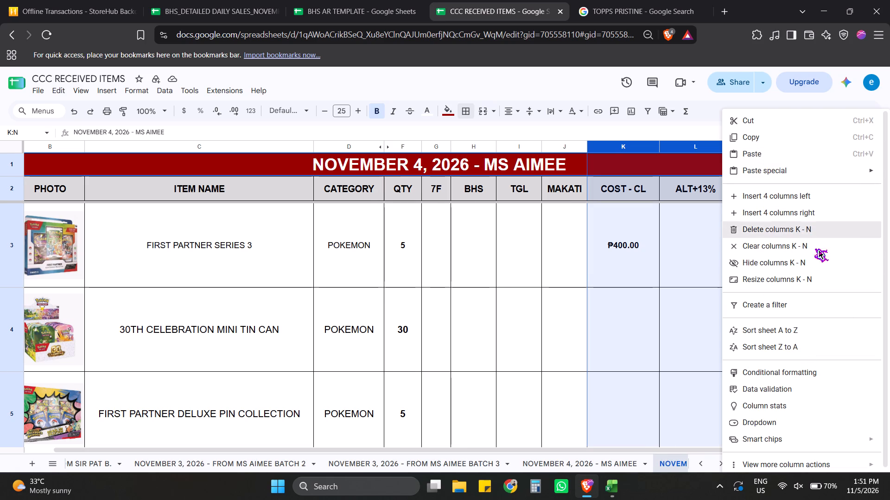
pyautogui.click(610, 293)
# Clear the COST - CL, ALT+13% and STORE SRP cells of the FIRST PARTNER SERIES 3 row (K3:M3).
pyautogui.moveTo(610, 238); pyautogui.dragTo(749, 238)
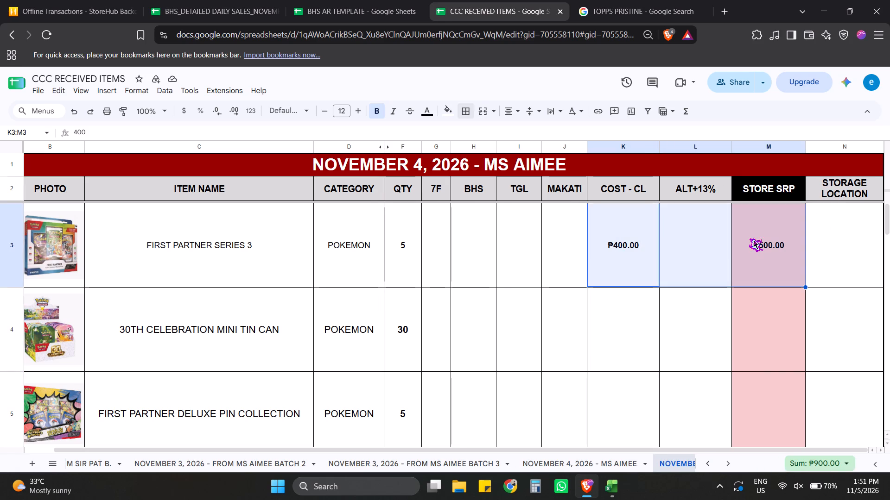
pyautogui.press('Delete')
pyautogui.click(714, 350)
# Hide columns K to N, from COST - CL through STORAGE LOCATION.
pyautogui.moveTo(611, 144); pyautogui.dragTo(883, 153)
pyautogui.rightClick(877, 153)
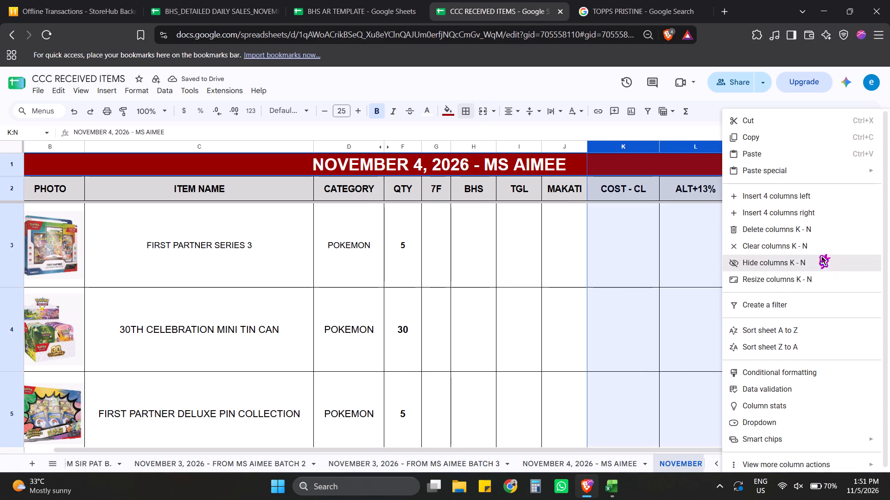
pyautogui.click(762, 260)
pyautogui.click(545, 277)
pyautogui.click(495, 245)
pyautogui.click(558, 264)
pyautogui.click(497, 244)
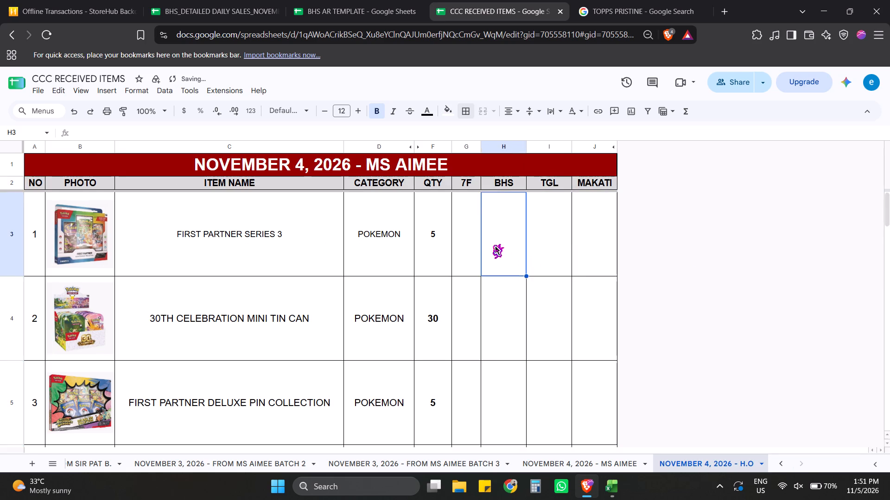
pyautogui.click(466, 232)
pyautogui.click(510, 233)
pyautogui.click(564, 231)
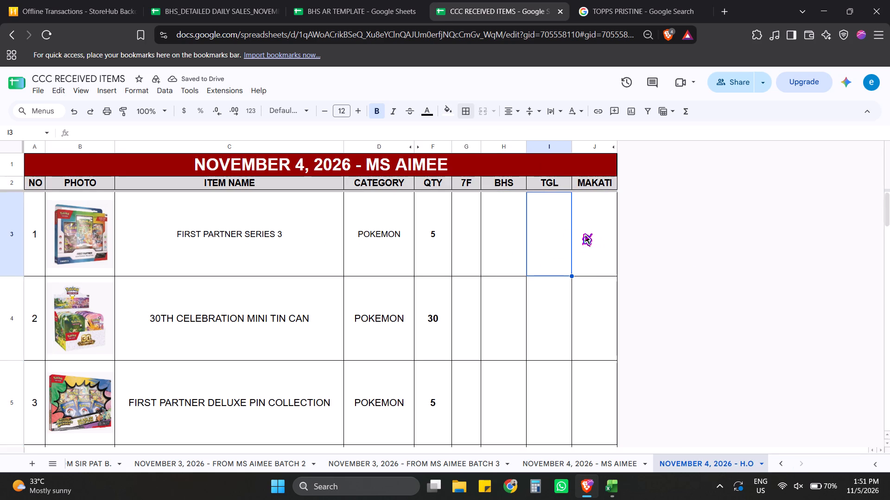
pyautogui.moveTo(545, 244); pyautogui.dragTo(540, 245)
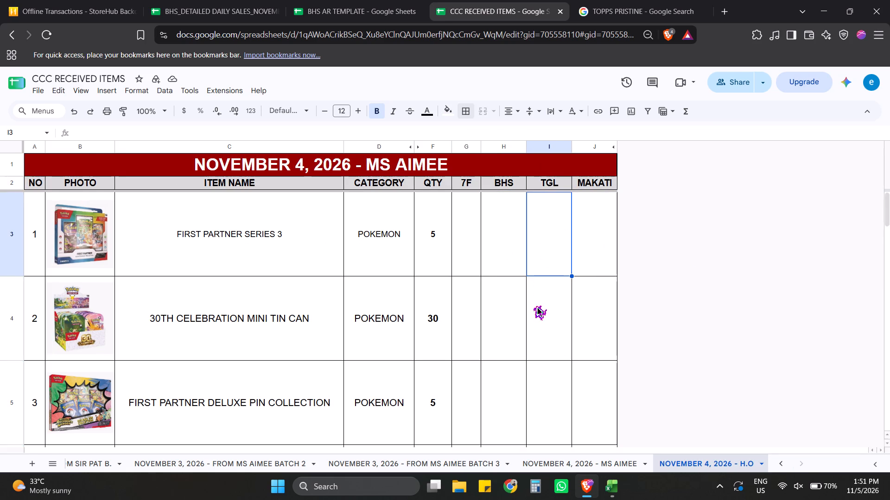
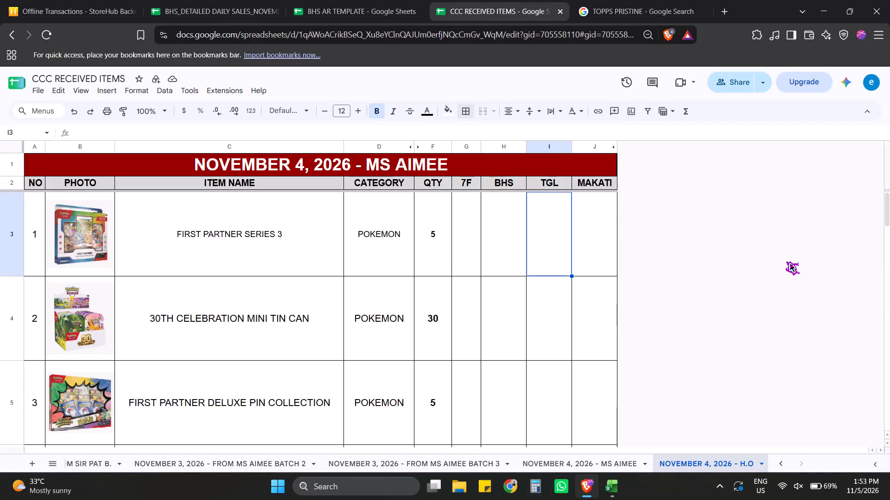
# Insert one blank row below the OP16 THE TIME OF BATTLE EN row.
pyautogui.moveTo(762, 253); pyautogui.dragTo(762, 249)
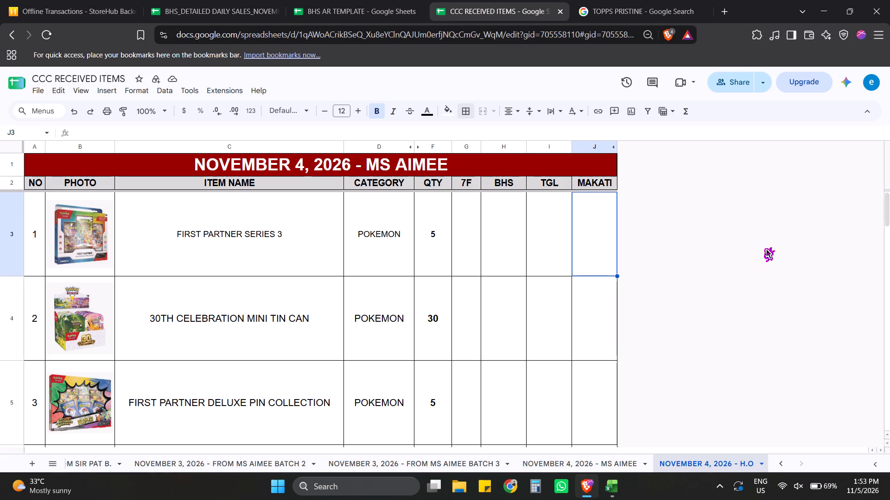
pyautogui.scroll(-7, 581, 227)
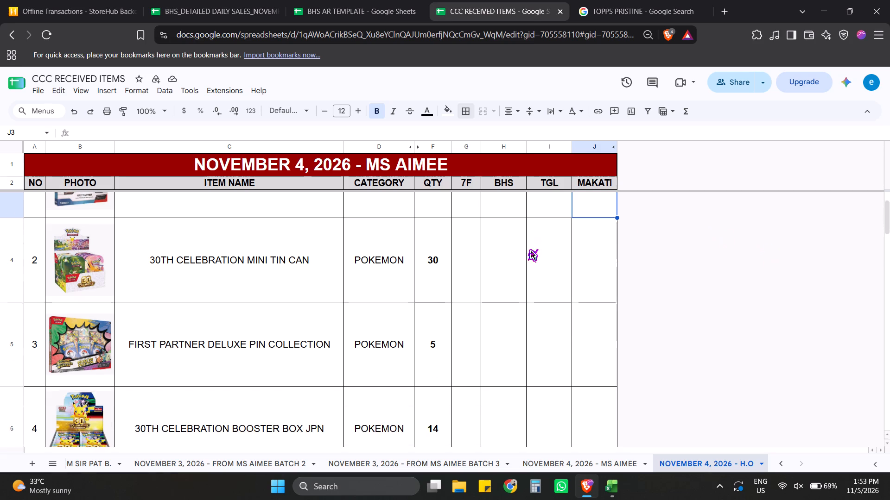
pyautogui.scroll(-20, 525, 256)
pyautogui.scroll(-18, 525, 256)
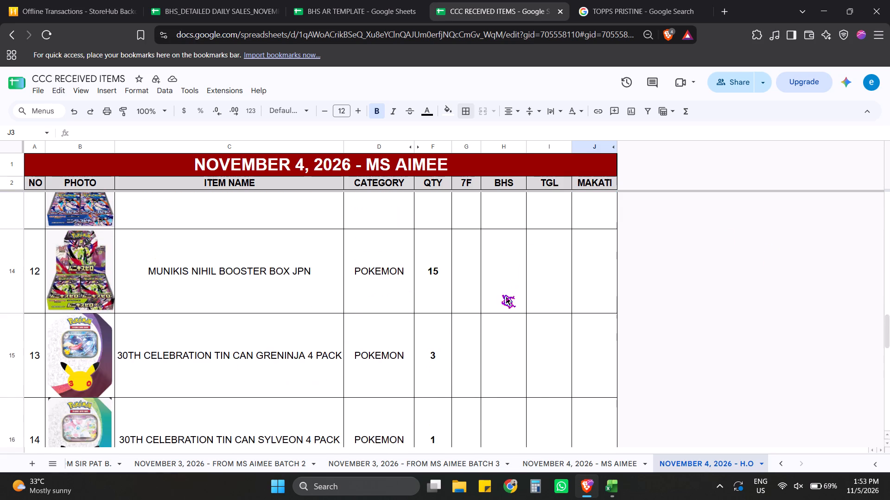
pyautogui.scroll(-9, 502, 294)
pyautogui.scroll(-15, 486, 280)
pyautogui.scroll(-12, 482, 269)
pyautogui.scroll(3, 469, 276)
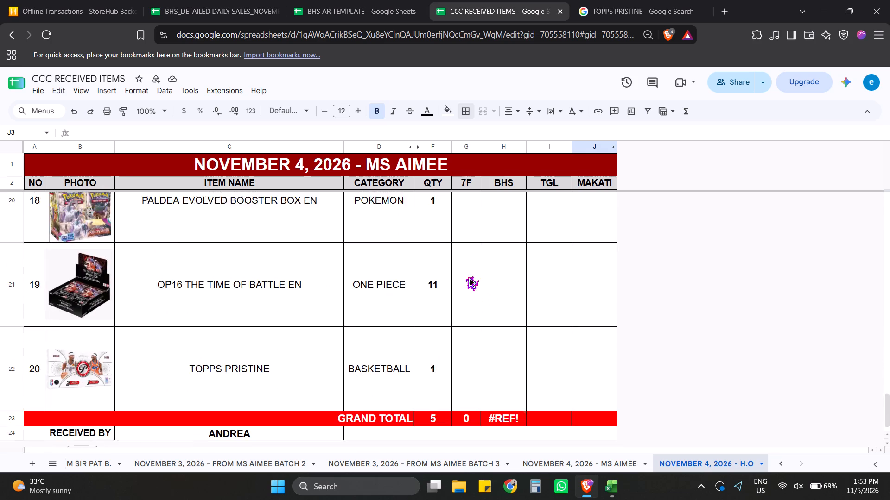
pyautogui.scroll(3, 465, 276)
pyautogui.scroll(-5, 444, 275)
pyautogui.click(6, 280)
pyautogui.rightClick(6, 280)
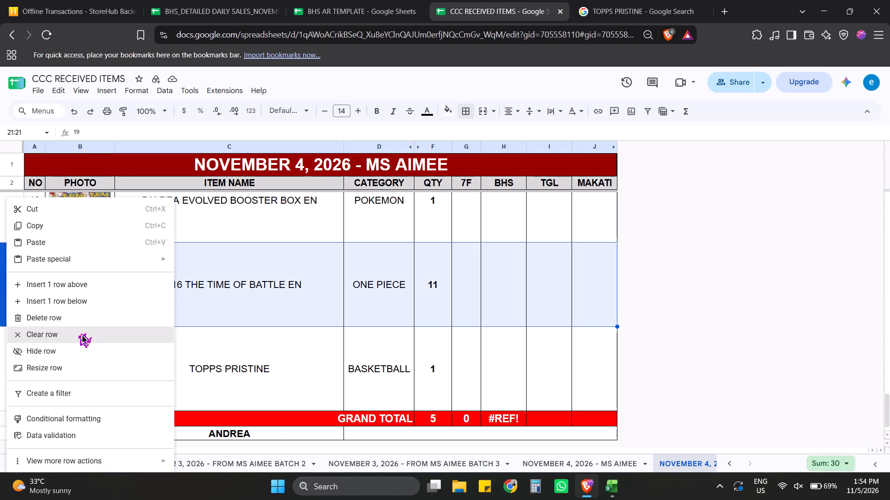
pyautogui.click(78, 303)
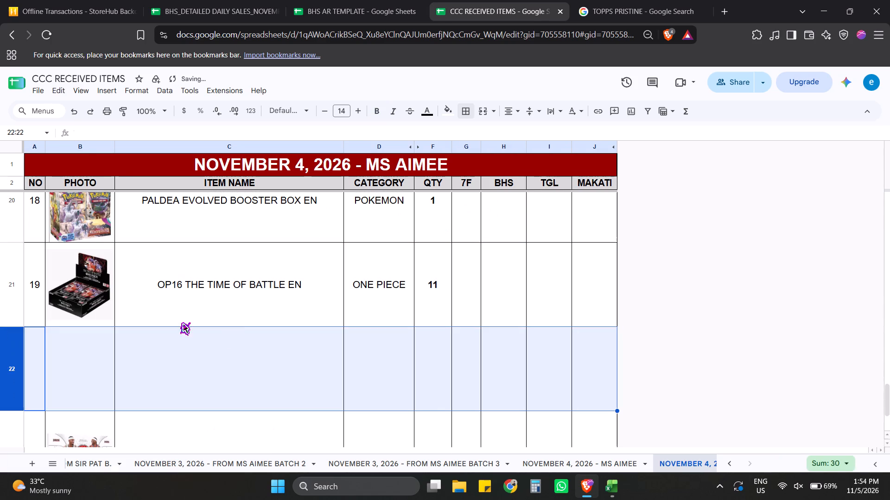
# Copy the OP16 item name into the new row and change it to OP16 THE TIME OF BATTLE JP.
pyautogui.click(244, 339)
pyautogui.click(103, 352)
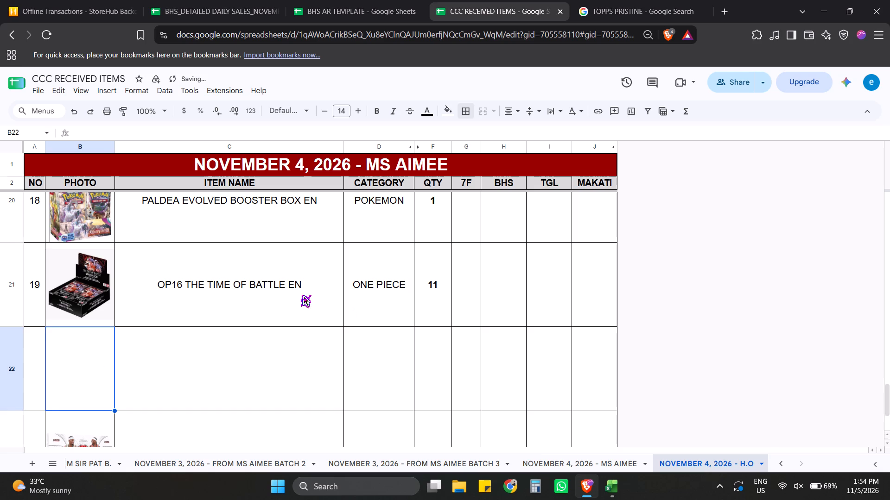
pyautogui.click(297, 293)
pyautogui.hotkey('ctrl', 'c')
pyautogui.click(248, 367)
pyautogui.hotkey('ctrl', 'v')
pyautogui.doubleClick(301, 368)
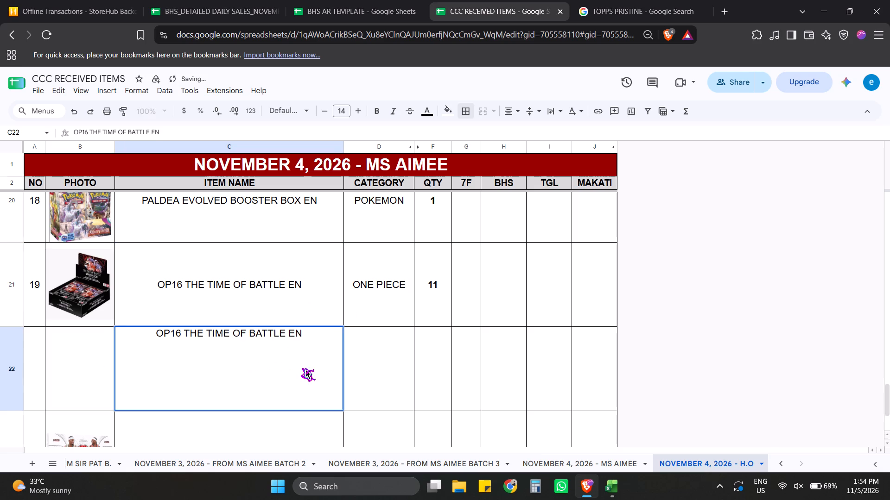
pyautogui.press('BackSpace')
pyautogui.press('BackSpace')
pyautogui.write('JP')
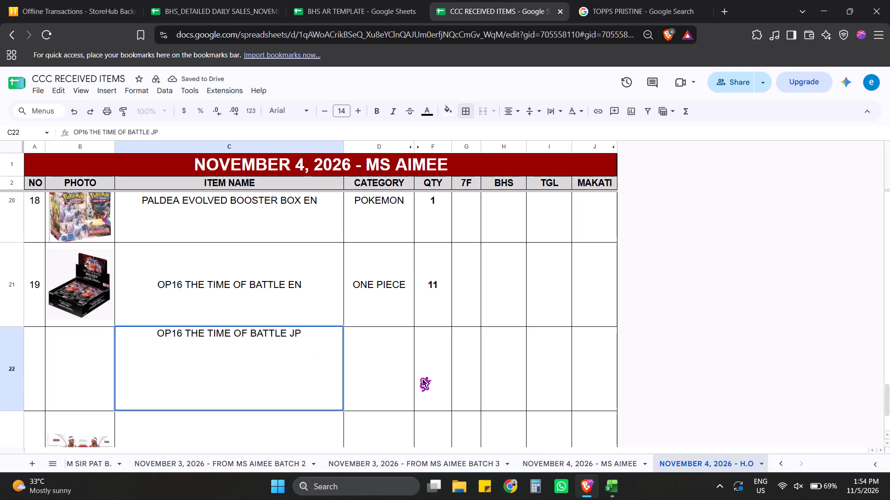
pyautogui.moveTo(416, 374); pyautogui.dragTo(414, 366)
# Copy the ONE PIECE category into the OP16 THE TIME OF BATTLE JP row.
pyautogui.click(390, 287)
pyautogui.hotkey('ctrl', 'c')
pyautogui.click(387, 364)
pyautogui.hotkey('ctrl', 'v')
pyautogui.click(446, 364)
# Set the OP16 THE TIME OF BATTLE EN quantity to 6 and allocate 6 to TGL.
pyautogui.click(416, 300)
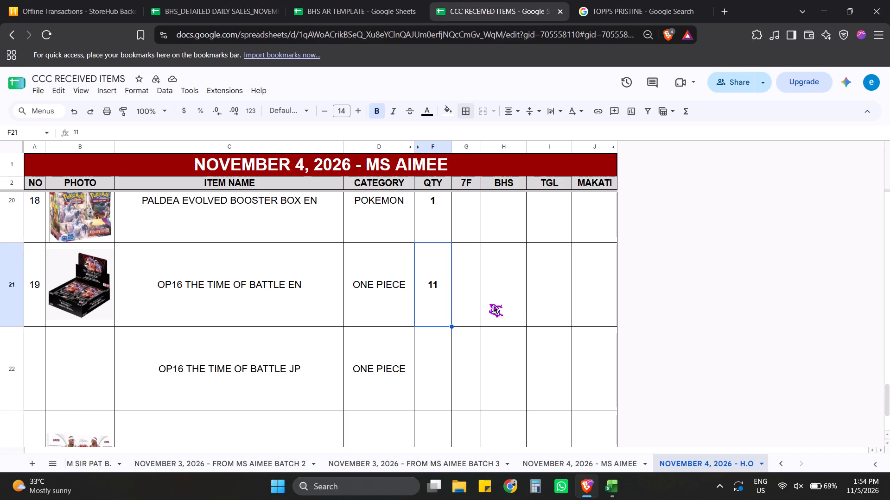
pyautogui.scroll(1, 484, 300)
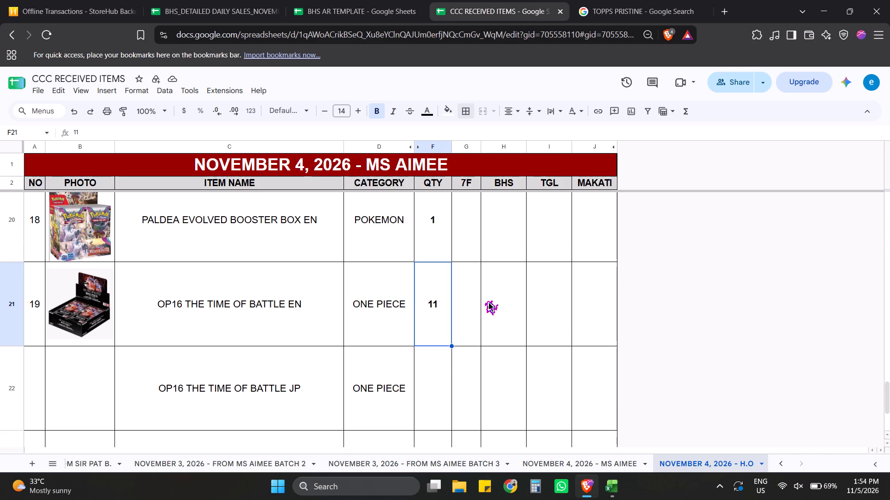
pyautogui.click(432, 325)
pyautogui.press('6')
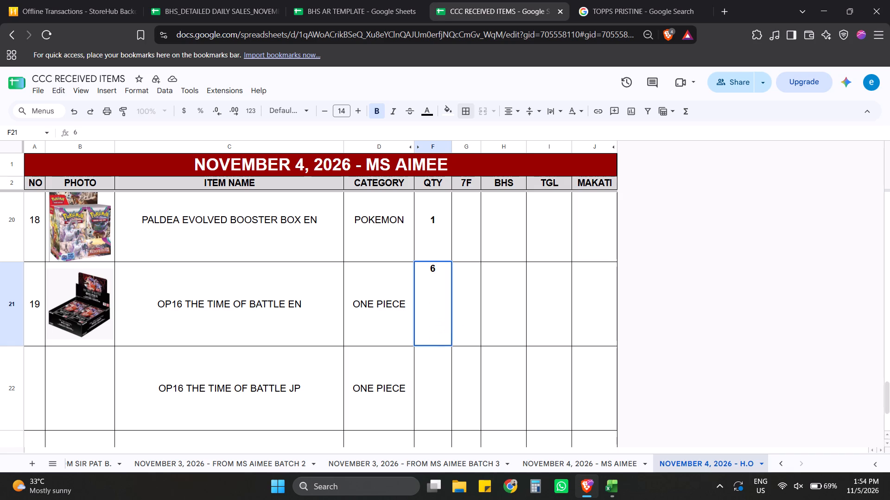
pyautogui.press('Down')
pyautogui.press('Up')
pyautogui.press('Right')
pyautogui.press('Right')
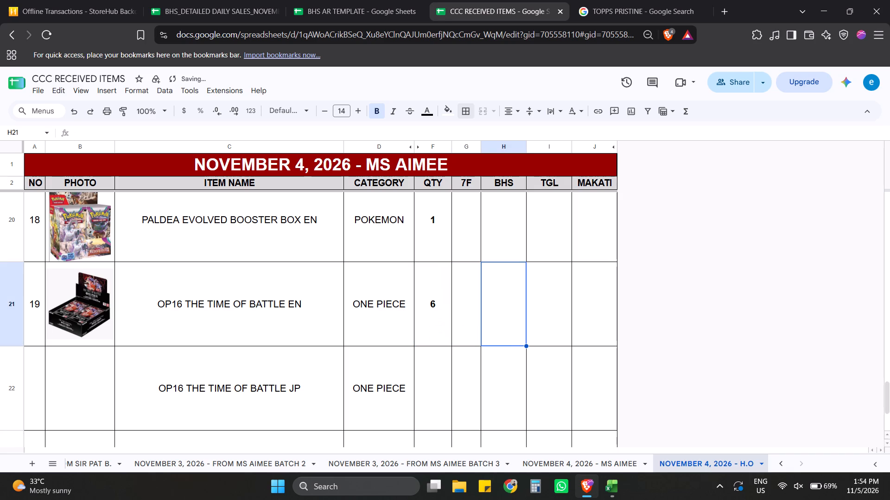
pyautogui.press('Right')
pyautogui.press('6')
pyautogui.press('Down')
pyautogui.press('Up')
pyautogui.press('Left')
# Set the OP16 THE TIME OF BATTLE JP quantity to 10 and allocate 5 to TGL.
pyautogui.press('Down')
pyautogui.press('Left')
pyautogui.press('Left')
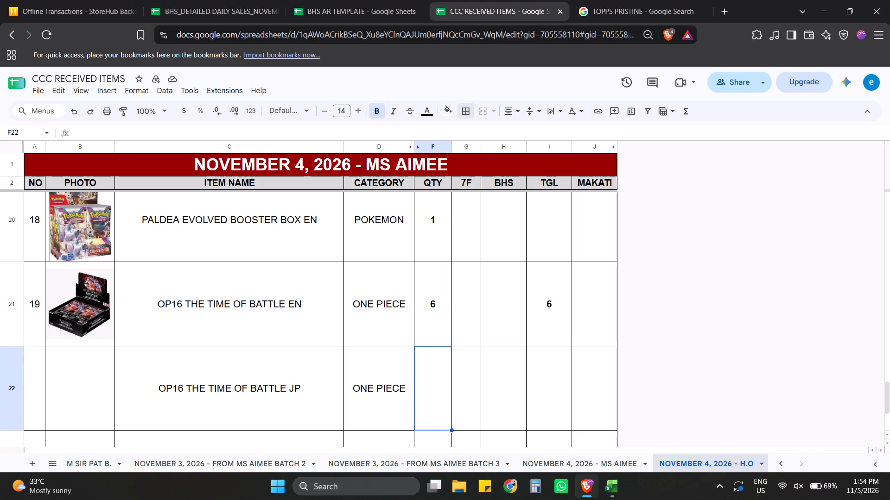
pyautogui.write('10')
pyautogui.press('Down')
pyautogui.press('Up')
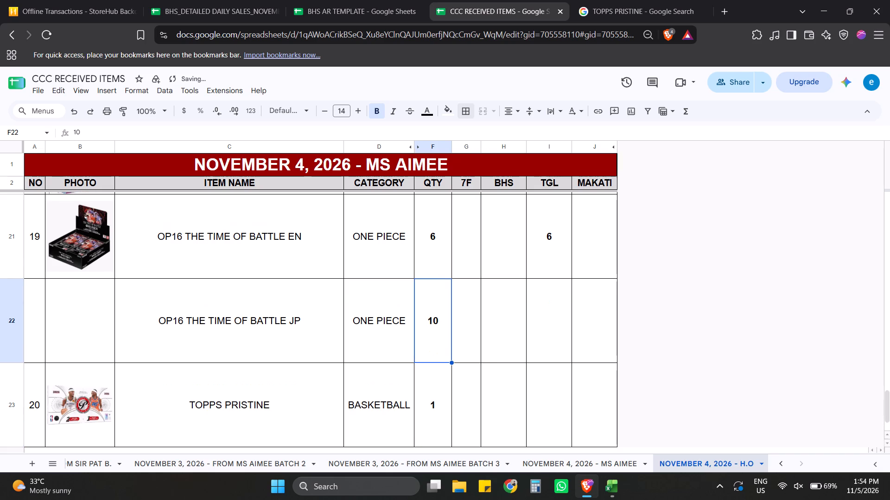
pyautogui.press('Right')
pyautogui.press('Right')
pyautogui.press('Right')
pyautogui.press('5')
pyautogui.press('Down')
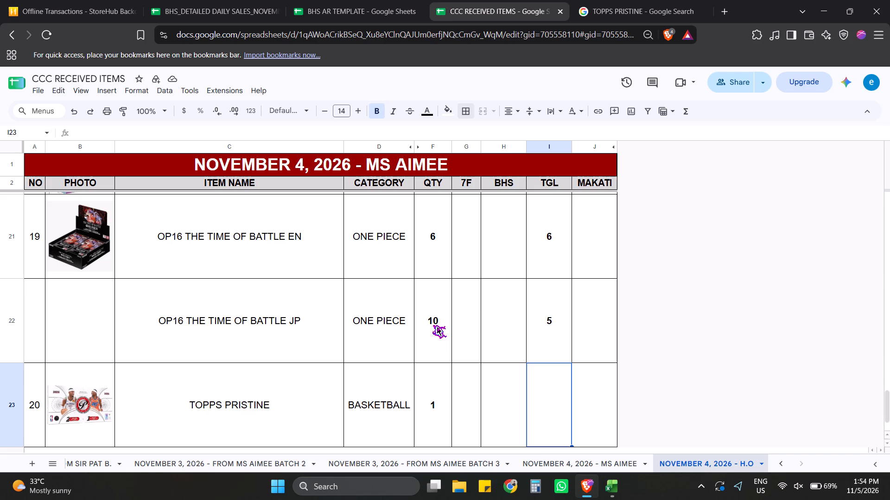
# Review the item quantities from the bottom of the list up to the 30TH CELEBRATION BOOSTER BOX JPN row.
pyautogui.press('Up')
pyautogui.press('Up')
pyautogui.press('Up')
pyautogui.press('Up')
pyautogui.press('Up')
pyautogui.press('Up')
pyautogui.press('Up')
pyautogui.press('Up')
pyautogui.press('Up')
pyautogui.press('Up')
pyautogui.press('Up')
pyautogui.press('Up')
pyautogui.press('Up')
pyautogui.press('Up')
pyautogui.press('Up')
pyautogui.press('Up')
pyautogui.press('Up')
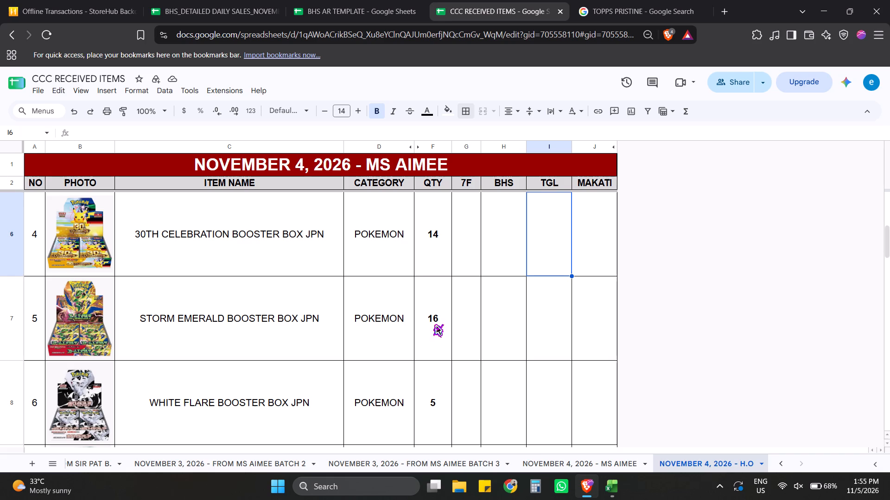
# Allocate 1 to TGL for both PITCK BLACK BOOSTER BOX EN and PALDEA EVOLVED BOOSTER BOX EN.
pyautogui.press('Down')
pyautogui.press('Down')
pyautogui.press('Down')
pyautogui.press('Down')
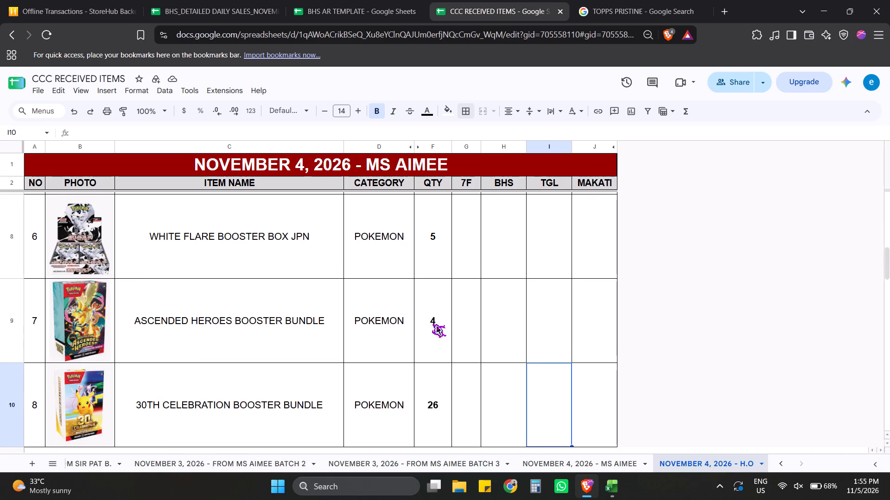
pyautogui.press('Up')
pyautogui.press('Down')
pyautogui.press('Down')
pyautogui.press('Down')
pyautogui.press('Down')
pyautogui.press('Down')
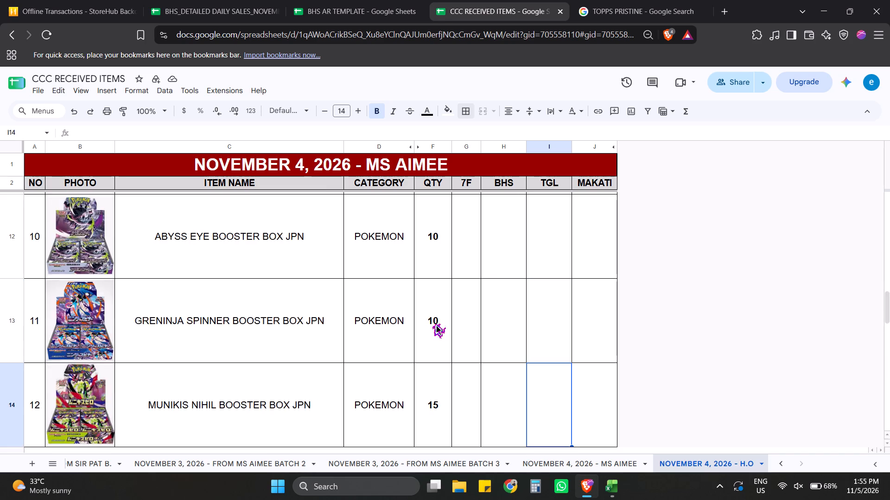
pyautogui.press('Down')
pyautogui.press('Down')
pyautogui.press('Down')
pyautogui.press('Down')
pyautogui.press('Down')
pyautogui.press('Down')
pyautogui.press('Up')
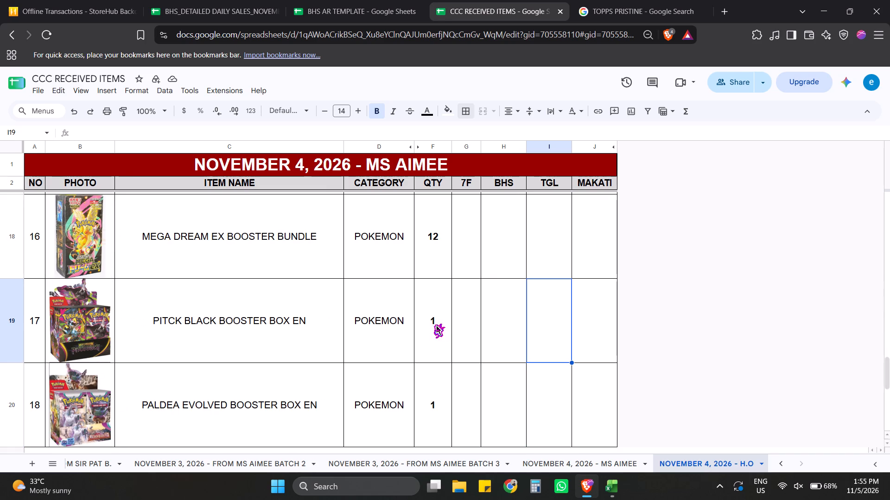
pyautogui.press('1')
pyautogui.press('Down')
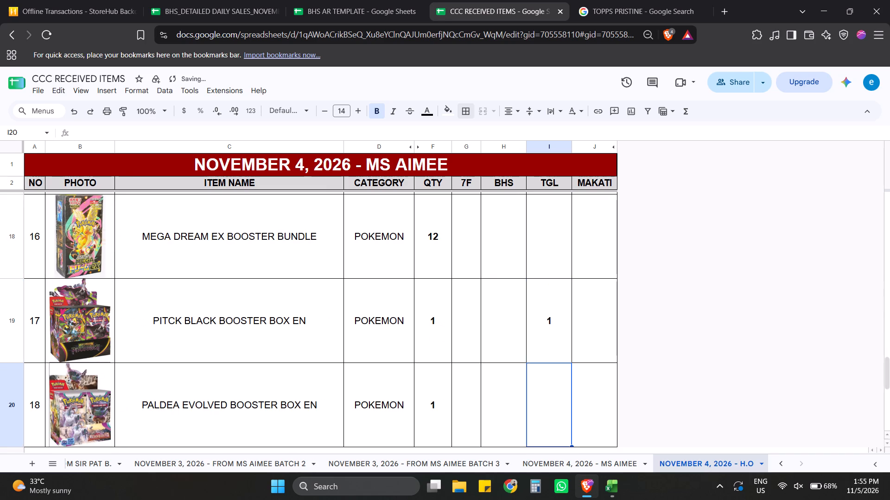
pyautogui.press('1')
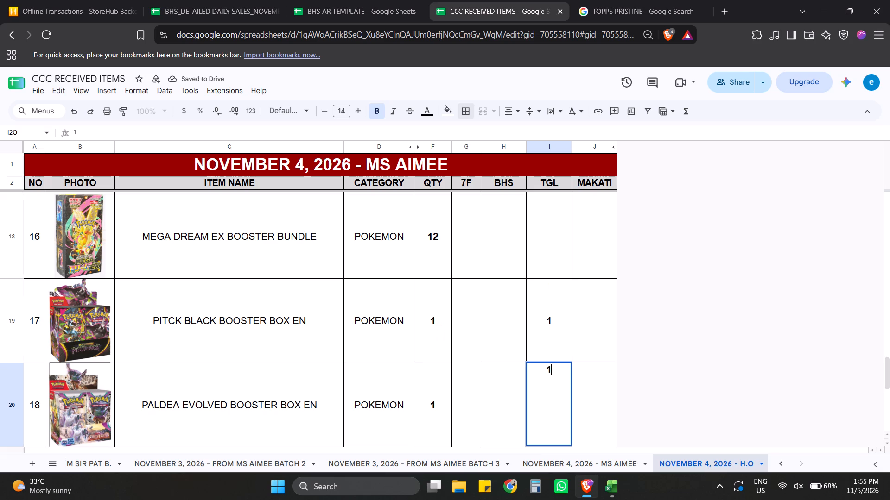
pyautogui.press('Up')
# Allocate 6 to TGL for MEGA DREAM EX BOOSTER BUNDLE.
pyautogui.press('Up')
pyautogui.press('Up')
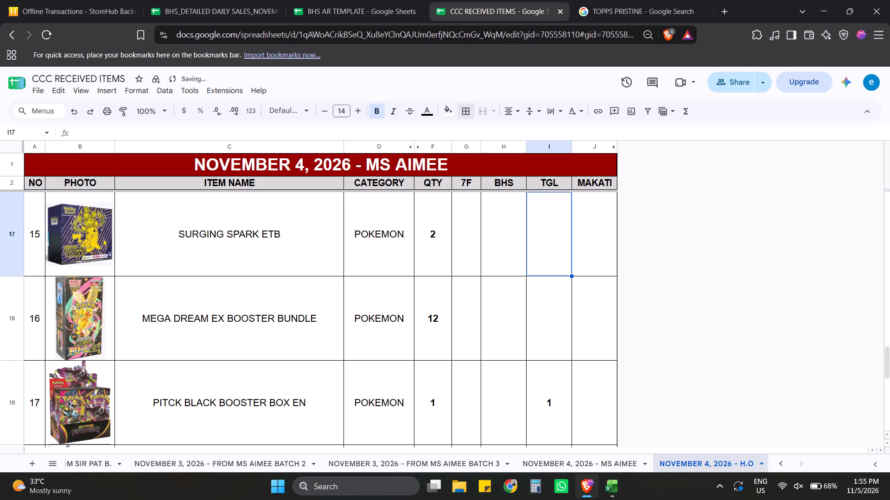
pyautogui.press('Down')
pyautogui.press('6')
pyautogui.press('Down')
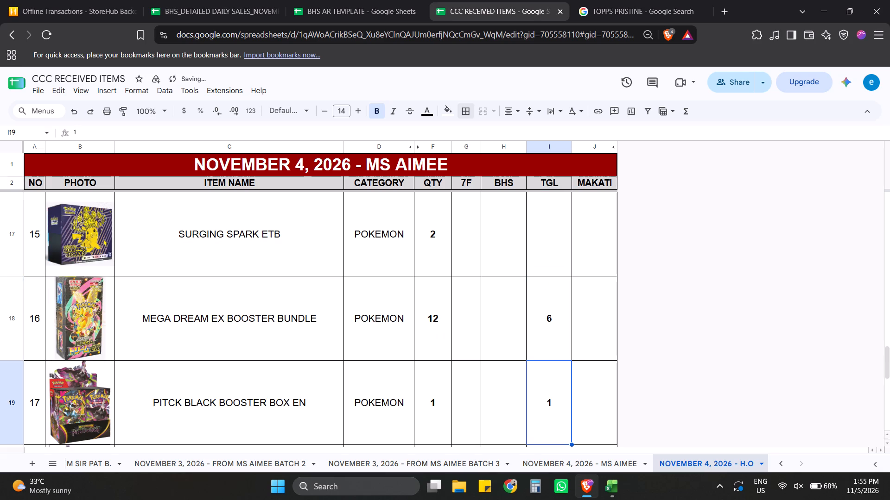
# Allocate 7 to TGL for MUNIKIS NIHIL BOOSTER BOX JPN.
pyautogui.press('Down')
pyautogui.press('Down')
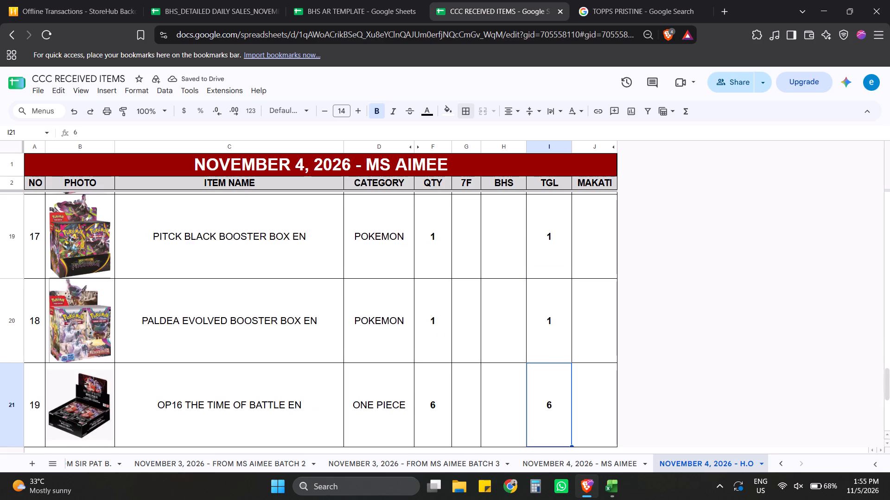
pyautogui.press('Down')
pyautogui.press('Up')
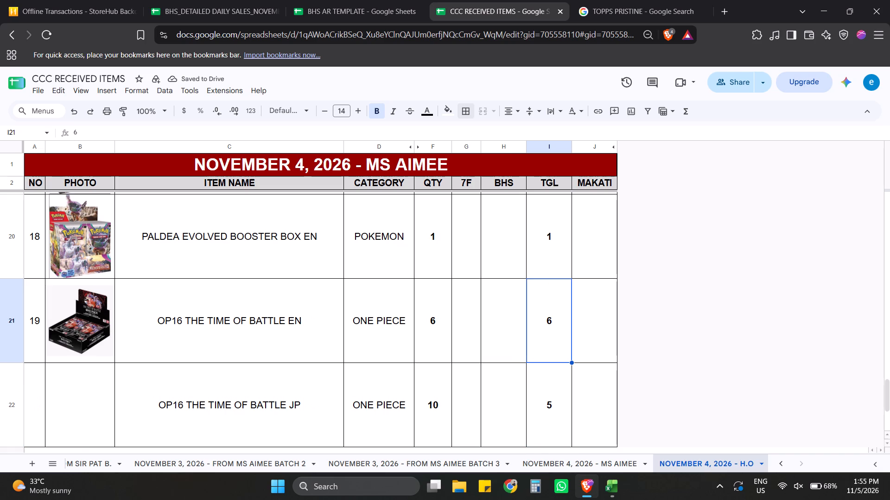
pyautogui.press('Up')
pyautogui.press('Up')
pyautogui.press('Up')
pyautogui.press('Up')
pyautogui.press('Up')
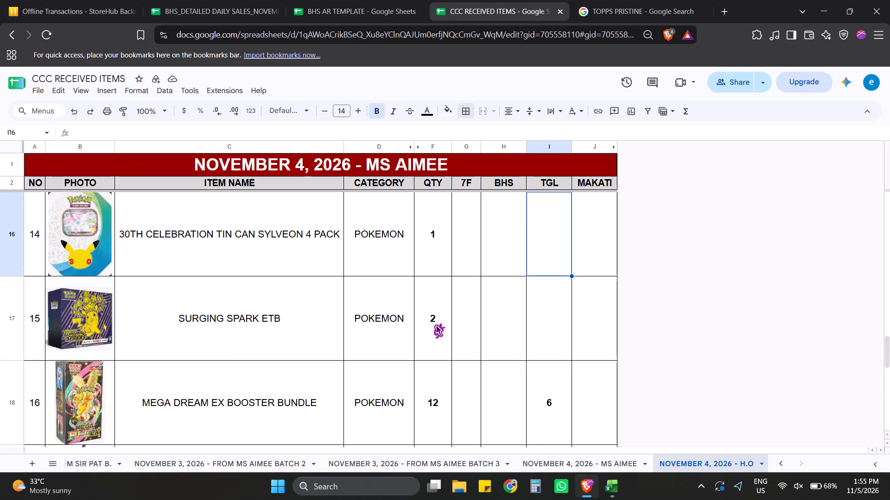
pyautogui.press('Up')
pyautogui.press('Up')
pyautogui.press('Up')
pyautogui.press('Up')
pyautogui.press('Down')
pyautogui.press('Down')
pyautogui.press('7')
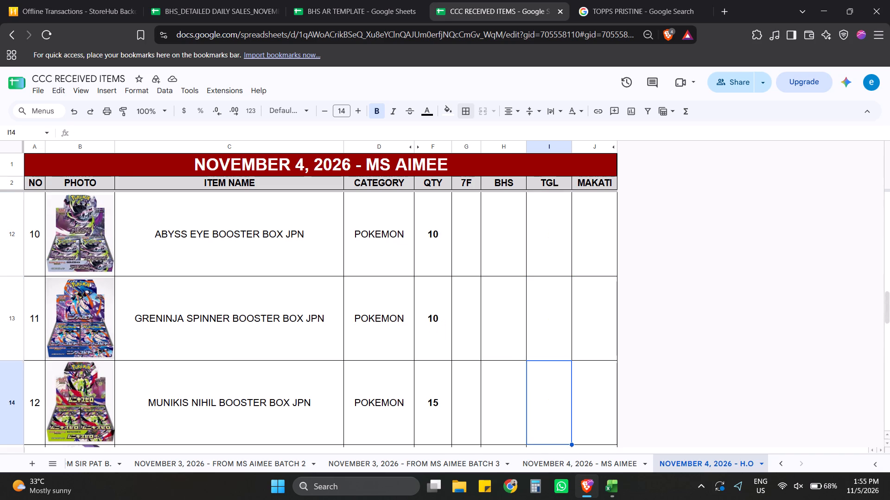
pyautogui.press('Down')
pyautogui.press('Up')
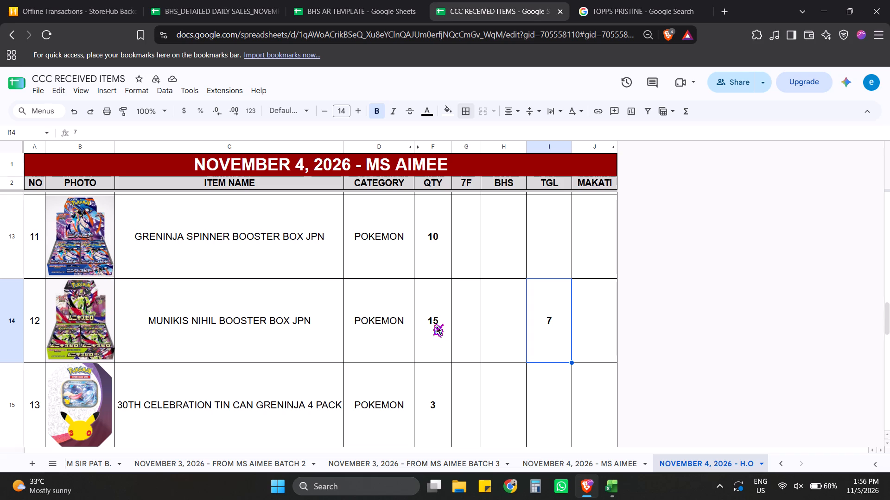
# Allocate 1 to TGL for SURGING SPARK ETB.
pyautogui.scroll(-4, 613, 335)
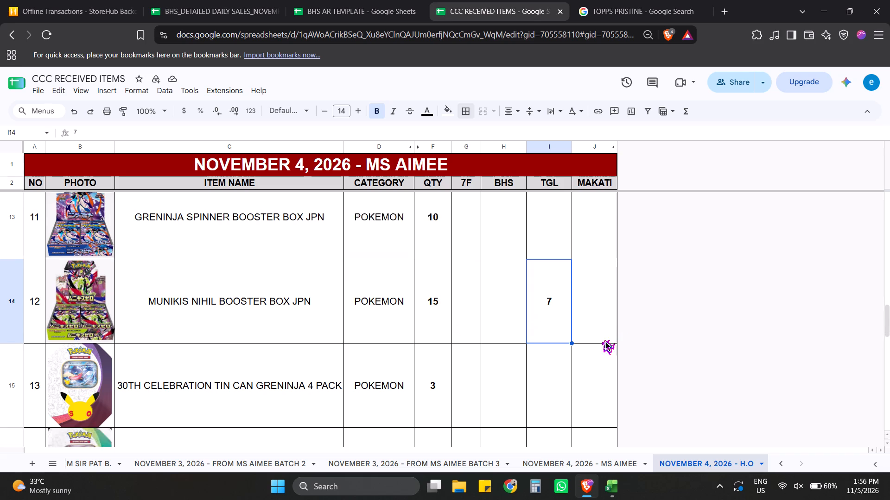
pyautogui.scroll(-2, 601, 340)
pyautogui.scroll(-14, 515, 328)
pyautogui.scroll(-7, 519, 325)
pyautogui.scroll(5, 536, 327)
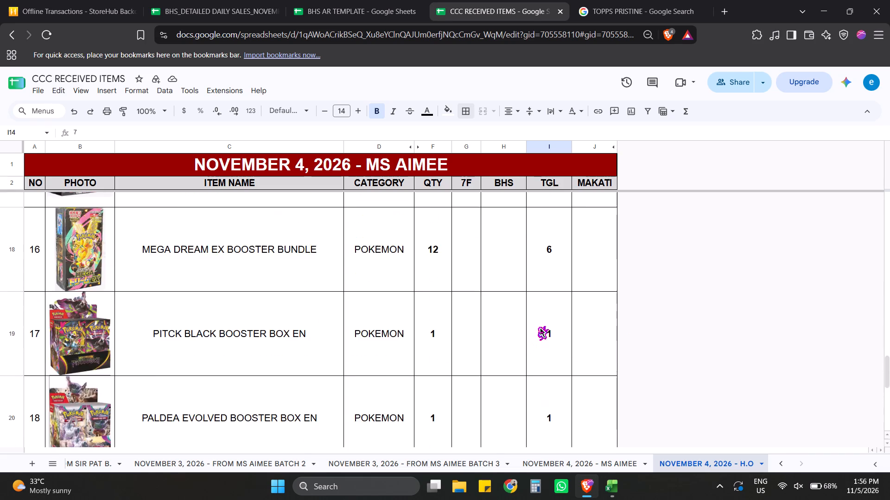
pyautogui.scroll(7, 536, 326)
pyautogui.hotkey('alt', 'Tab')
pyautogui.keyDown('alt'); pyautogui.click(376, 238); pyautogui.keyUp('alt')
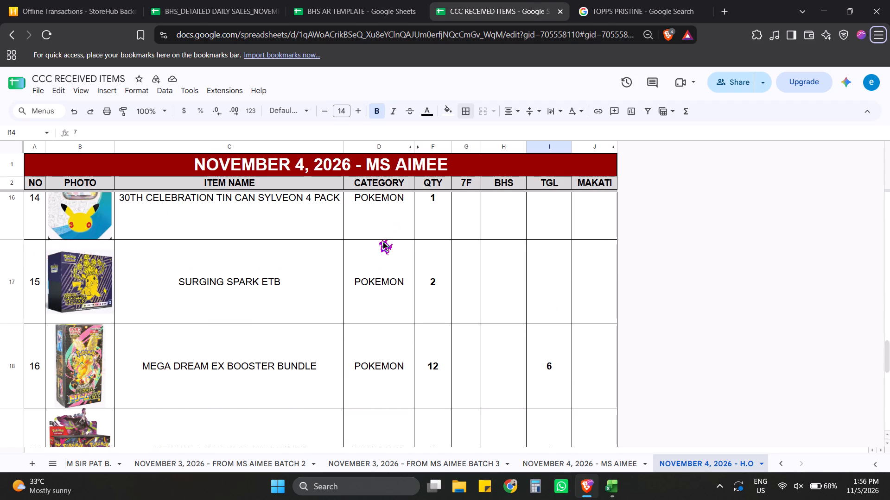
pyautogui.scroll(-7, 558, 312)
pyautogui.scroll(7, 556, 303)
pyautogui.click(559, 289)
pyautogui.press('1')
pyautogui.press('Down')
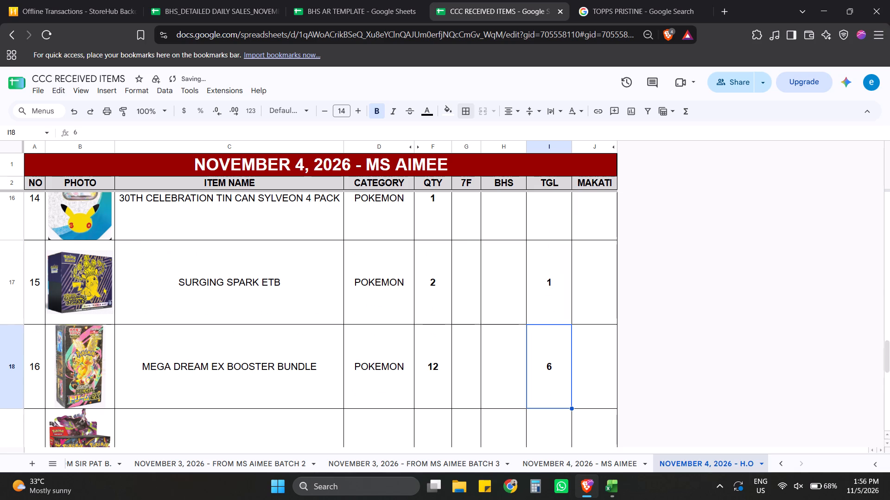
# Allocate 3 to TGL for WHITE FLARE BOOSTER BOX JPN.
pyautogui.press('Up')
pyautogui.press('Up')
pyautogui.press('Up')
pyautogui.press('Up')
pyautogui.press('Up')
pyautogui.press('Up')
pyautogui.press('Up')
pyautogui.press('Up')
pyautogui.press('Up')
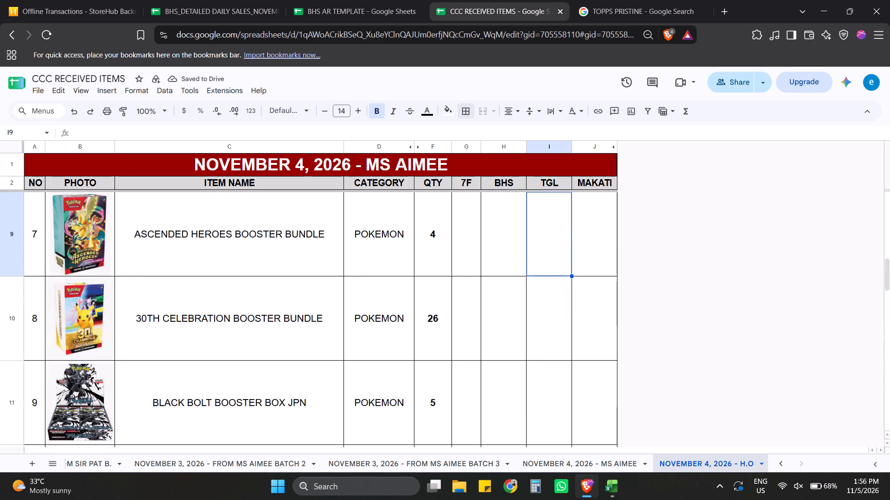
pyautogui.press('Up')
pyautogui.press('Up')
pyautogui.press('Up')
pyautogui.press('Down')
pyautogui.press('Down')
pyautogui.press('3')
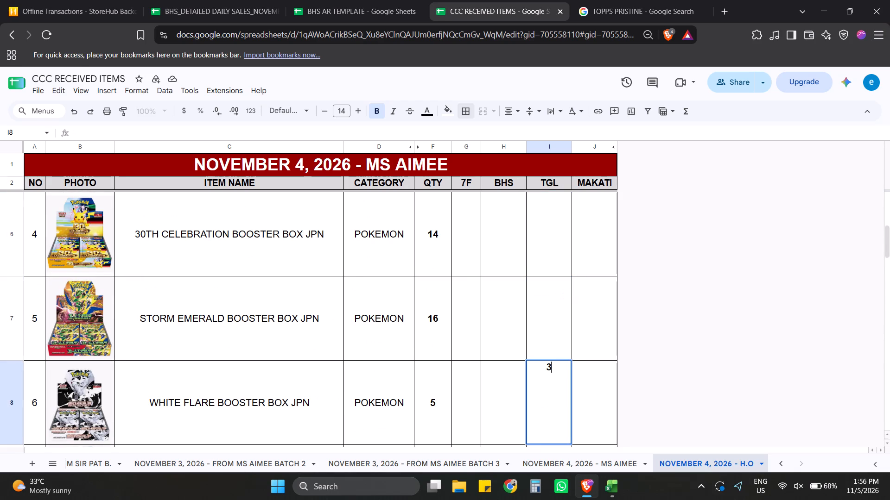
pyautogui.press('Down')
# Allocate 7 to TGL for STORM EMERALD BOOSTER BOX JPN.
pyautogui.press('Up')
pyautogui.press('Up')
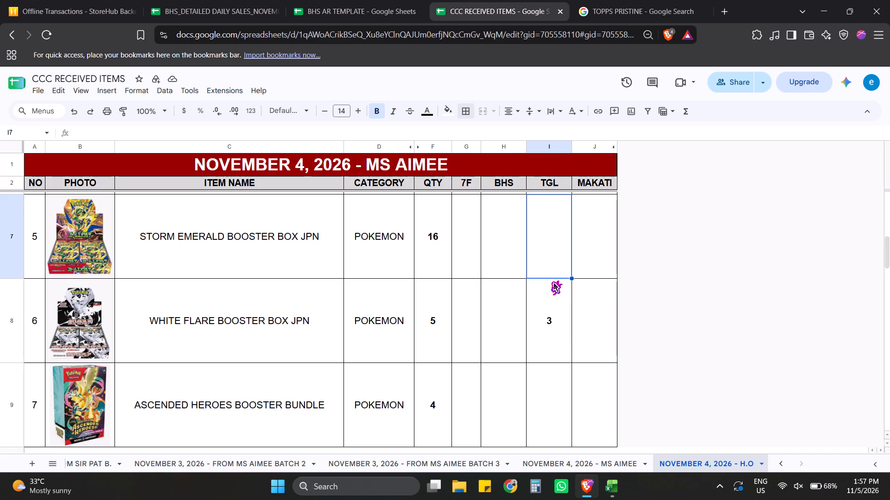
pyautogui.press('7')
pyautogui.press('Return')
# Review the TGL column for the first items, from FIRST PARTNER SERIES 3 through WHITE FLARE BOOSTER BOX JPN.
pyautogui.press('Up')
pyautogui.press('Up')
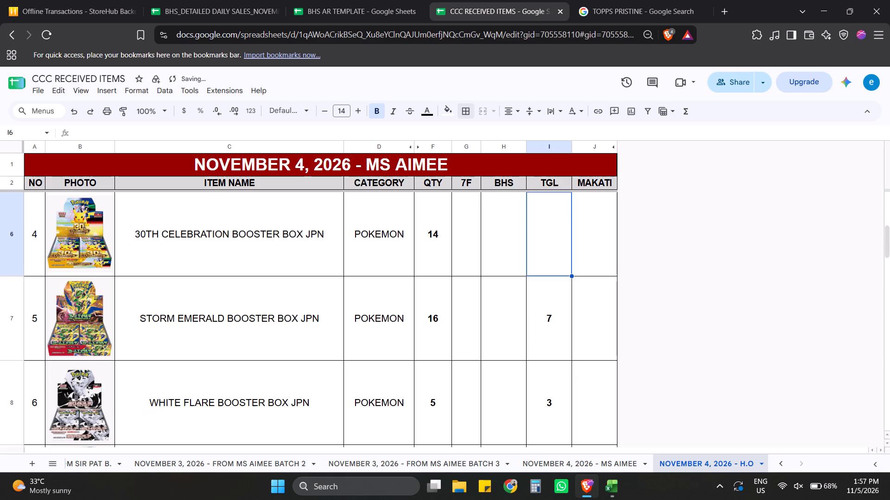
pyautogui.press('Down')
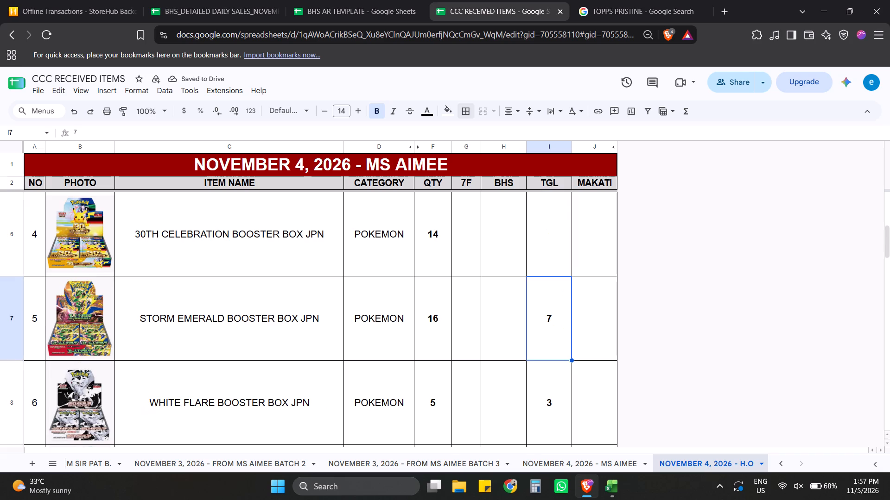
pyautogui.press('Down')
pyautogui.press('Up')
pyautogui.press('Up')
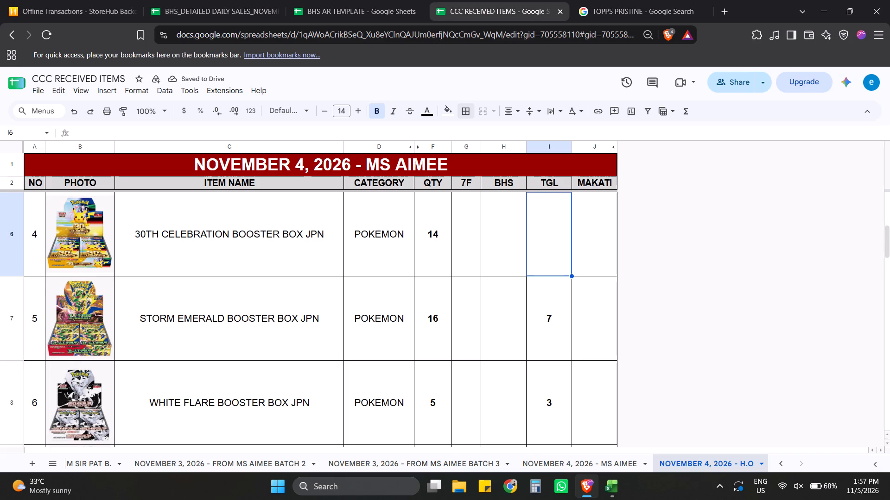
pyautogui.press('Up')
pyautogui.press('Up')
pyautogui.press('Up')
pyautogui.press('Up')
pyautogui.press('Up')
pyautogui.press('Down')
pyautogui.press('Down')
pyautogui.press('Down')
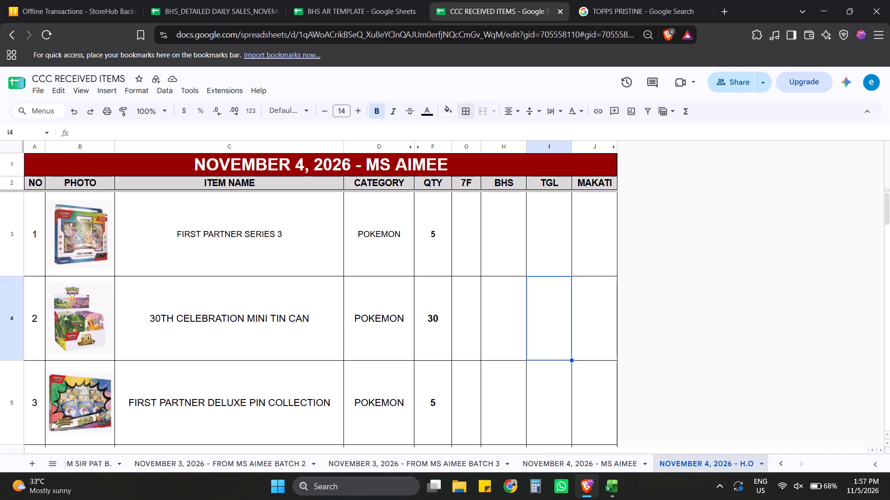
pyautogui.press('Down')
pyautogui.press('Up')
pyautogui.press('Up')
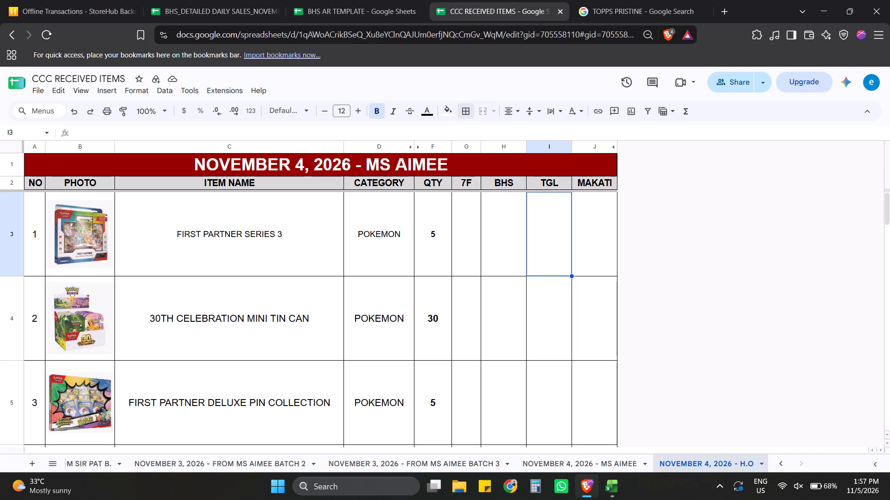
# Allocate 2 to TGL for ASCENDED HEROES BOOSTER BUNDLE.
pyautogui.press('Down')
pyautogui.press('Down')
pyautogui.press('Down')
pyautogui.press('Down')
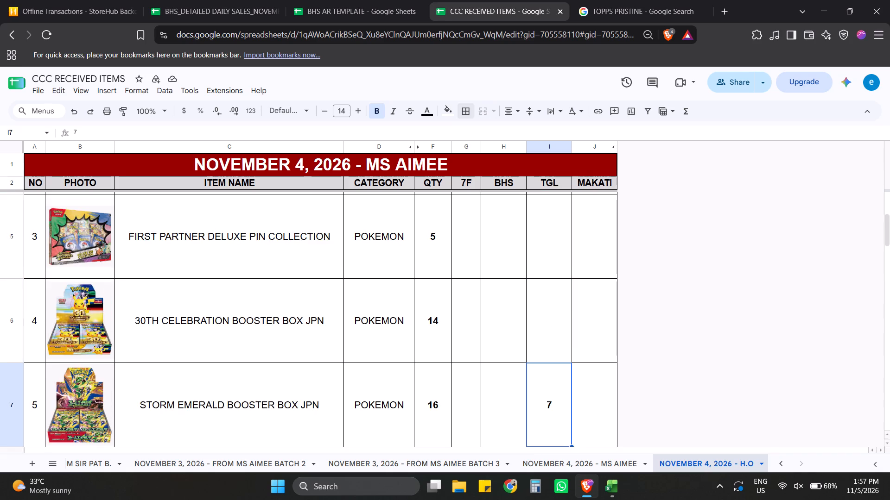
pyautogui.press('Down')
pyautogui.press('Down')
pyautogui.press('Down')
pyautogui.press('Down')
pyautogui.press('Up')
pyautogui.press('Up')
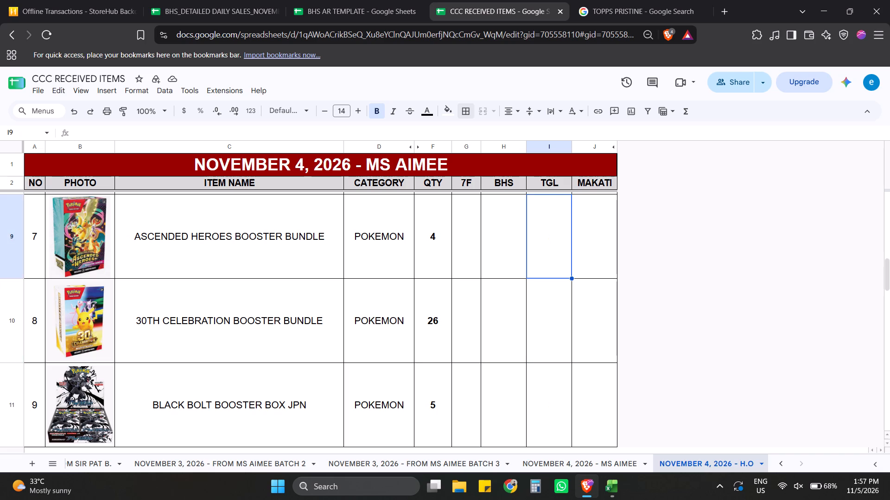
pyautogui.press('2')
pyautogui.press('Down')
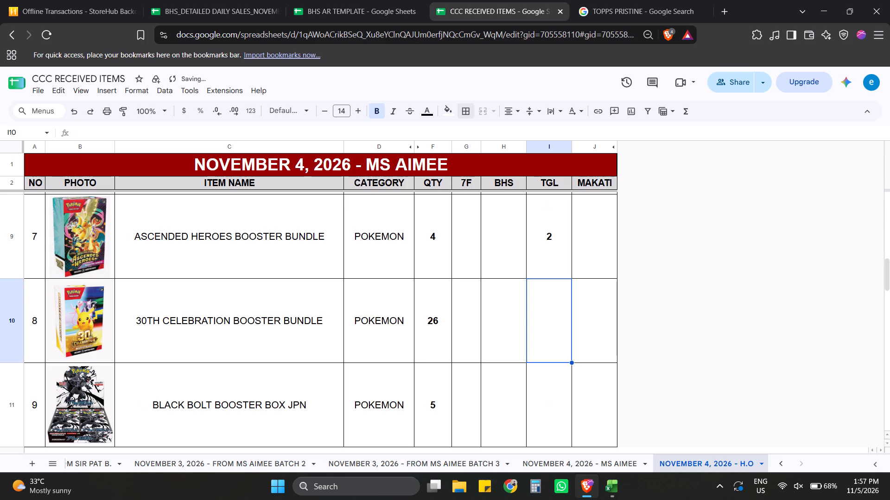
pyautogui.press('Up')
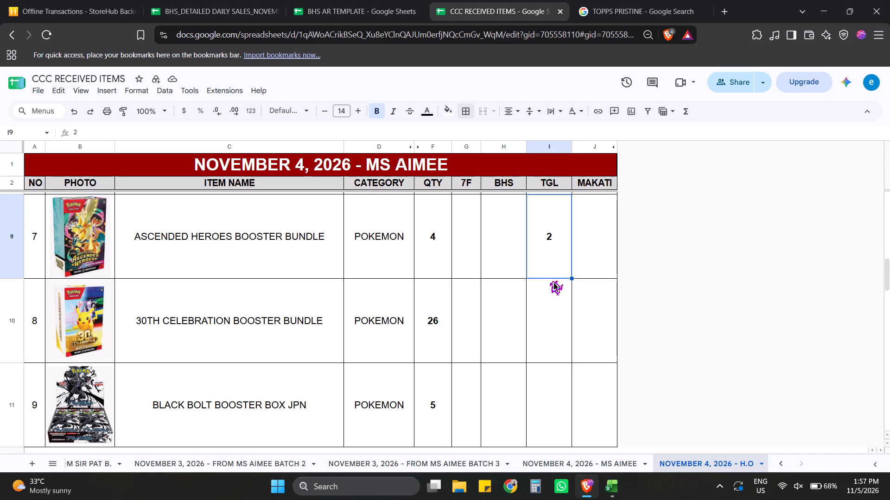
# Allocate 10 to TGL for 30TH CELEBRATION BOOSTER BUNDLE.
pyautogui.press('Down')
pyautogui.write('10')
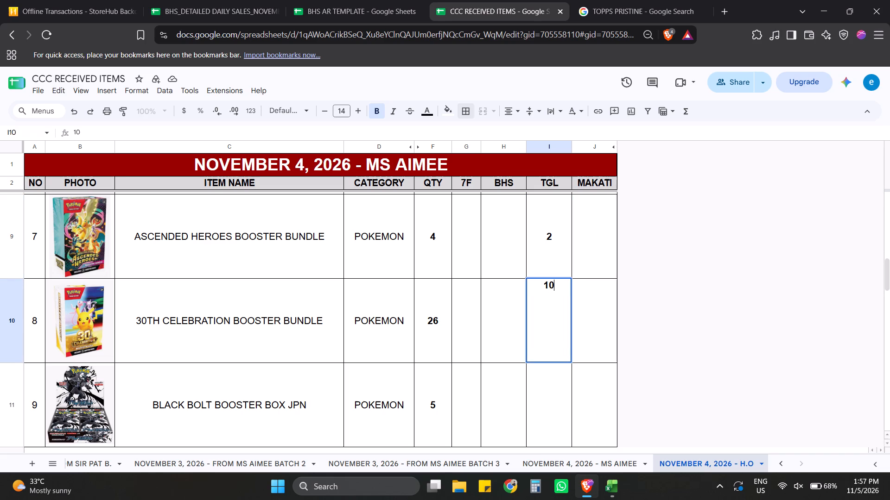
pyautogui.press('Down')
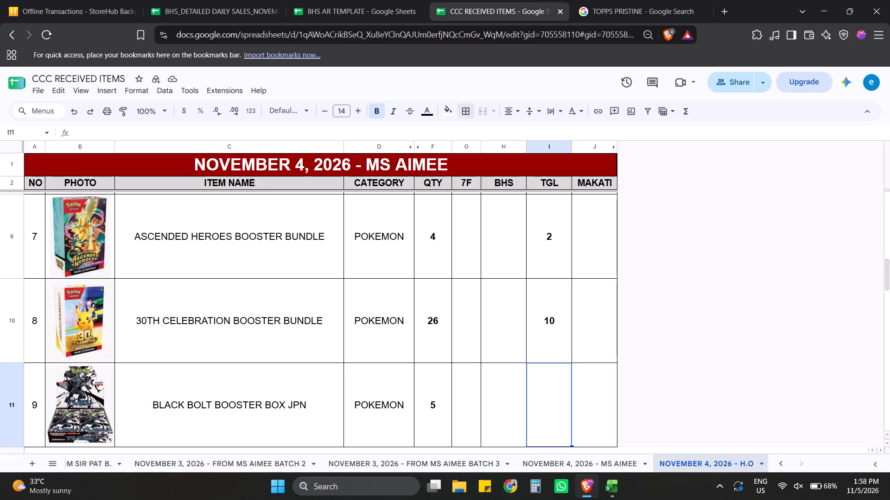
pyautogui.press('Up')
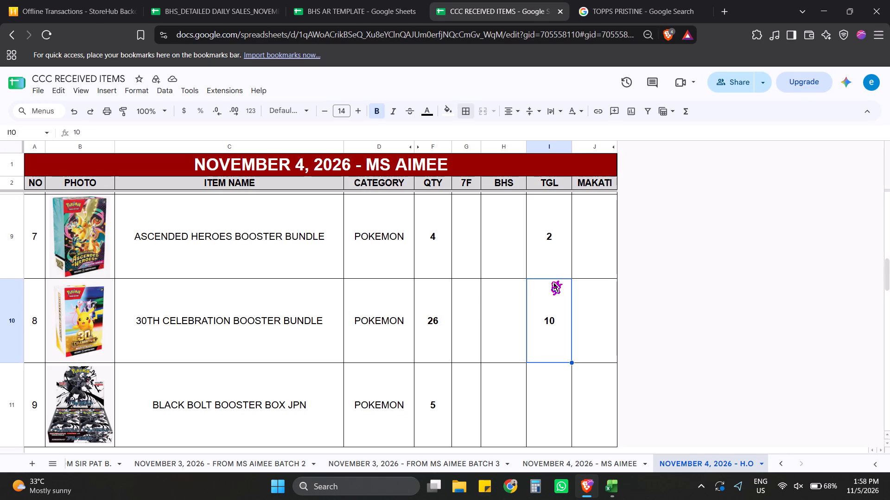
# Allocate 7 to TGL for ABYSS EYE BOOSTER BOX JPN.
pyautogui.press('Down')
pyautogui.press('Down')
pyautogui.press('Up')
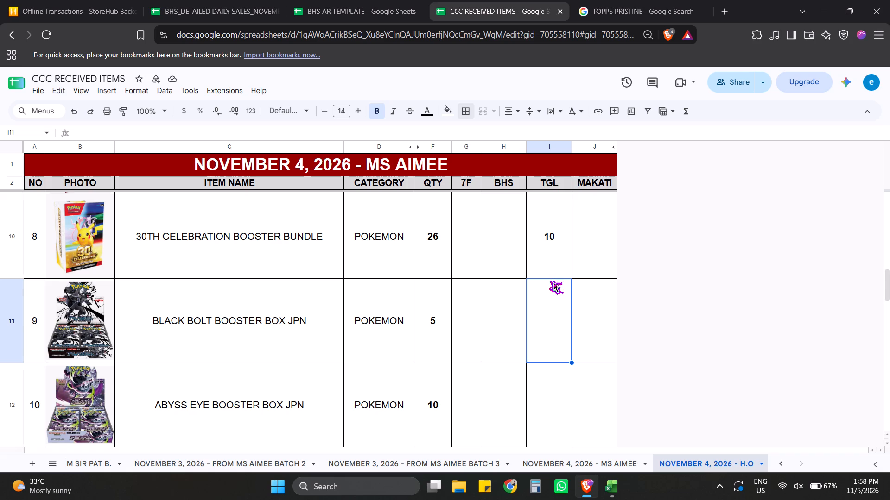
pyautogui.press('Down')
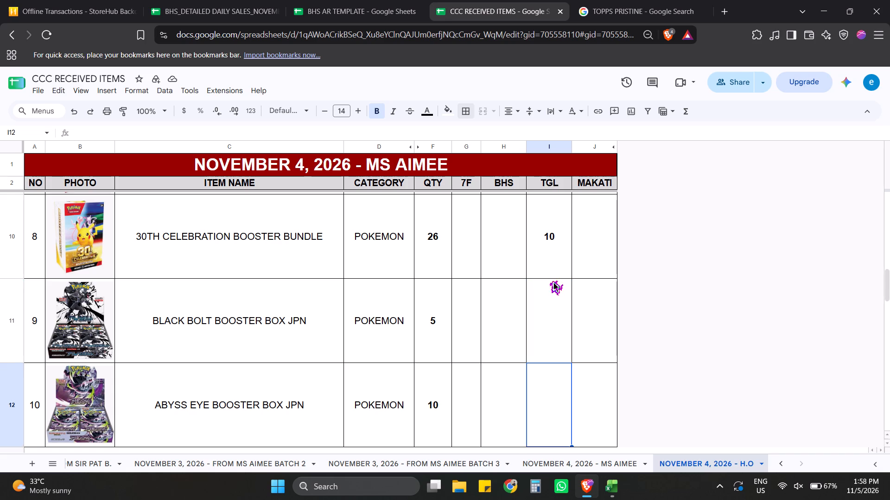
pyautogui.press('7')
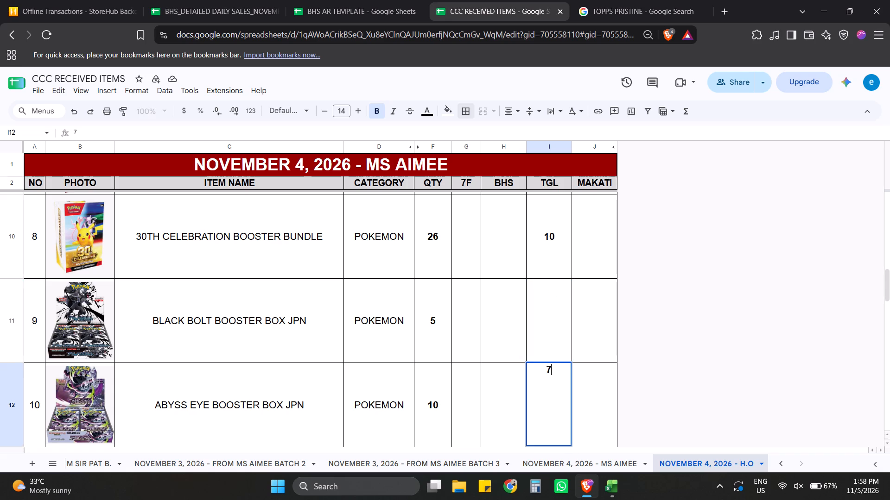
pyautogui.press('Return')
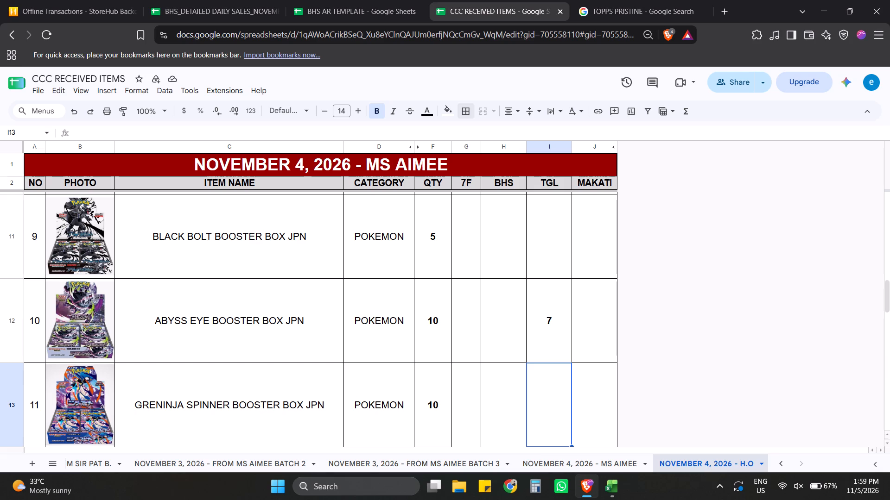
# Allocate 4 to TGL for GRENINJA SPINNER BOOSTER BOX JPN.
pyautogui.press('4')
pyautogui.press('Down')
pyautogui.press('Up')
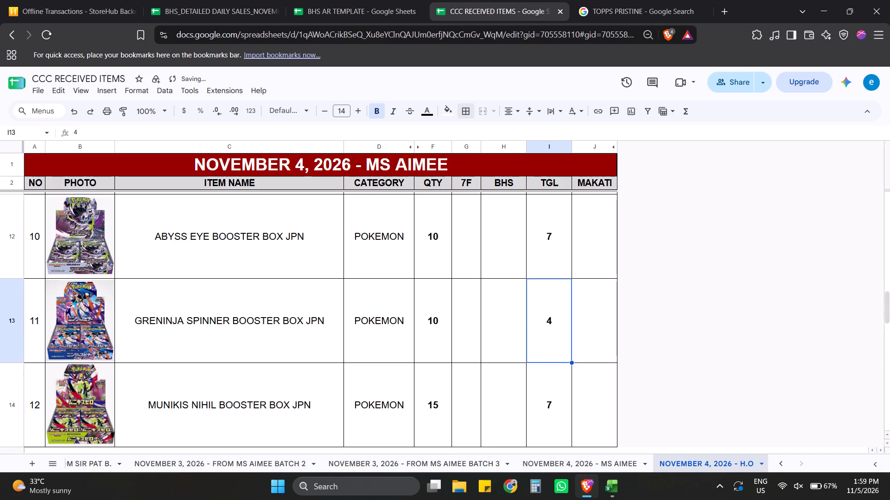
# Review the TGL allocations from 30TH CELEBRATION TIN CAN GRENINJA 4 PACK back up to FIRST PARTNER SERIES 3.
pyautogui.press('Up')
pyautogui.press('Up')
pyautogui.press('Up')
pyautogui.press('Down')
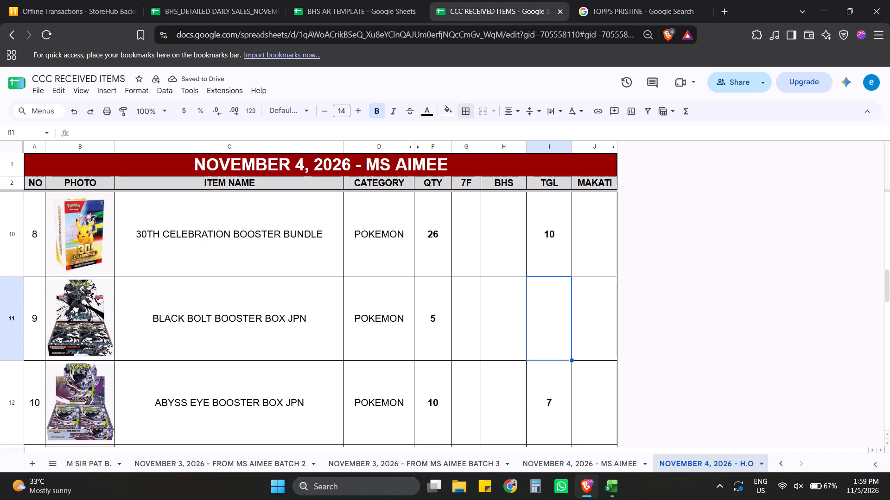
pyautogui.press('Down')
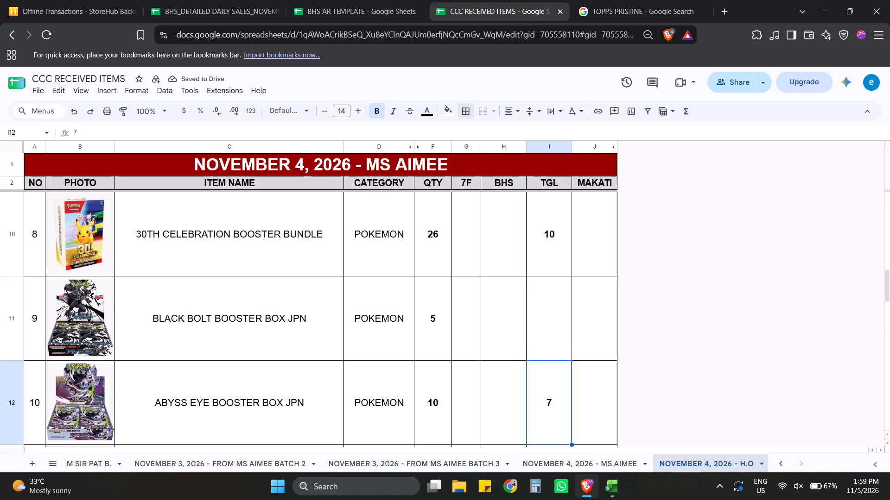
pyautogui.press('Down')
pyautogui.press('Down')
pyautogui.press('Down')
pyautogui.press('Up')
pyautogui.press('Up')
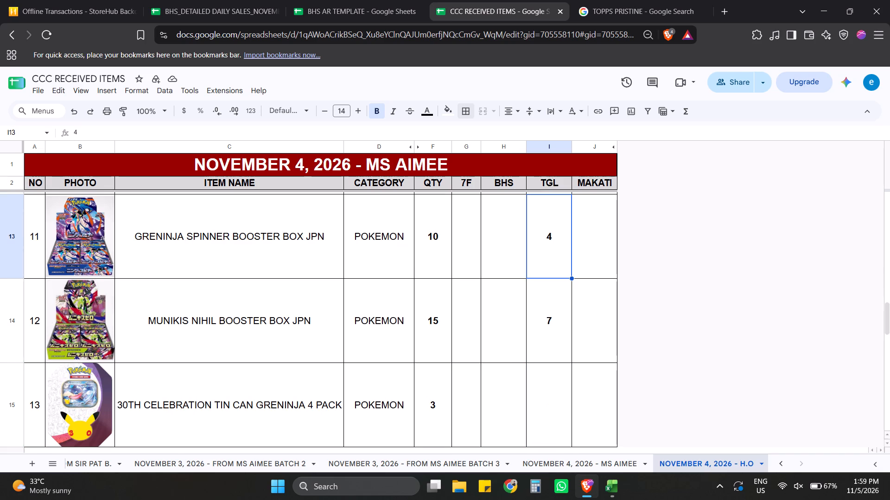
pyautogui.press('Up')
pyautogui.press('Up')
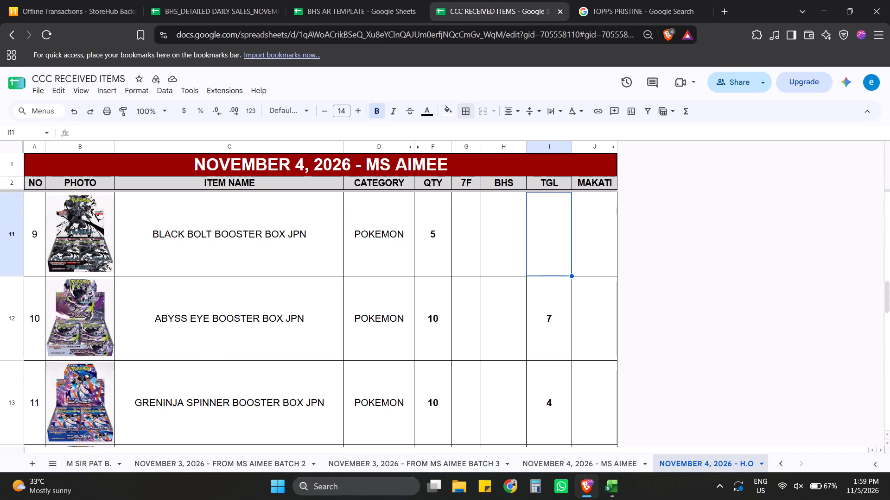
pyautogui.press('Up')
pyautogui.press('Up')
pyautogui.press('Up')
pyautogui.press('Up')
pyautogui.press('Up')
pyautogui.press('Up')
pyautogui.press('Up')
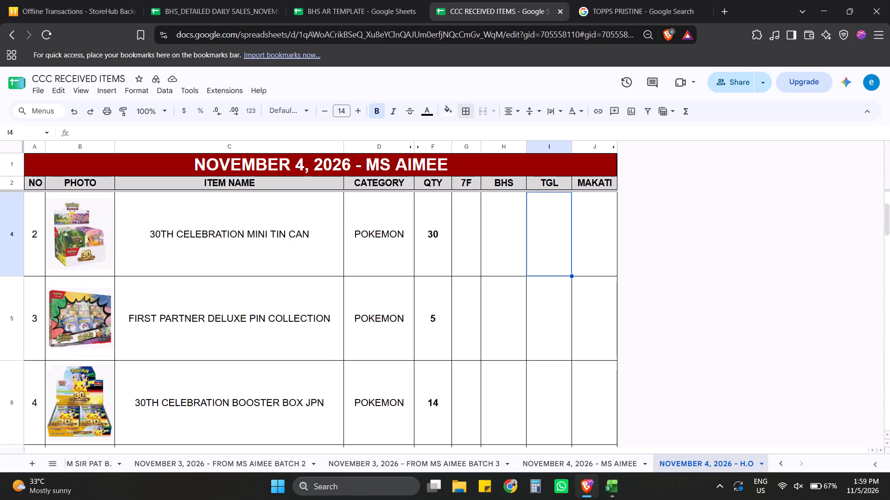
pyautogui.press('Up')
pyautogui.press('Up')
pyautogui.press('Down')
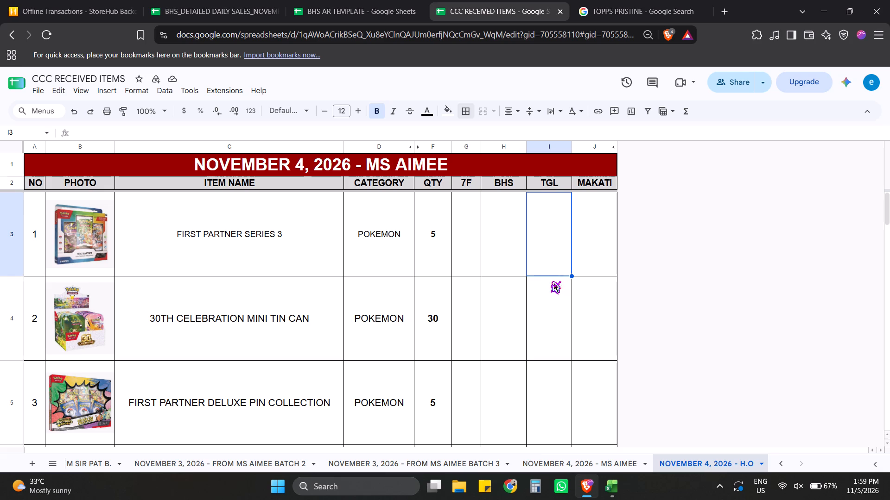
pyautogui.press('Down')
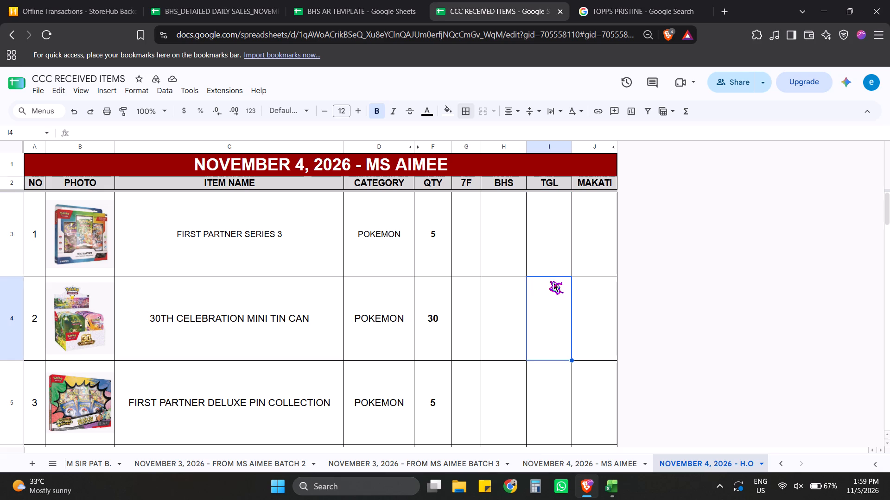
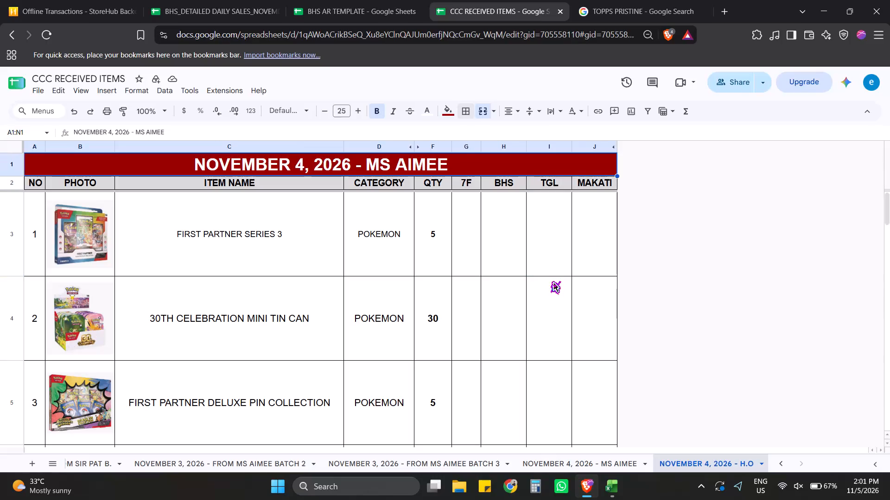
# Allocate 2 to TGL for FIRST PARTNER DELUXE PIN COLLECTION.
pyautogui.press('Down')
pyautogui.press('Down')
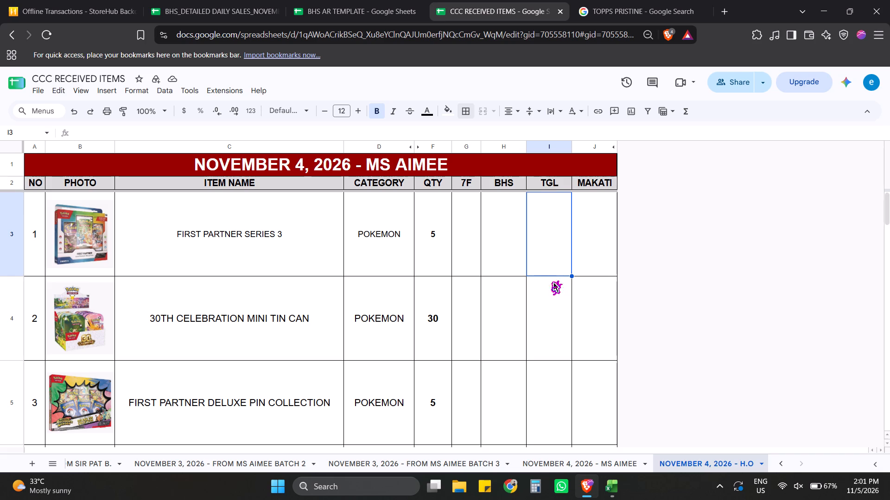
pyautogui.press('Down')
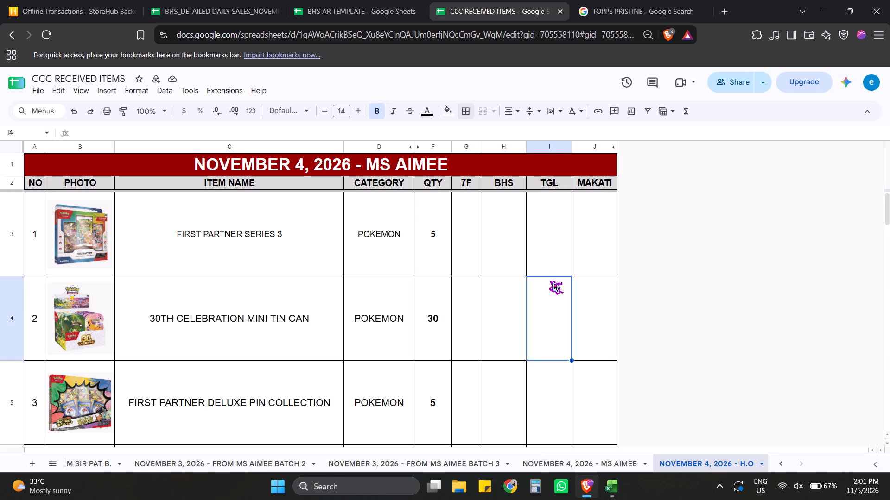
pyautogui.press('Down')
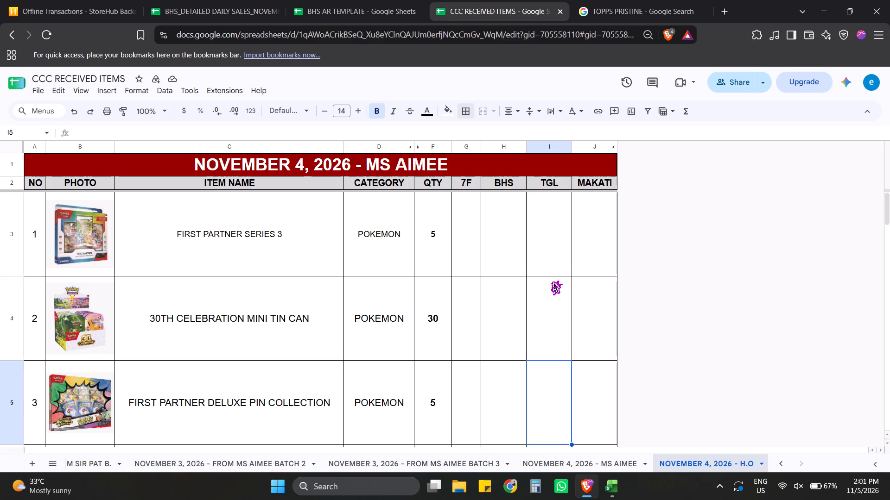
pyautogui.press('Down')
pyautogui.press('Up')
pyautogui.press('2')
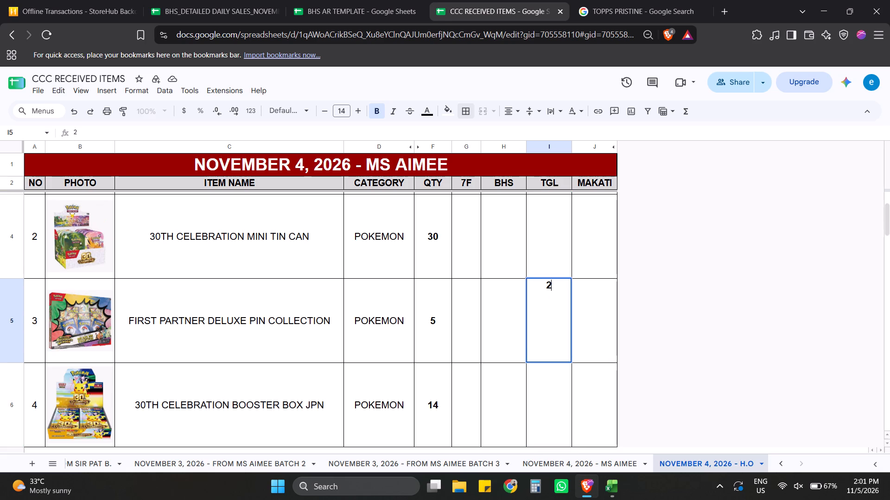
pyautogui.press('Down')
pyautogui.press('Up')
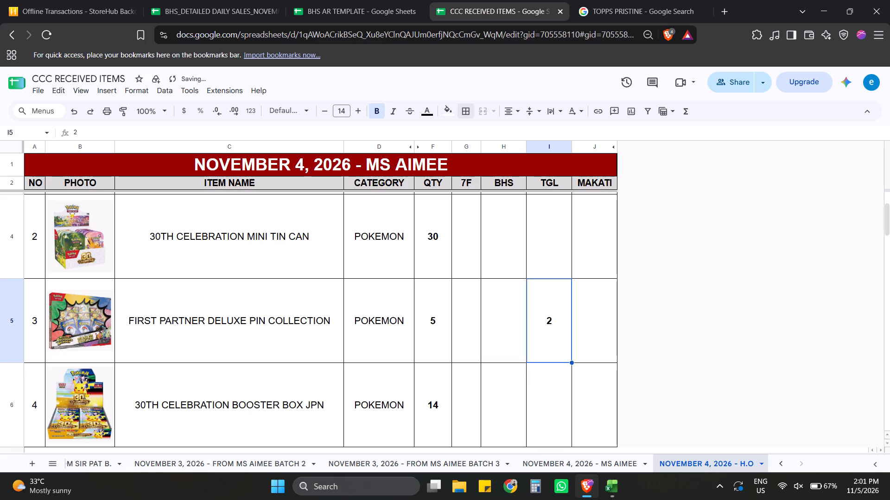
# Allocate 4 to TGL for 30TH CELEBRATION BOOSTER BOX JPN.
pyautogui.press('Up')
pyautogui.press('Up')
pyautogui.press('Up')
pyautogui.press('Up')
pyautogui.press('Down')
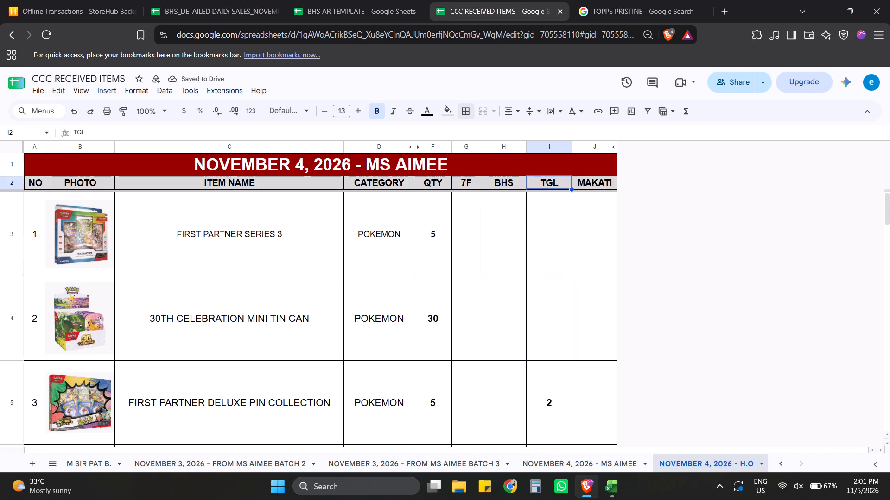
pyautogui.press('Down')
pyautogui.press('Down')
pyautogui.press('Down')
pyautogui.press('Down')
pyautogui.press('Down')
pyautogui.press('Down')
pyautogui.press('Up')
pyautogui.press('Up')
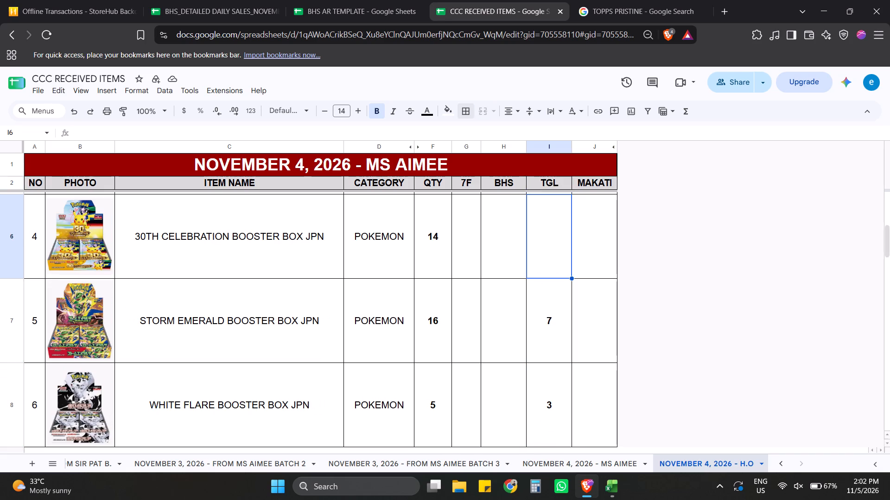
pyautogui.press('4')
pyautogui.press('Down')
pyautogui.press('Up')
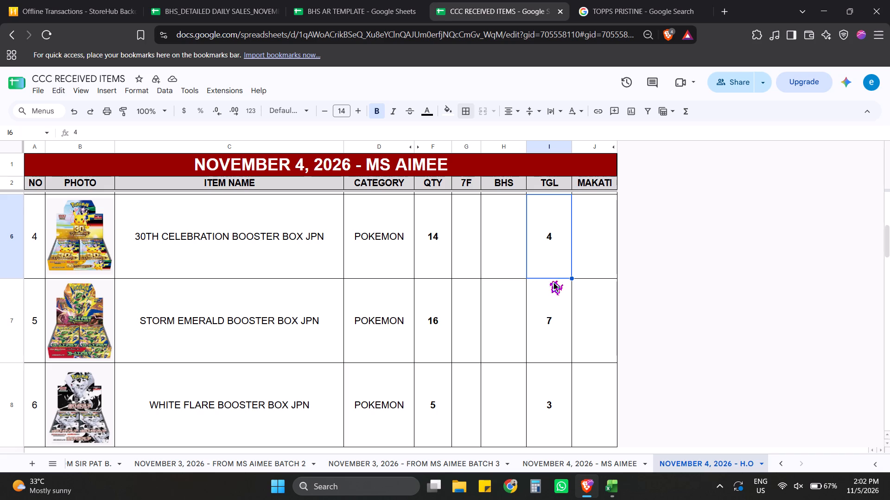
# Review the TGL column from FIRST PARTNER SERIES 3 down to BLACK BOLT BOOSTER BOX JPN for items still lacking an allocation.
pyautogui.press('Down')
pyautogui.press('Up')
pyautogui.press('Up')
pyautogui.press('Down')
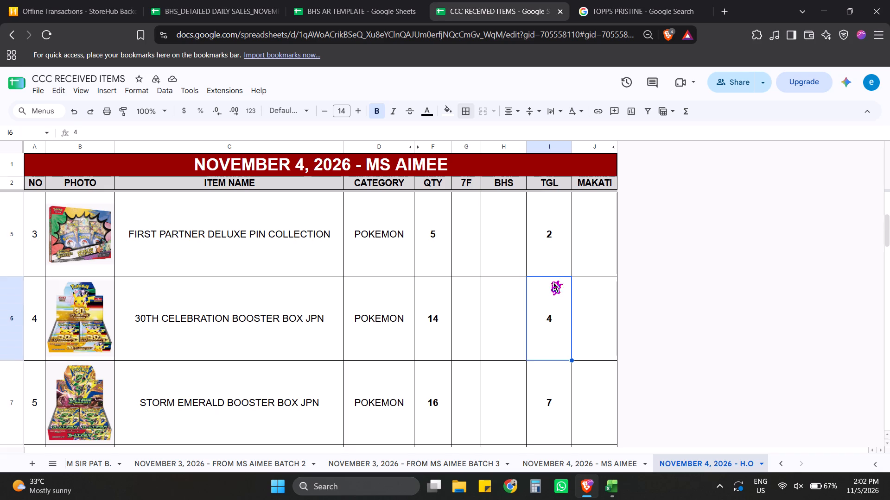
pyautogui.press('Down')
pyautogui.press('Up')
pyautogui.press('Down')
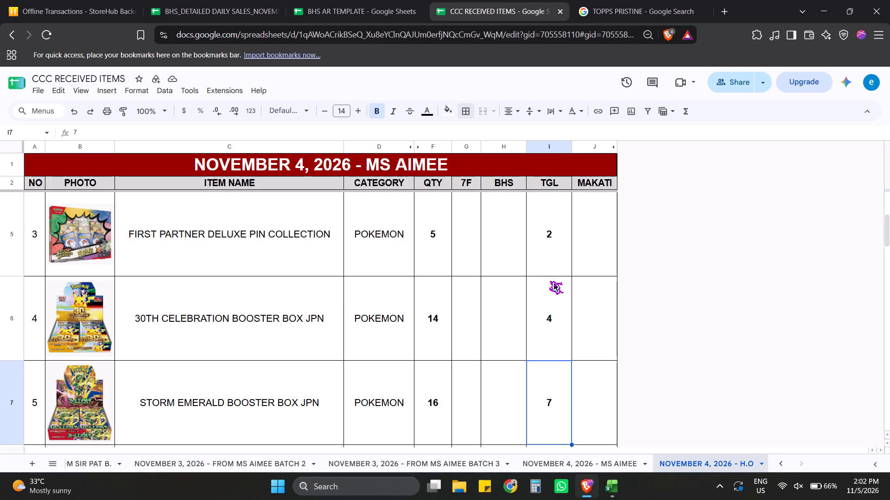
pyautogui.scroll(11, 548, 266)
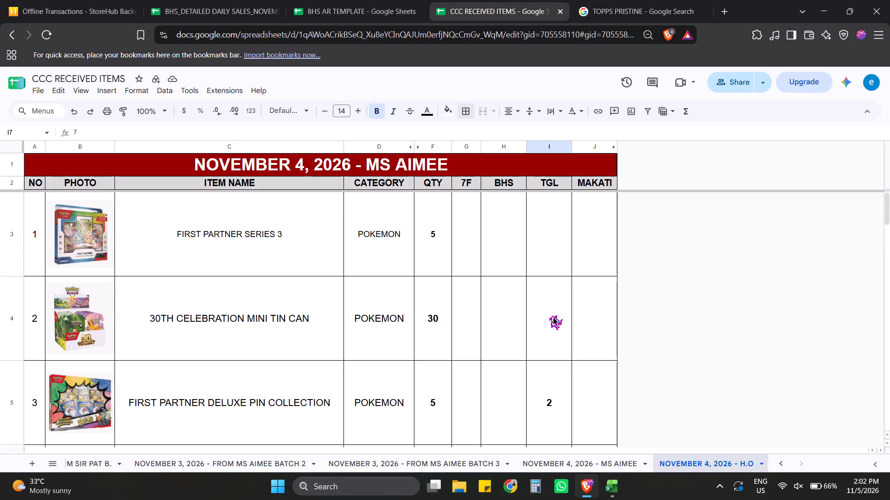
pyautogui.click(549, 315)
pyautogui.click(530, 247)
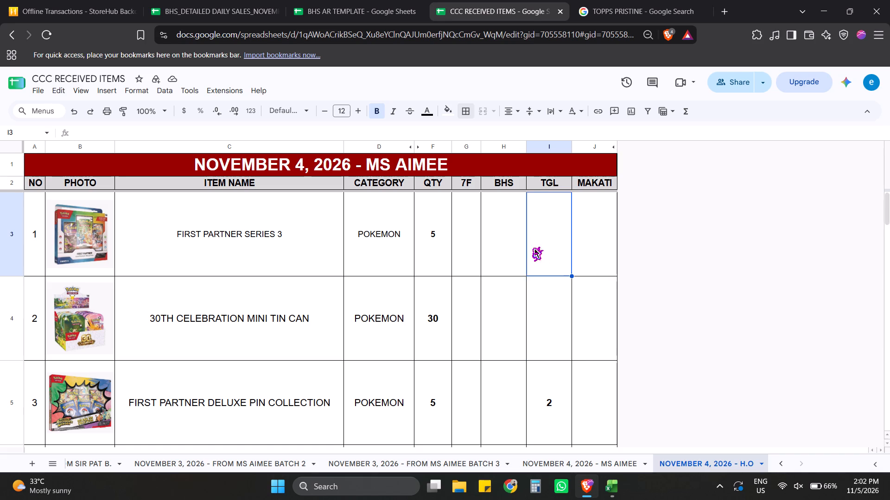
pyautogui.scroll(-20, 527, 288)
pyautogui.scroll(-11, 527, 288)
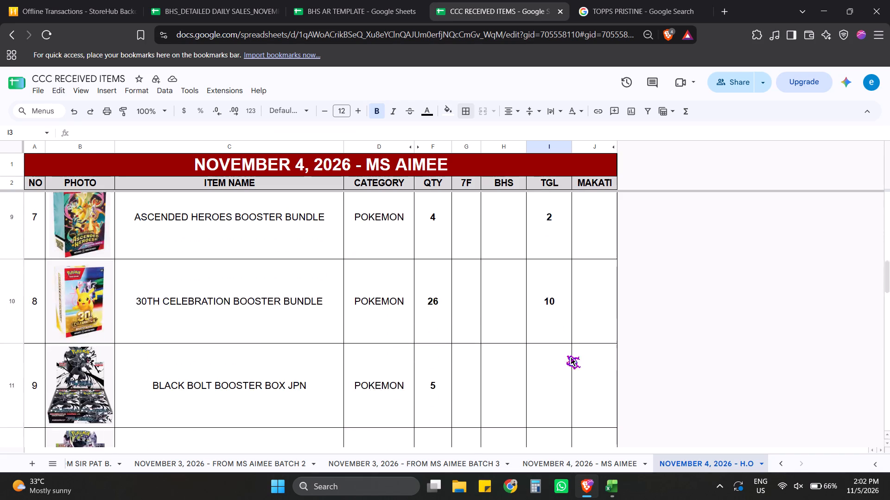
pyautogui.scroll(-2, 566, 355)
# Check the remaining TGL entries further down the list and allocate 2 to TGL for BLACK BOLT BOOSTER BOX JPN.
pyautogui.click(533, 279)
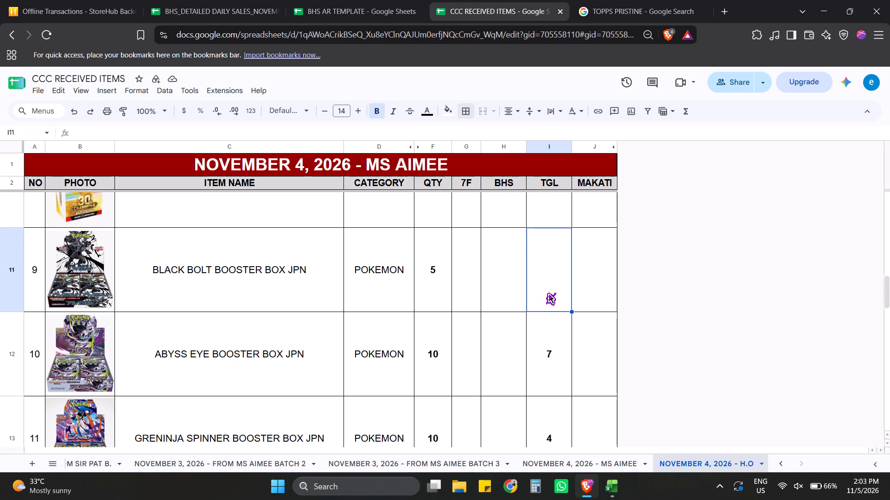
pyautogui.click(442, 277)
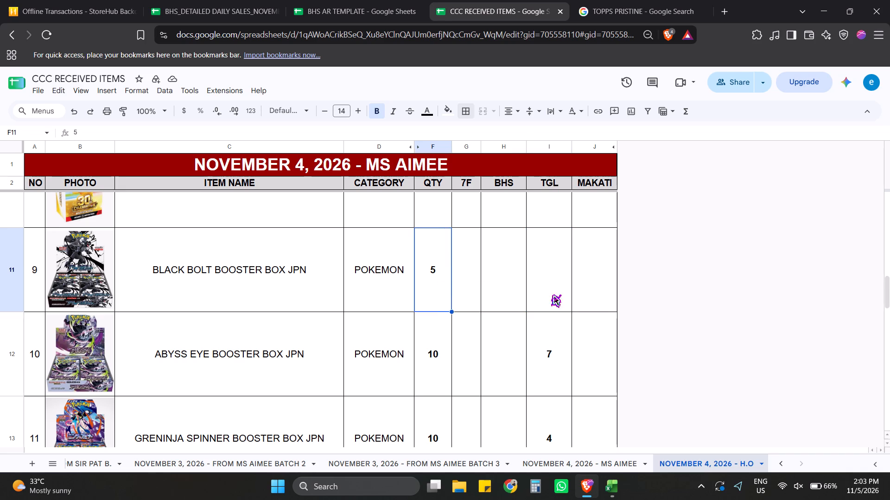
pyautogui.click(553, 298)
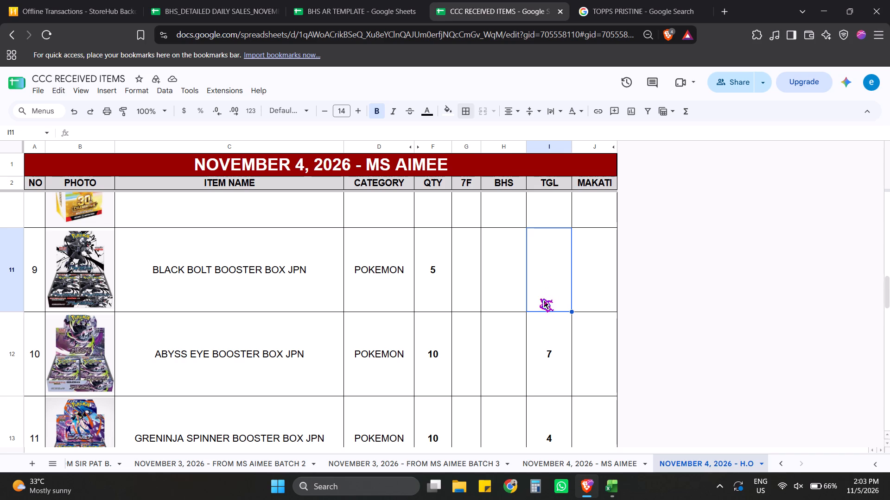
pyautogui.scroll(-14, 541, 281)
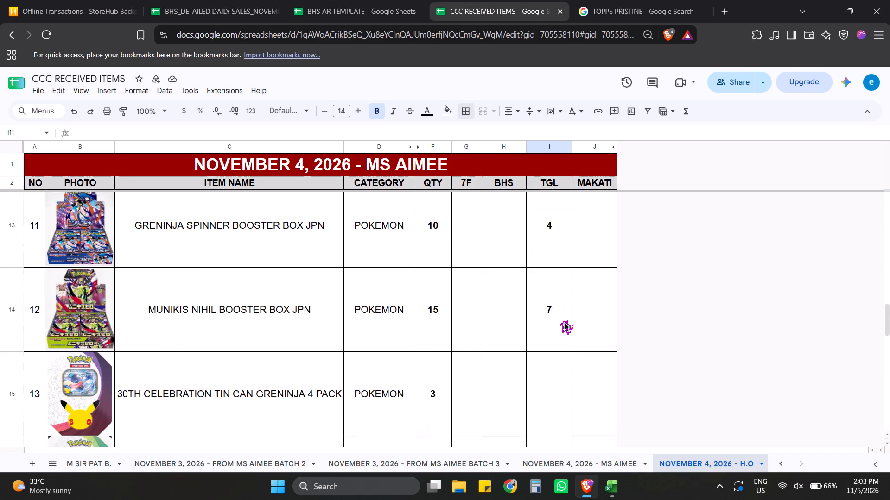
pyautogui.scroll(-5, 560, 320)
pyautogui.scroll(5, 567, 319)
pyautogui.scroll(-20, 566, 316)
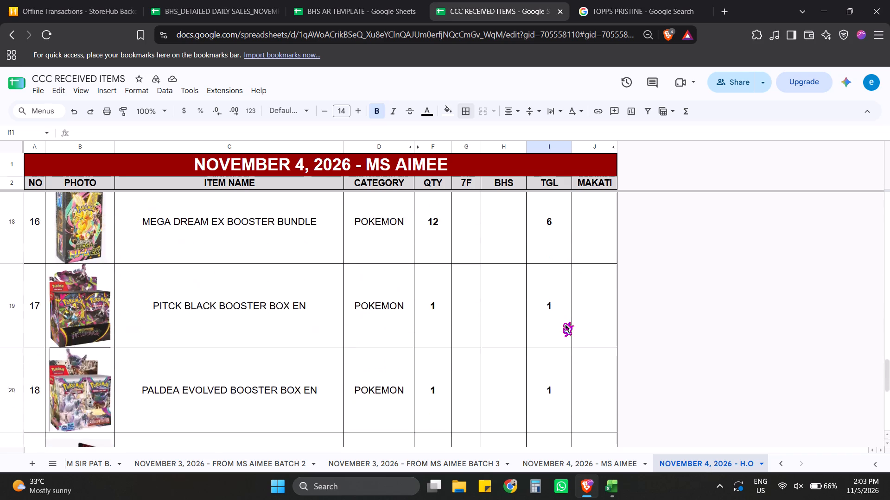
pyautogui.scroll(-15, 561, 322)
pyautogui.scroll(20, 569, 320)
pyautogui.scroll(3, 569, 320)
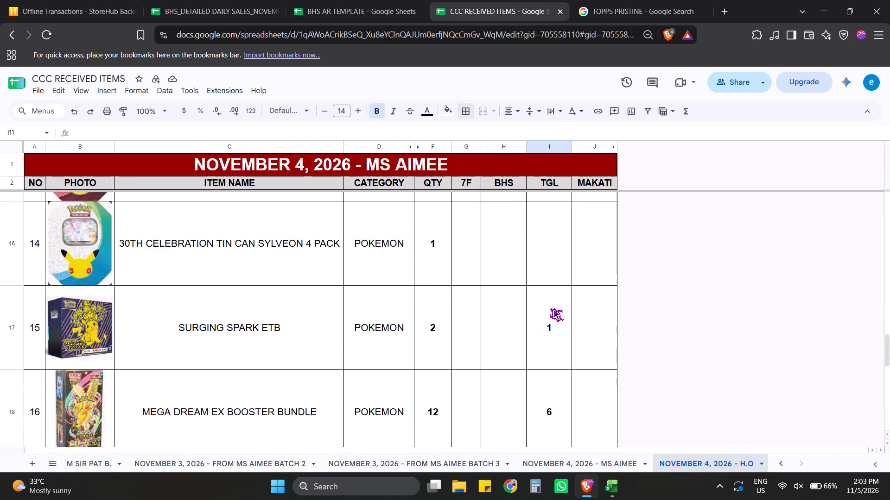
pyautogui.scroll(20, 550, 308)
pyautogui.scroll(8, 550, 308)
pyautogui.click(553, 316)
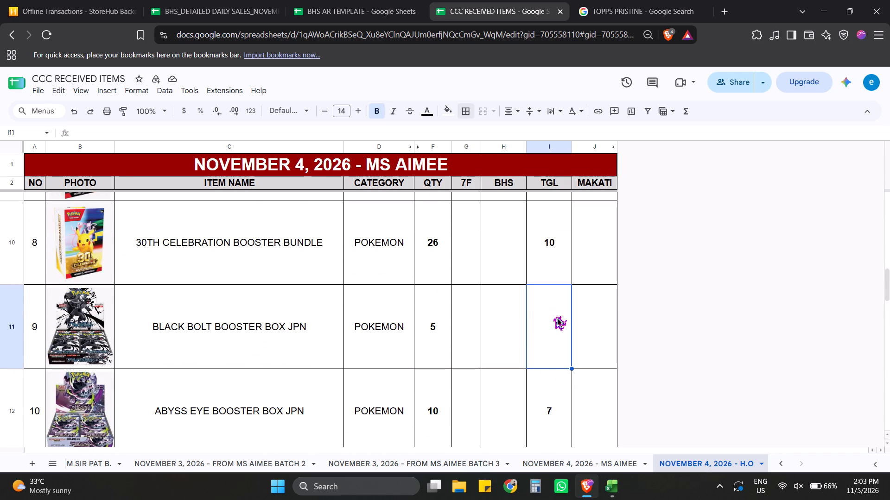
pyautogui.press('2')
pyautogui.press('Down')
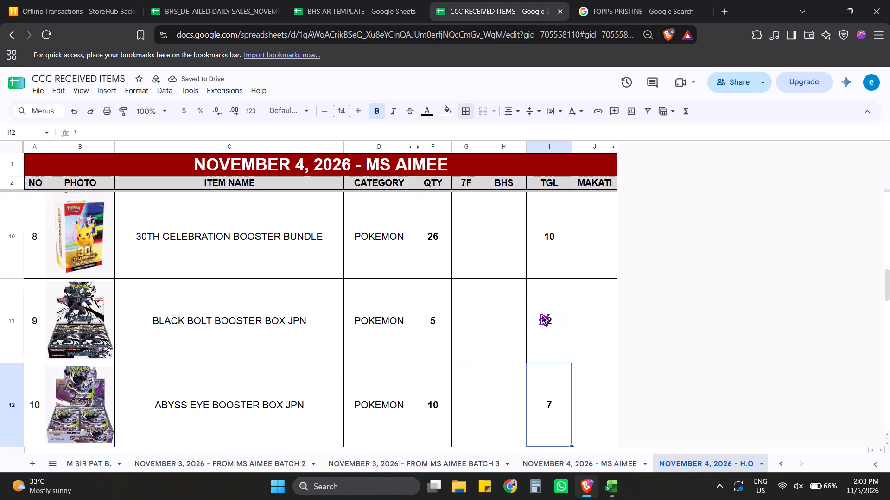
# Review the TGL allocations of the first items, from FIRST PARTNER SERIES 3 to 30TH CELEBRATION BOOSTER BOX JPN.
pyautogui.scroll(8, 550, 329)
pyautogui.scroll(17, 548, 316)
pyautogui.scroll(13, 547, 304)
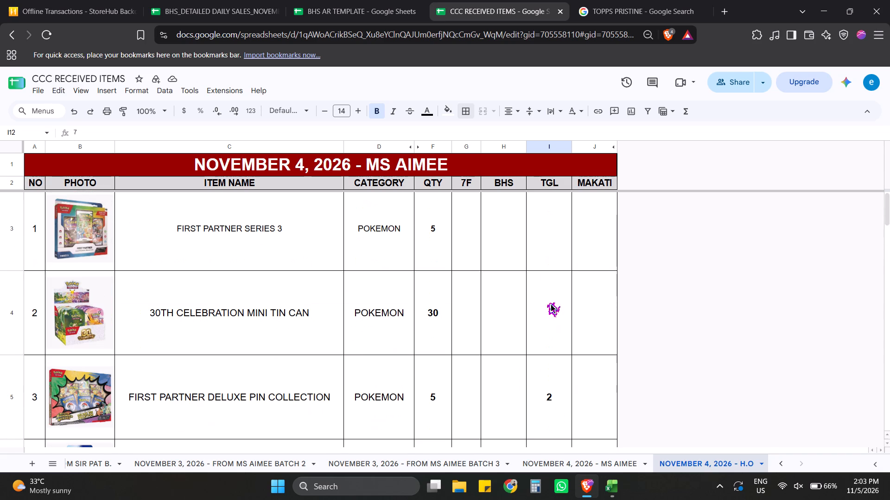
pyautogui.scroll(5, 547, 302)
pyautogui.scroll(-4, 546, 306)
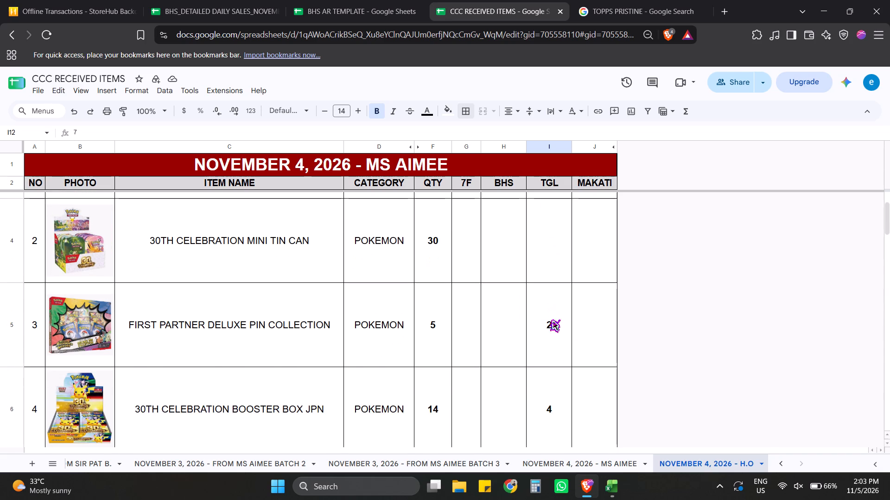
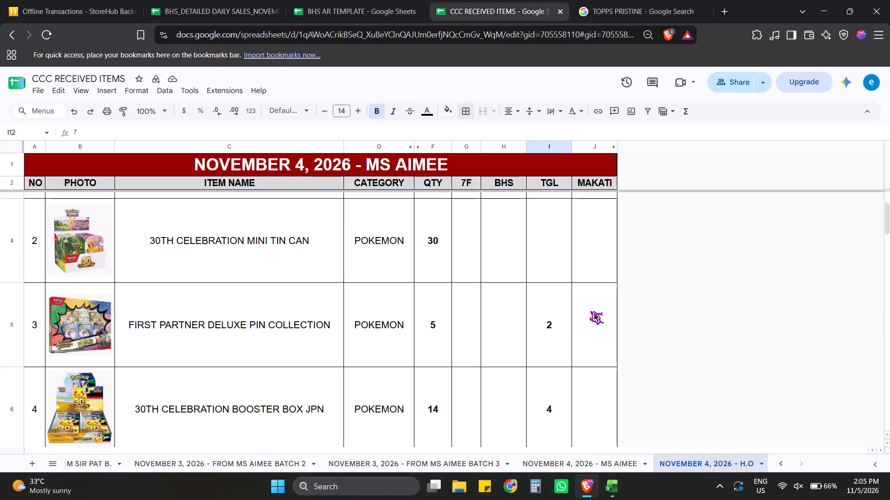
# Allocate 3 to MAKATI for FIRST PARTNER DELUXE PIN COLLECTION.
pyautogui.scroll(13, 540, 323)
pyautogui.scroll(-6, 491, 278)
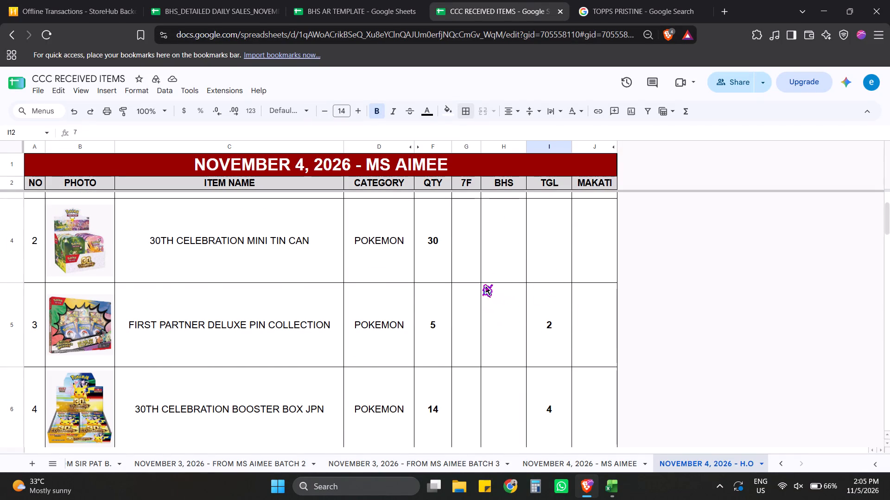
pyautogui.click(498, 287)
pyautogui.click(468, 291)
pyautogui.click(596, 290)
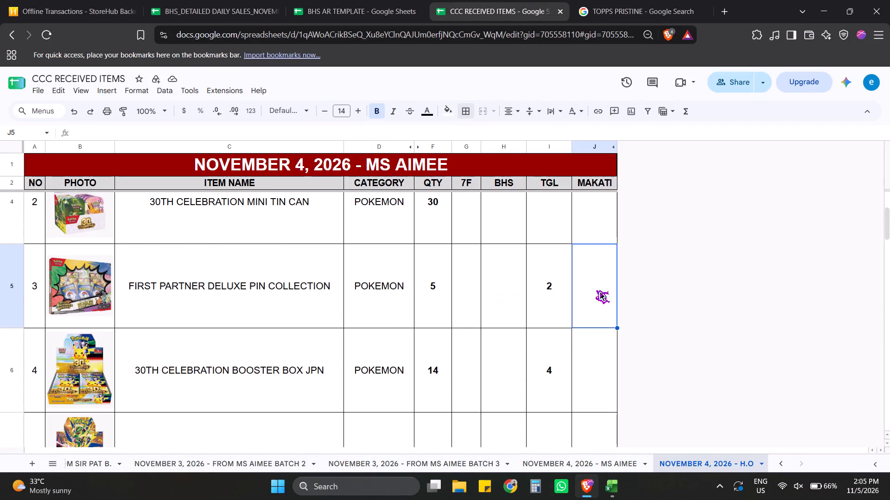
pyautogui.press('3')
pyautogui.press('Up')
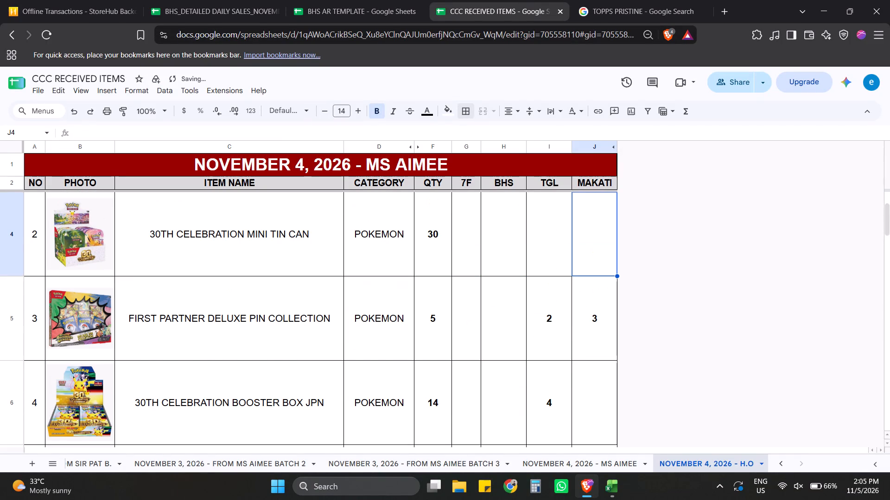
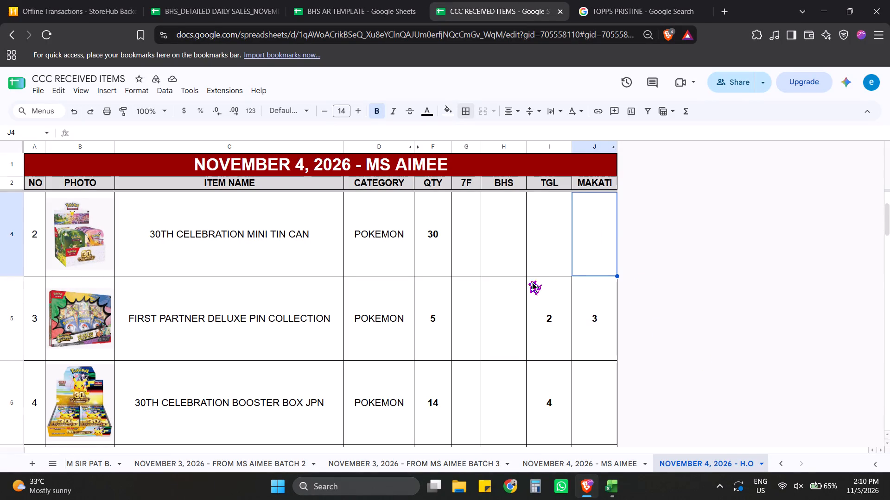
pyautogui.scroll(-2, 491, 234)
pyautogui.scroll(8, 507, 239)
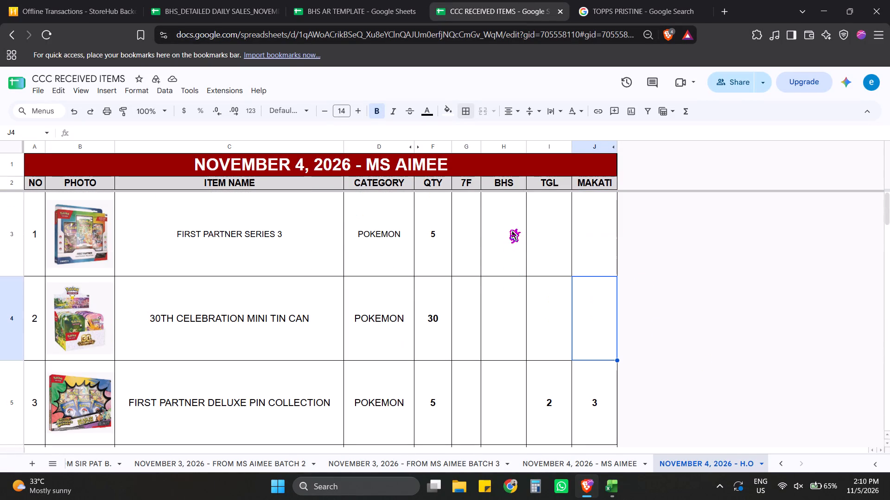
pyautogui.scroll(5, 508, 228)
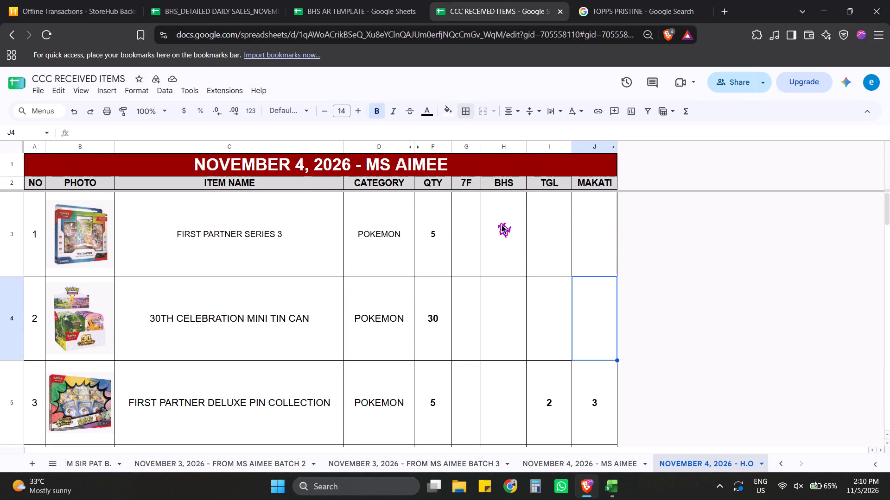
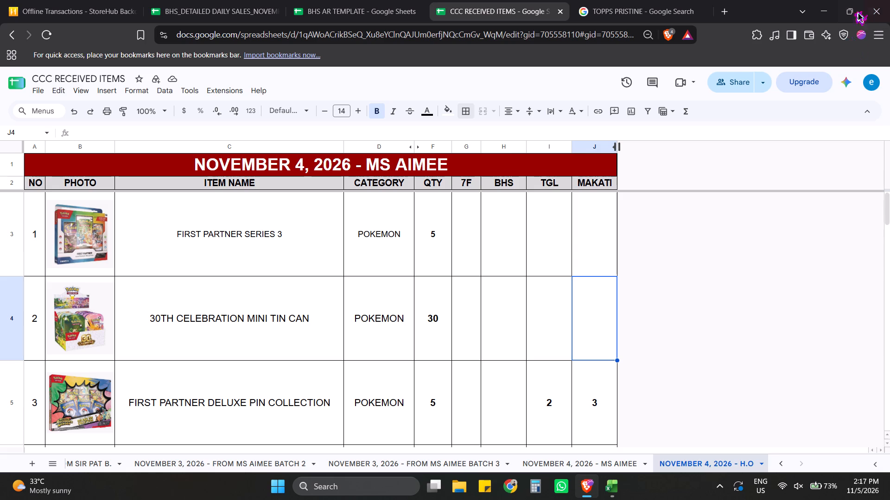
# Enter a BHS allocation of 1 for TOPPS PRISTINE in the last item row.
pyautogui.click(521, 262)
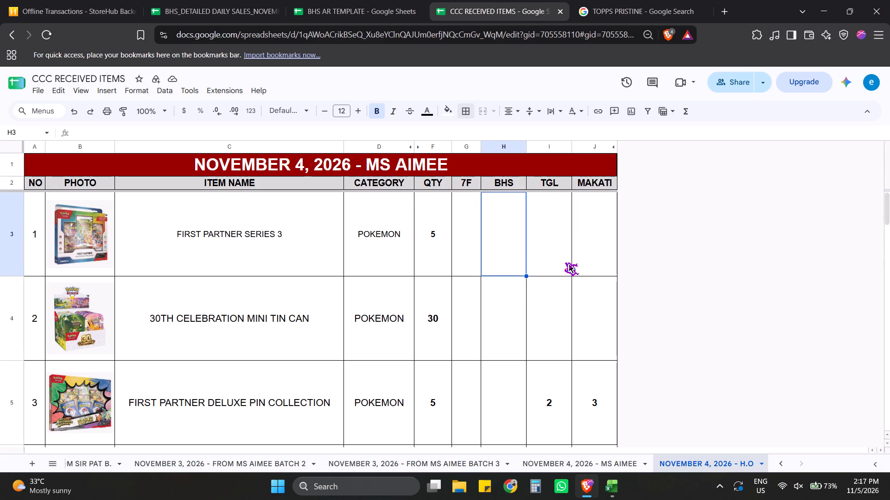
pyautogui.scroll(-1, 565, 262)
pyautogui.scroll(7, 515, 261)
pyautogui.scroll(-8, 502, 248)
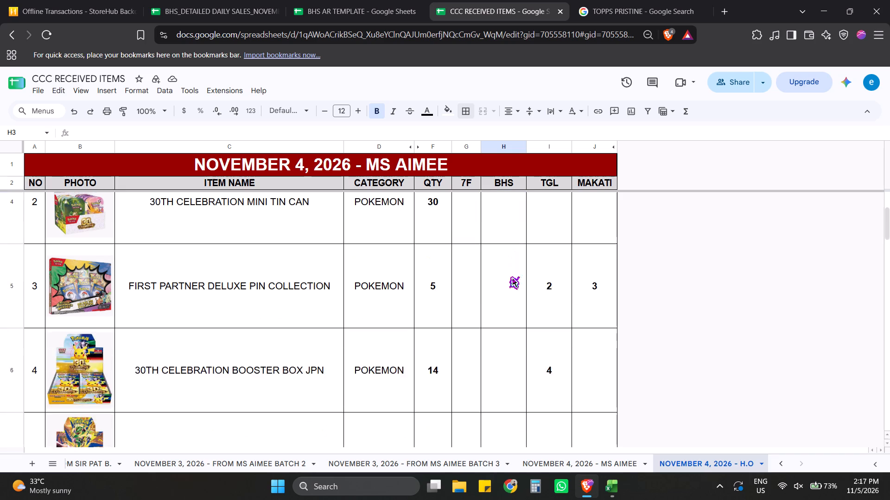
pyautogui.scroll(-4, 508, 276)
pyautogui.click(505, 328)
pyautogui.hotkey('ctrl', 'Down')
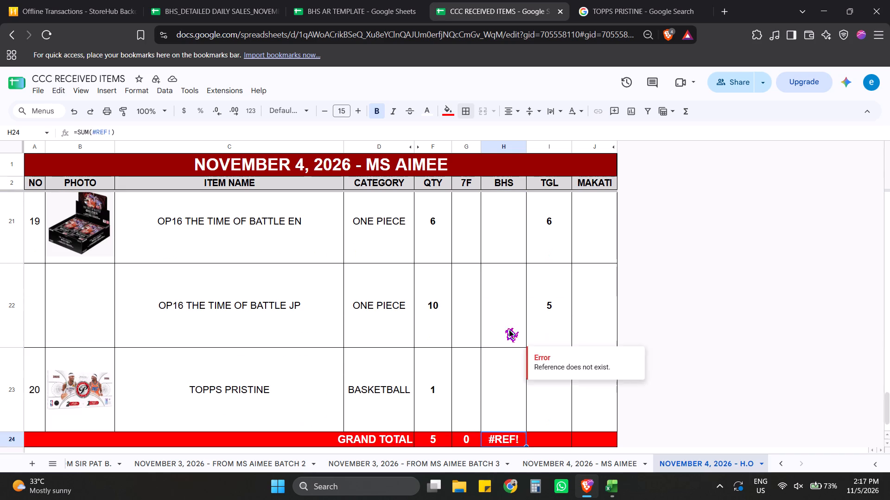
pyautogui.press('Up')
pyautogui.press('1')
pyautogui.press('Down')
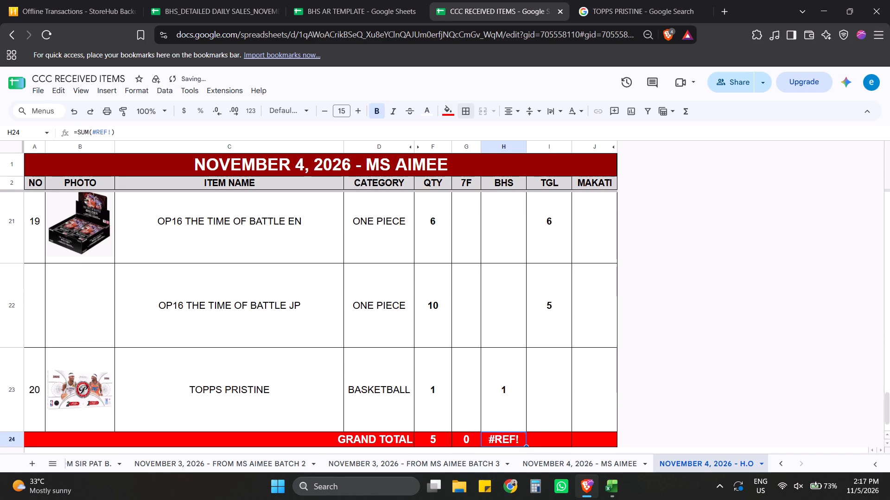
# Enter a BHS allocation of 5 for 30TH CELEBRATION BOOSTER BOX JPN.
pyautogui.press('Up')
pyautogui.press('Up')
pyautogui.press('Up')
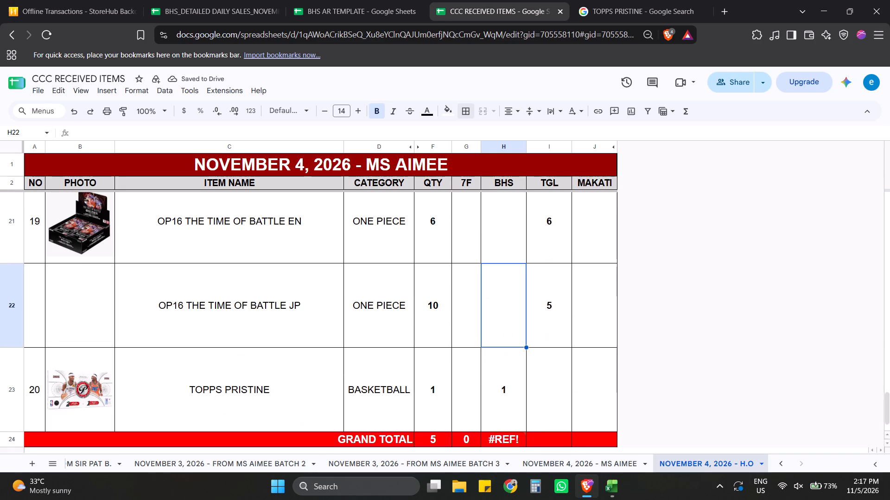
pyautogui.press('Down')
pyautogui.press('Up')
pyautogui.press('Up')
pyautogui.press('Up')
pyautogui.press('Up')
pyautogui.press('Up')
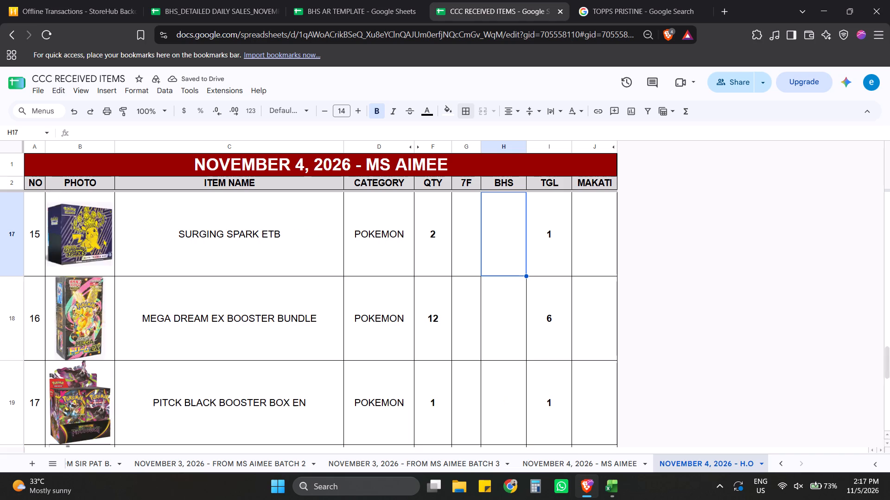
pyautogui.press('Up')
pyautogui.press('Up')
pyautogui.press('Up')
pyautogui.press('Up')
pyautogui.press('Up')
pyautogui.press('Up')
pyautogui.press('Up')
pyautogui.press('Up')
pyautogui.press('Up')
pyautogui.press('Up')
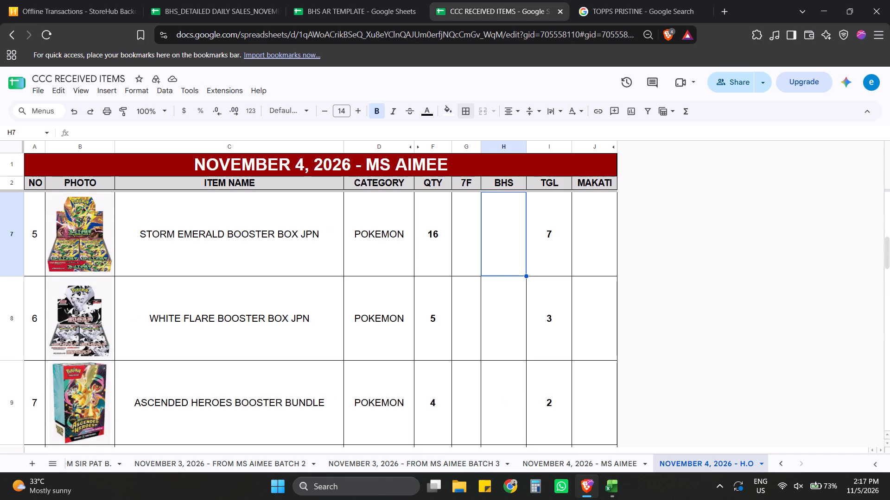
pyautogui.press('Up')
pyautogui.press('Up')
pyautogui.press('Down')
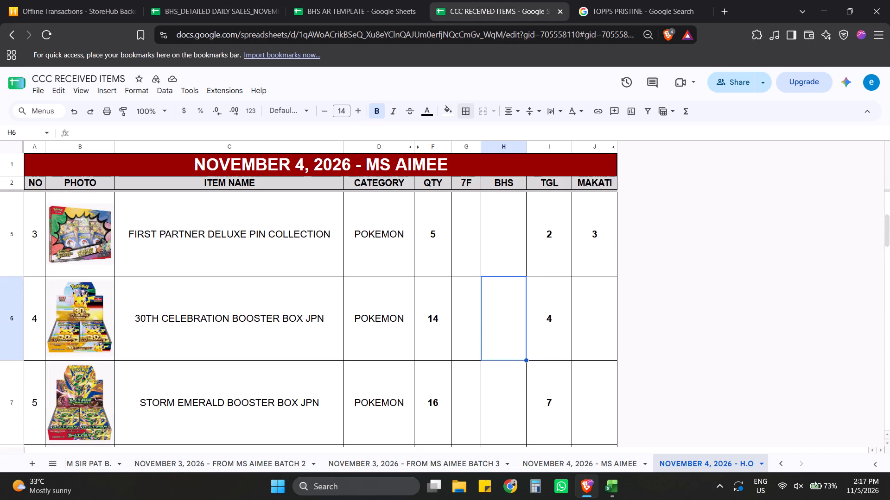
pyautogui.press('5')
pyautogui.press('Down')
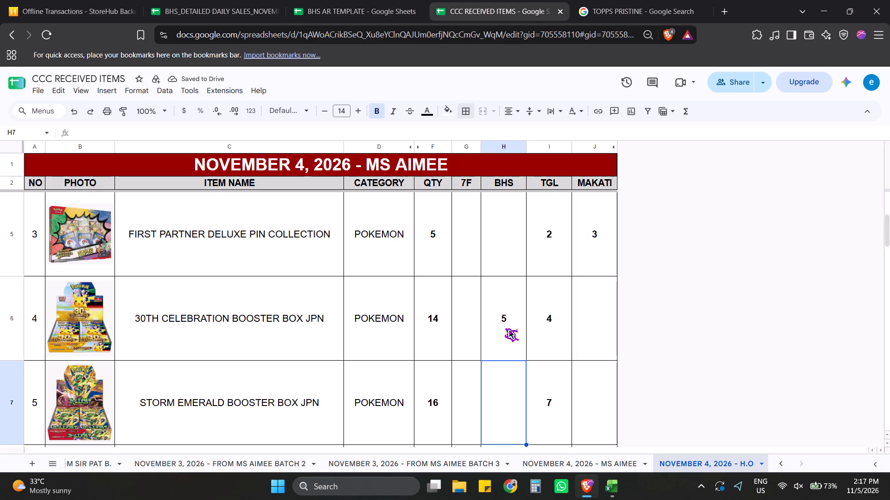
# Enter a BHS allocation of 4 for GRENINJA SPINNER BOOSTER BOX JPN.
pyautogui.press('Up')
pyautogui.press('Up')
pyautogui.press('Up')
pyautogui.press('Down')
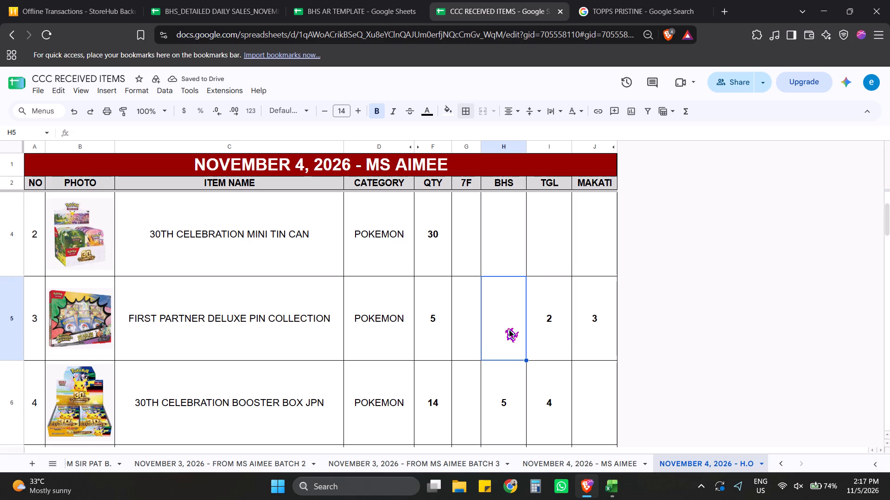
pyautogui.press('Down')
pyautogui.press('Down')
pyautogui.press('Down')
pyautogui.press('Down')
pyautogui.press('Down')
pyautogui.press('Down')
pyautogui.press('Down')
pyautogui.press('Down')
pyautogui.press('Down')
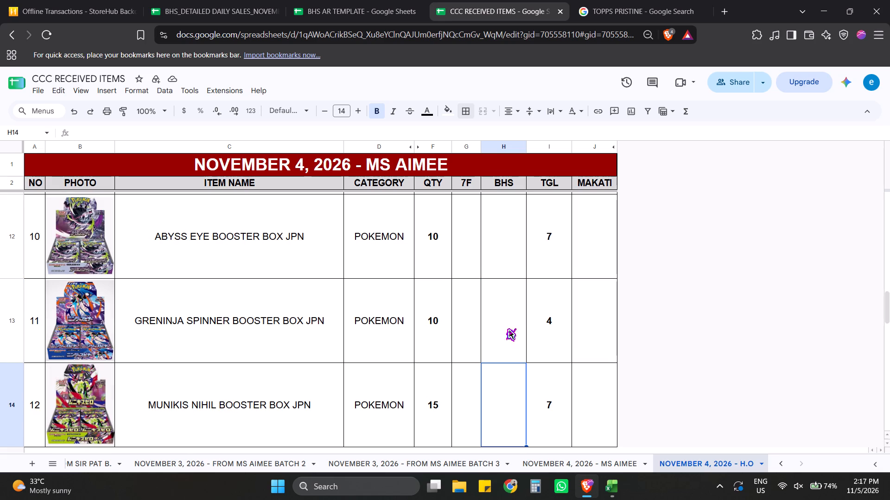
pyautogui.press('Up')
pyautogui.press('4')
pyautogui.press('Down')
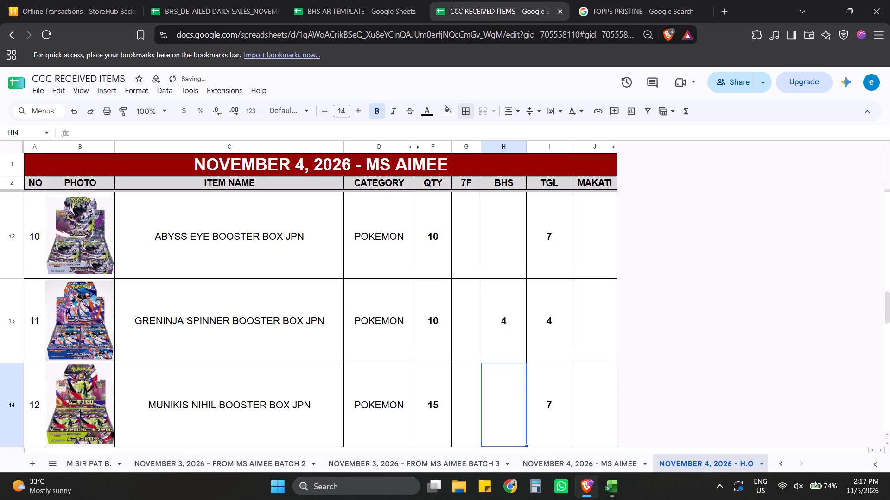
# Enter a BHS allocation of 3 for BLACK BOLT BOOSTER BOX JPN.
pyautogui.press('Up')
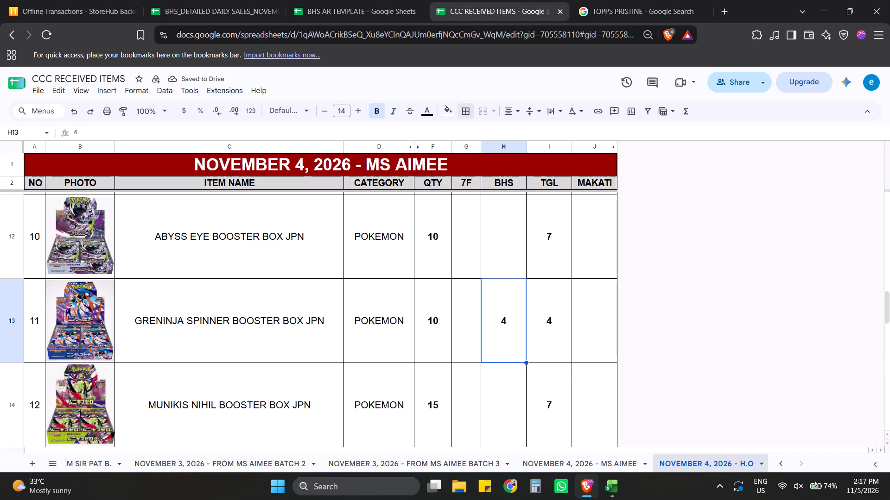
pyautogui.press('Up')
pyautogui.press('Up')
pyautogui.press('Up')
pyautogui.press('Down')
pyautogui.press('3')
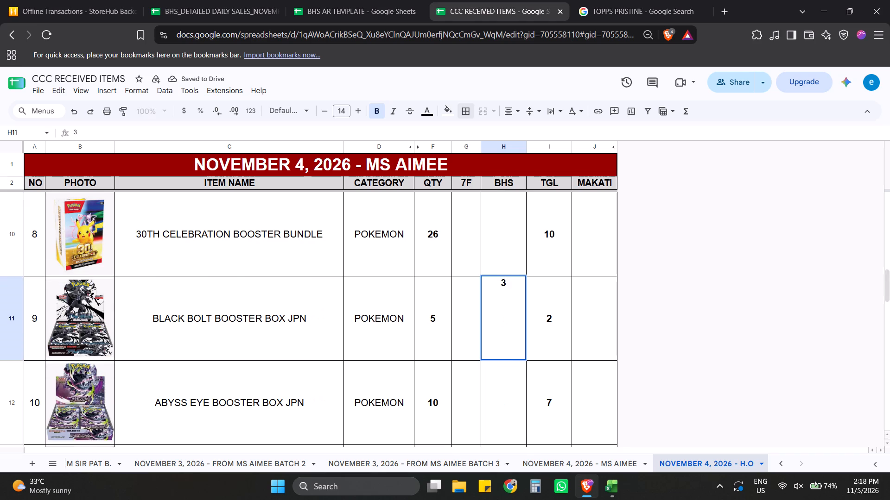
pyautogui.press('Down')
# Enter a BHS allocation of 2 for WHITE FLARE BOOSTER BOX JPN.
pyautogui.press('Up')
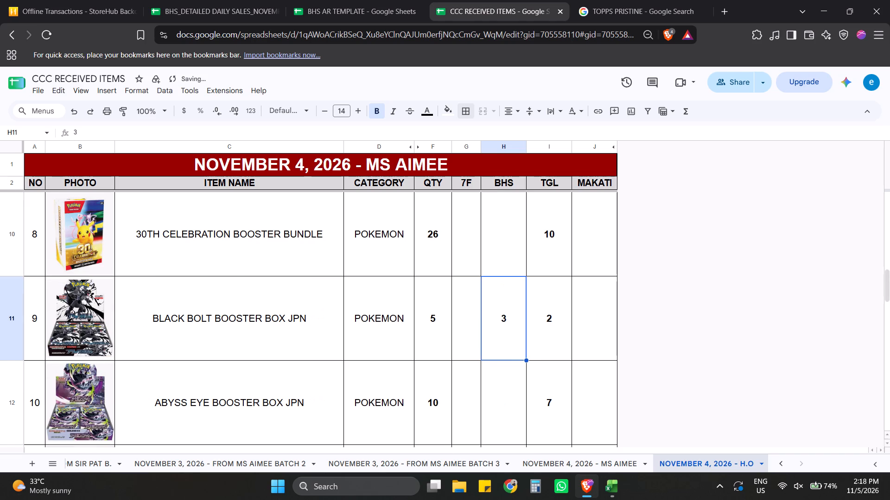
pyautogui.press('Up')
pyautogui.press('Up')
pyautogui.press('Down')
pyautogui.press('Down')
pyautogui.press('Down')
pyautogui.press('Down')
pyautogui.press('Down')
pyautogui.press('Down')
pyautogui.press('Down')
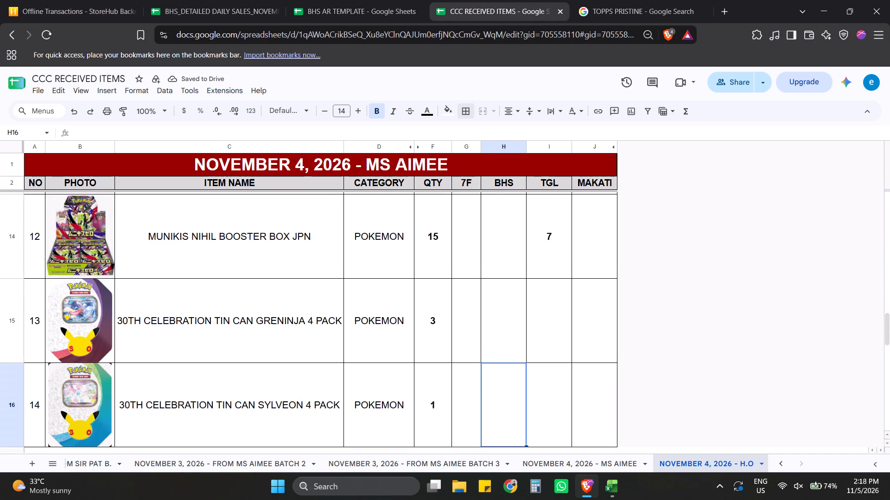
pyautogui.press('Down')
pyautogui.press('Down')
pyautogui.press('Down')
pyautogui.press('Down')
pyautogui.press('Down')
pyautogui.press('Down')
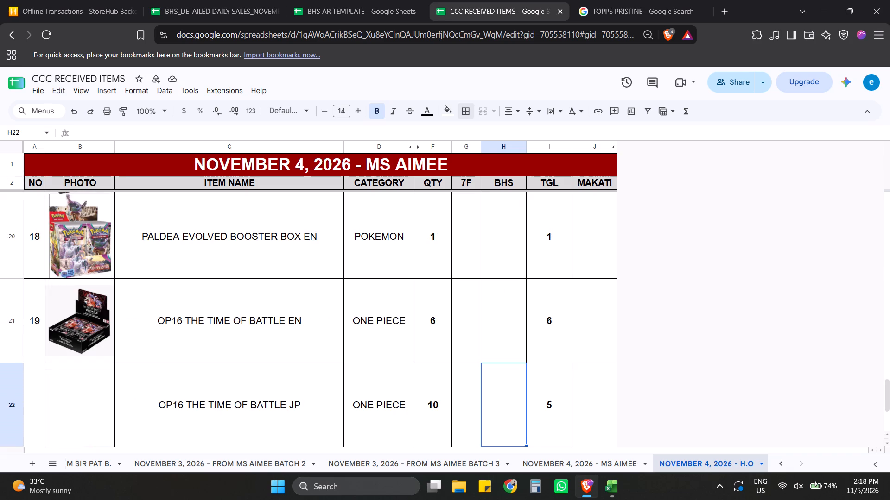
pyautogui.press('Up')
pyautogui.press('Down')
pyautogui.press('Down')
pyautogui.press('Down')
pyautogui.press('Up')
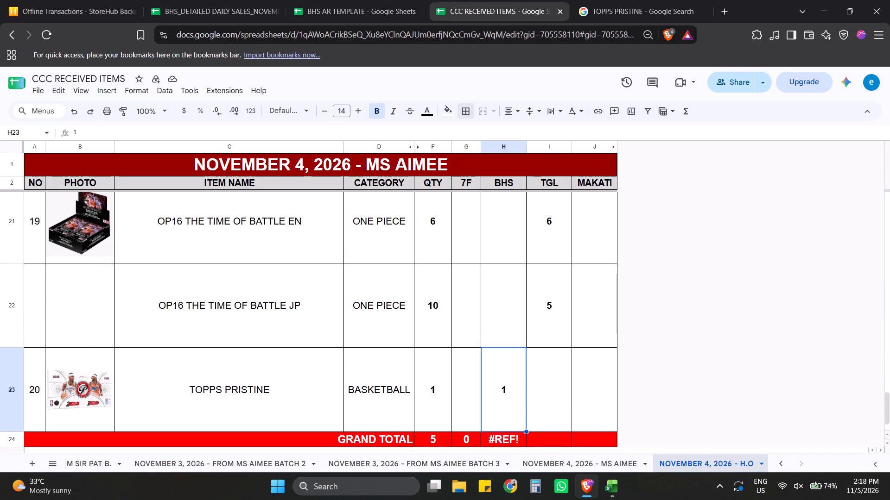
pyautogui.press('Up')
pyautogui.press('Up')
pyautogui.press('Up')
pyautogui.press('Up')
pyautogui.press('Up')
pyautogui.press('Up')
pyautogui.press('Up')
pyautogui.press('Up')
pyautogui.press('Up')
pyautogui.press('Up')
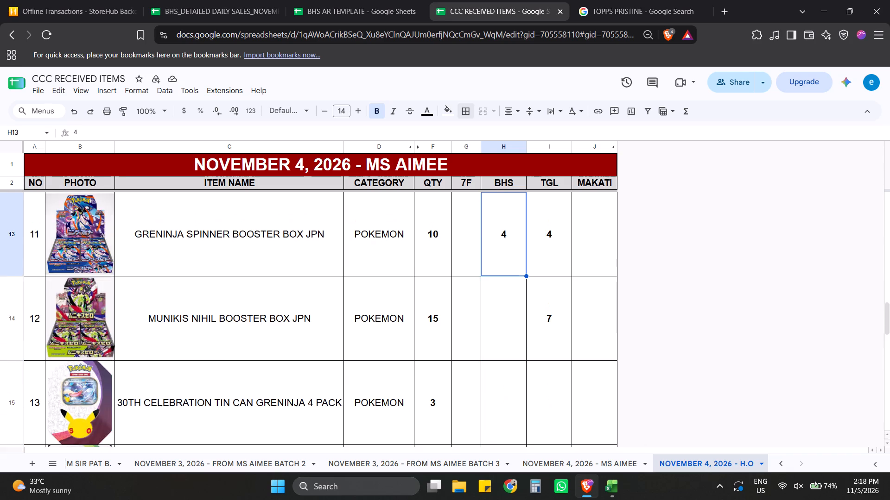
pyautogui.press('Up')
pyautogui.press('Up')
pyautogui.press('Up')
pyautogui.press('Up')
pyautogui.press('Up')
pyautogui.press('Up')
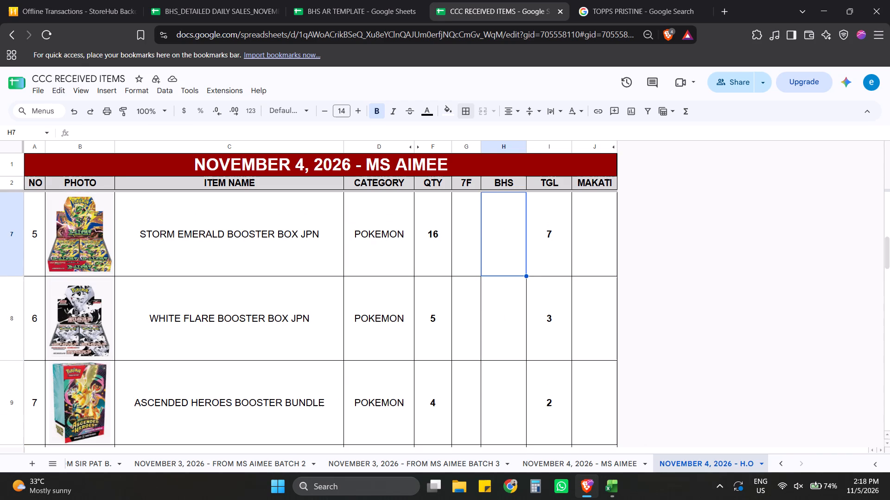
pyautogui.press('Down')
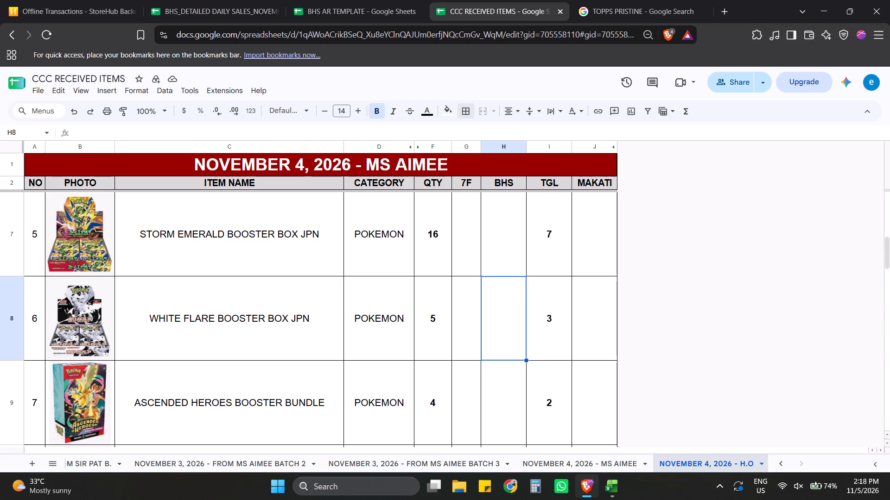
pyautogui.press('2')
pyautogui.press('Down')
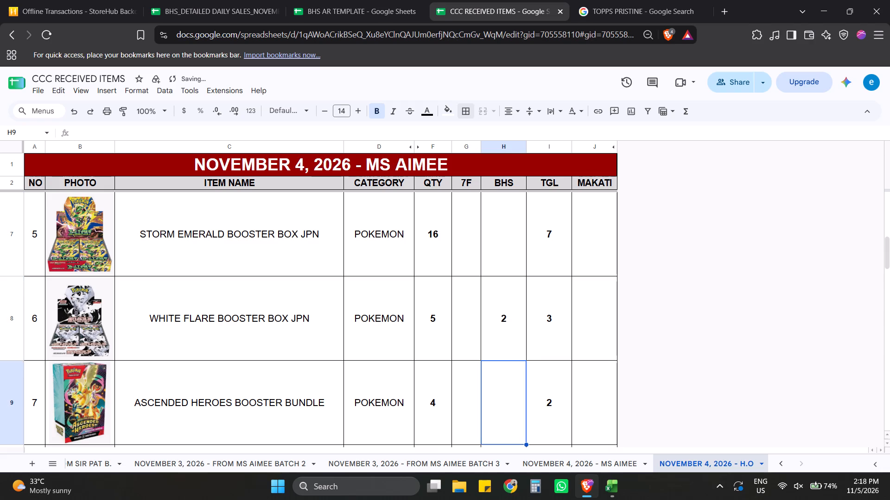
# Enter a BHS allocation of 6 for MUNIKIS NIHIL BOOSTER BOX JPN.
pyautogui.press('Up')
pyautogui.press('Up')
pyautogui.press('Up')
pyautogui.press('Up')
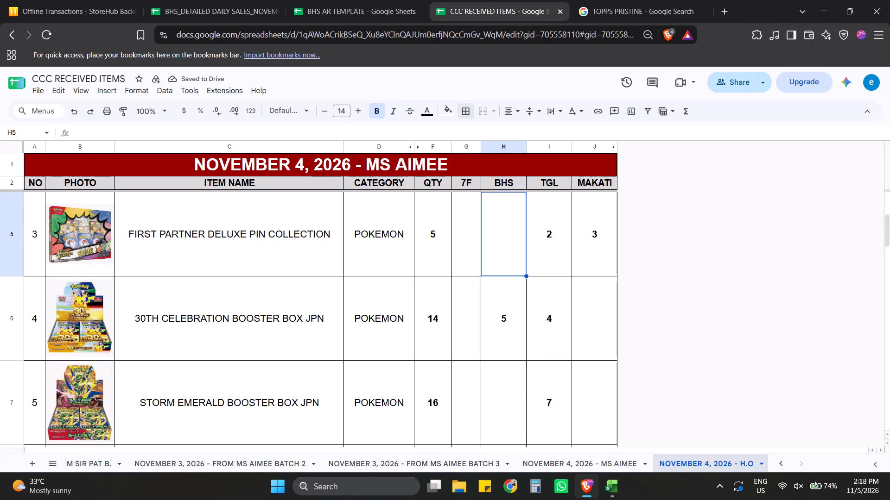
pyautogui.press('Up')
pyautogui.press('Up')
pyautogui.press('Up')
pyautogui.press('Down')
pyautogui.press('Down')
pyautogui.press('Down')
pyautogui.press('Down')
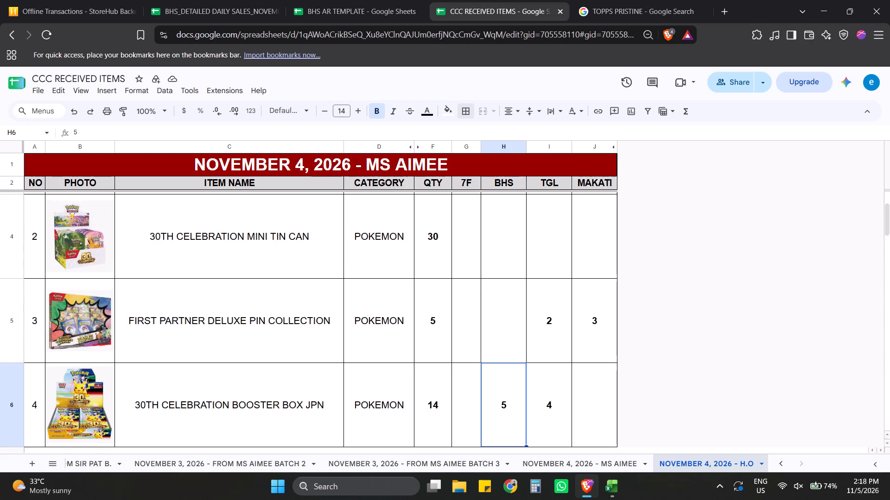
pyautogui.press('Down')
pyautogui.press('Down')
pyautogui.press('Down')
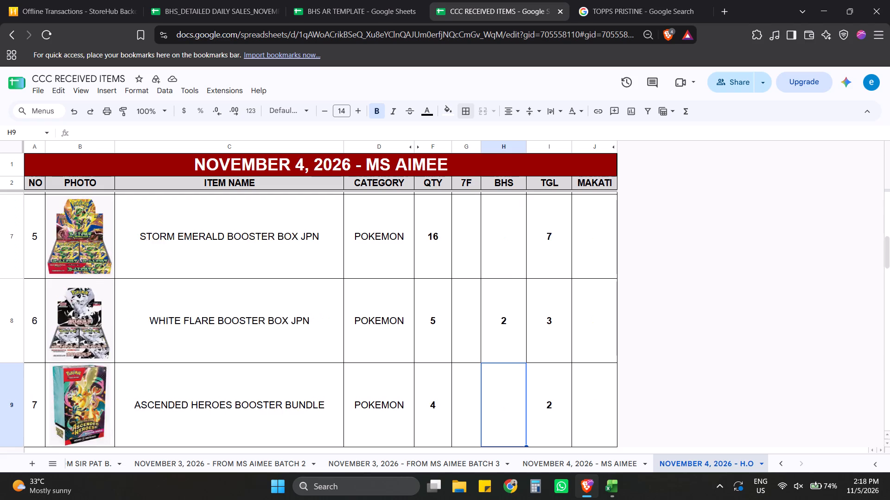
pyautogui.press('Down')
pyautogui.press('Down')
pyautogui.press('Down')
pyautogui.press('Down')
pyautogui.press('Down')
pyautogui.press('Down')
pyautogui.press('Up')
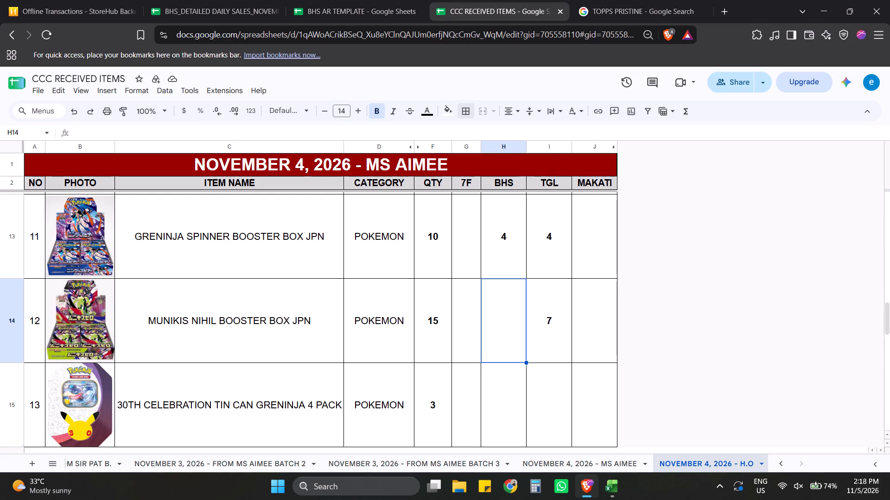
pyautogui.press('6')
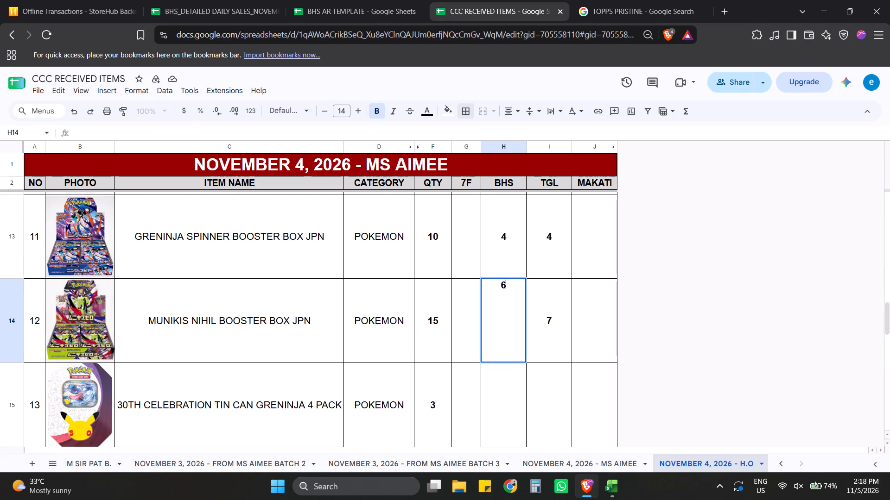
pyautogui.press('Down')
# Enter a BHS allocation of 4 for STORM EMERALD BOOSTER BOX JPN.
pyautogui.press('Up')
pyautogui.press('Up')
pyautogui.press('Up')
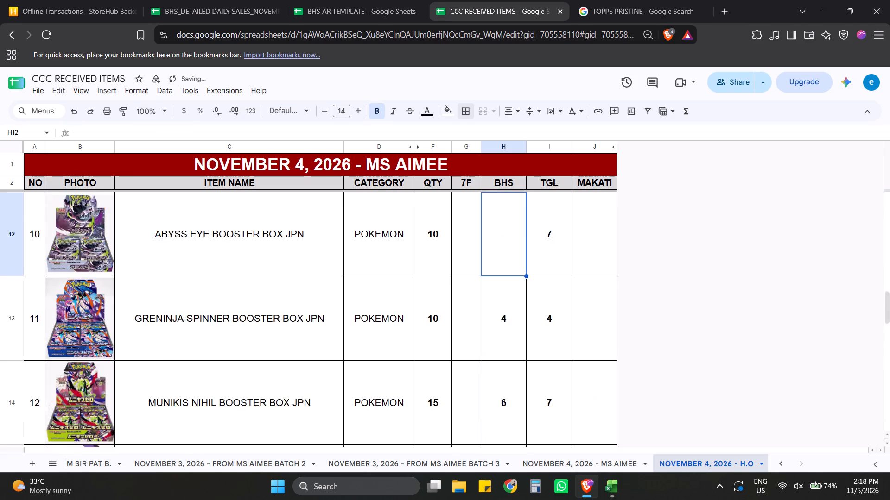
pyautogui.press('Up')
pyautogui.press('Up')
pyautogui.press('Up')
pyautogui.press('Up')
pyautogui.press('Up')
pyautogui.press('Up')
pyautogui.press('Down')
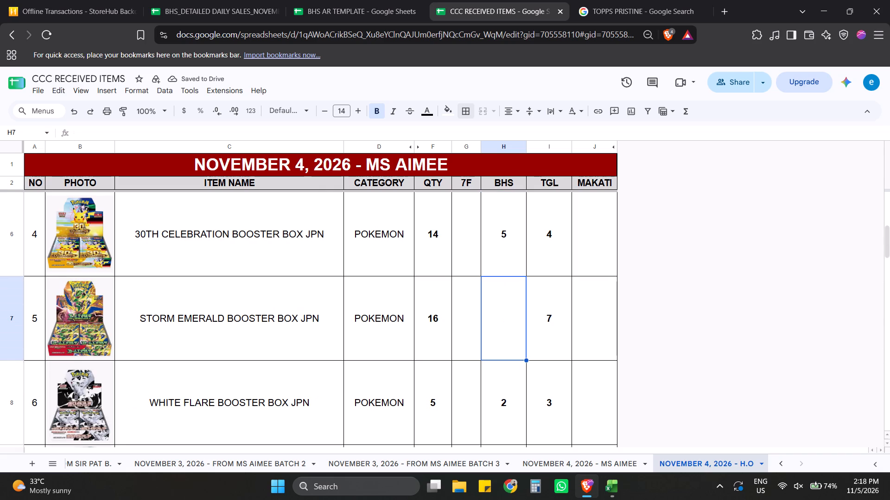
pyautogui.press('4')
pyautogui.press('Down')
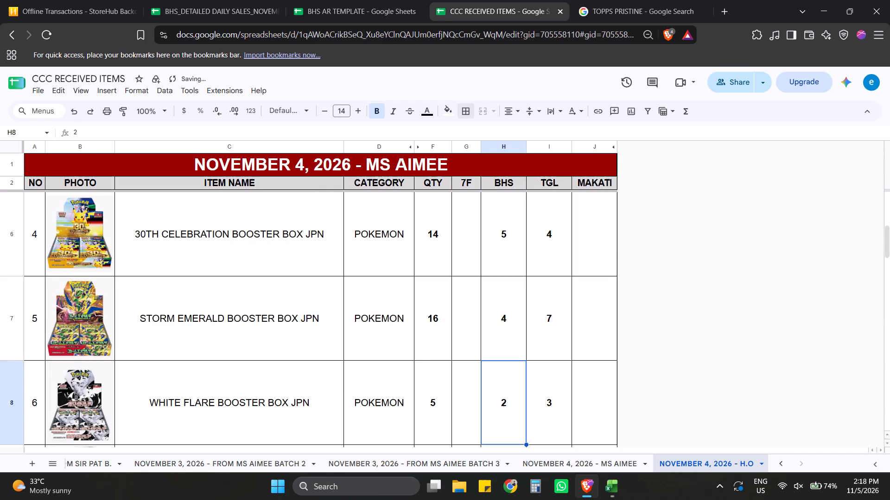
# For 30TH CELEBRATION MINI TIN CAN, enter 200 under BHS and 10 under MAKATI.
pyautogui.press('Up')
pyautogui.press('Up')
pyautogui.press('Up')
pyautogui.press('Up')
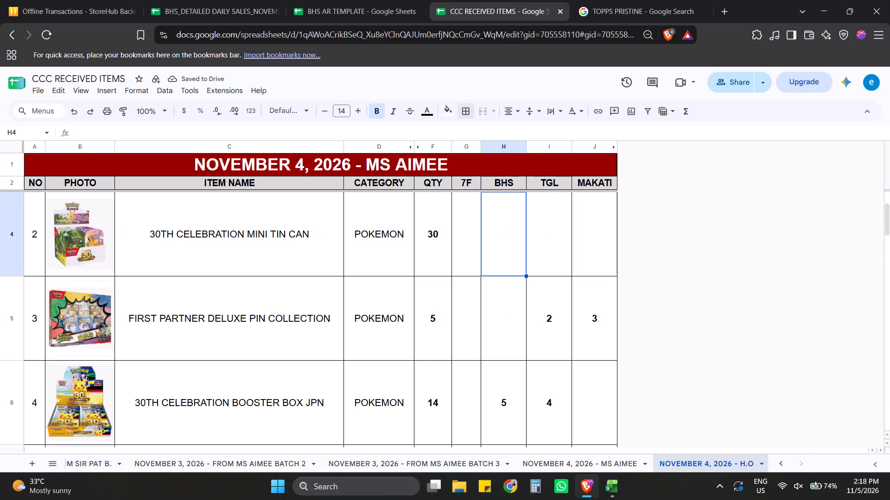
pyautogui.press('Up')
pyautogui.press('Up')
pyautogui.press('Down')
pyautogui.press('Down')
pyautogui.write('200')
pyautogui.press('Right')
pyautogui.press('Right')
pyautogui.write('10')
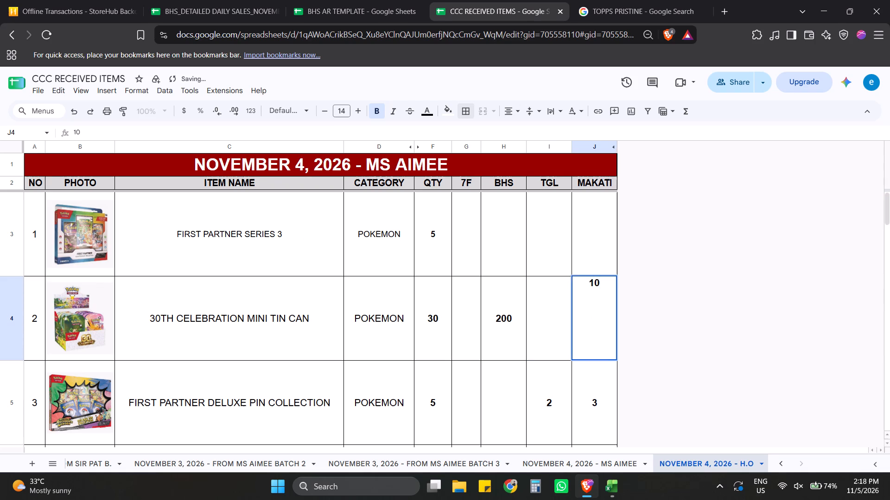
pyautogui.press('Down')
pyautogui.press('Up')
pyautogui.press('Left')
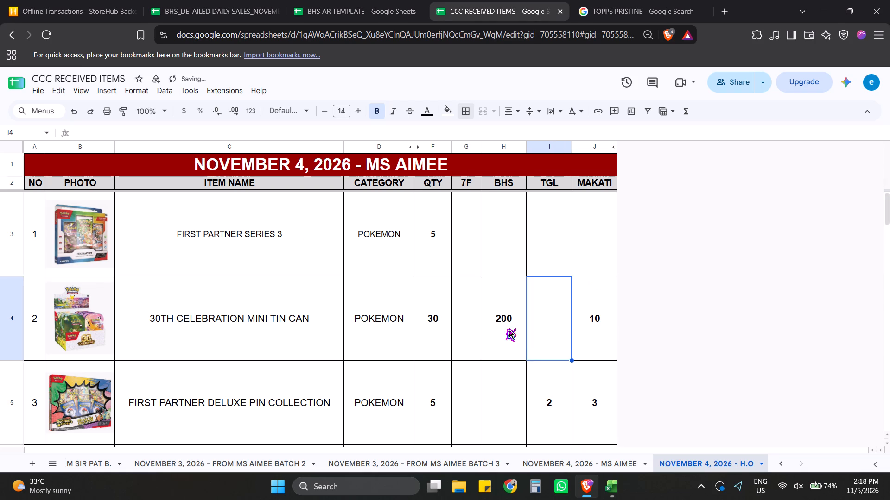
pyautogui.press('Right')
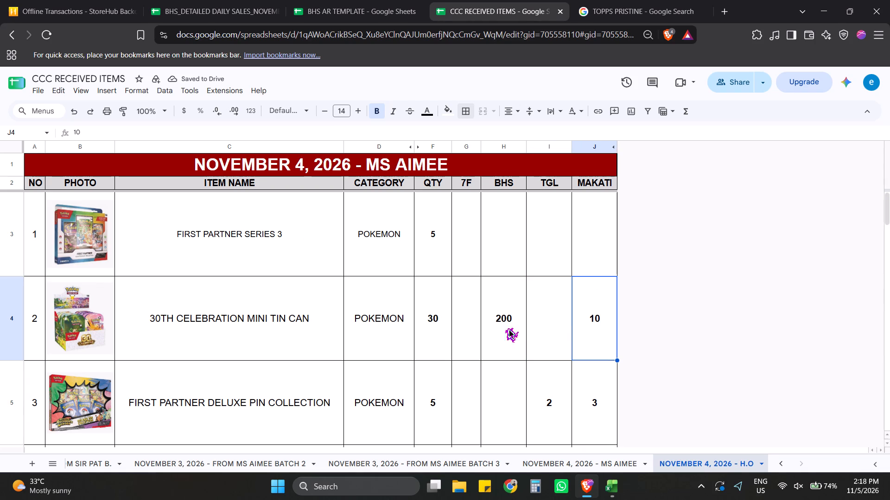
# For 30TH CELEBRATION MINI TIN CAN, clear the MAKATI allocation and set BHS to 20.
pyautogui.press('BackSpace')
pyautogui.press('Left')
pyautogui.write('20')
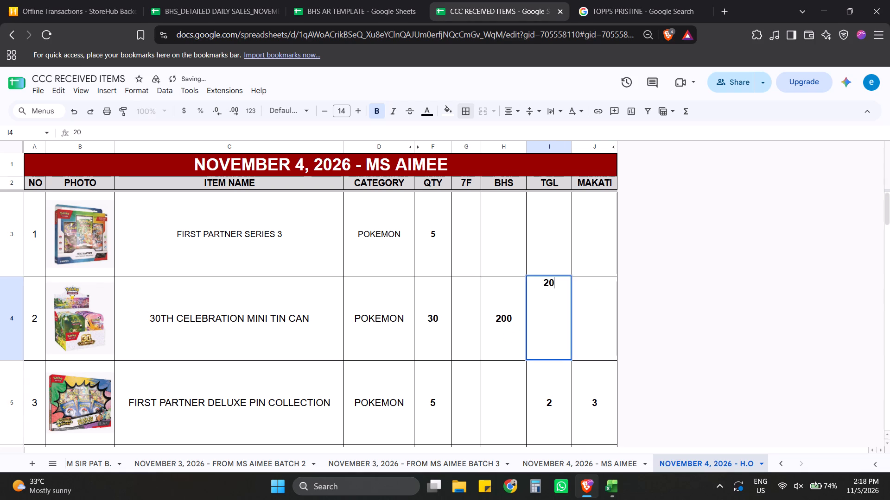
pyautogui.press('BackSpace')
pyautogui.press('BackSpace')
pyautogui.press('Left')
pyautogui.write('20')
pyautogui.press('Down')
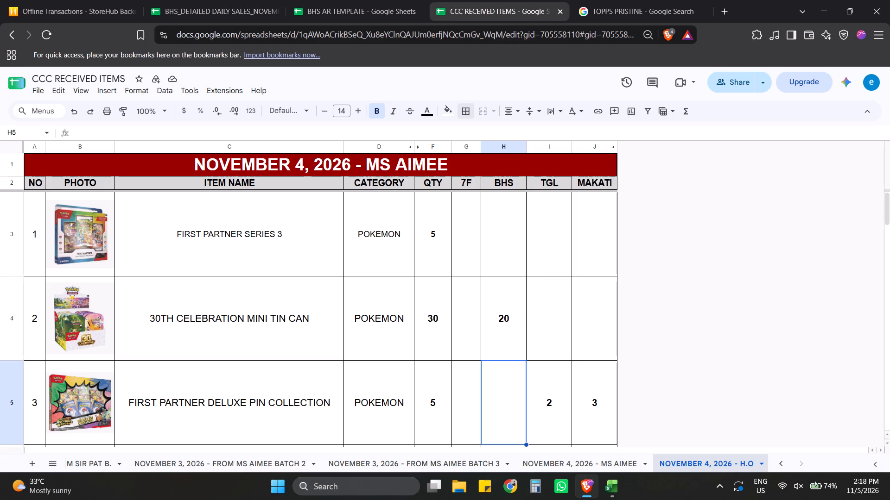
# Enter BHS allocations of 3 for 30TH CELEBRATION TIN CAN GRENINJA 4 PACK and 1 for the SYLVEON 4 PACK.
pyautogui.press('Down')
pyautogui.press('Down')
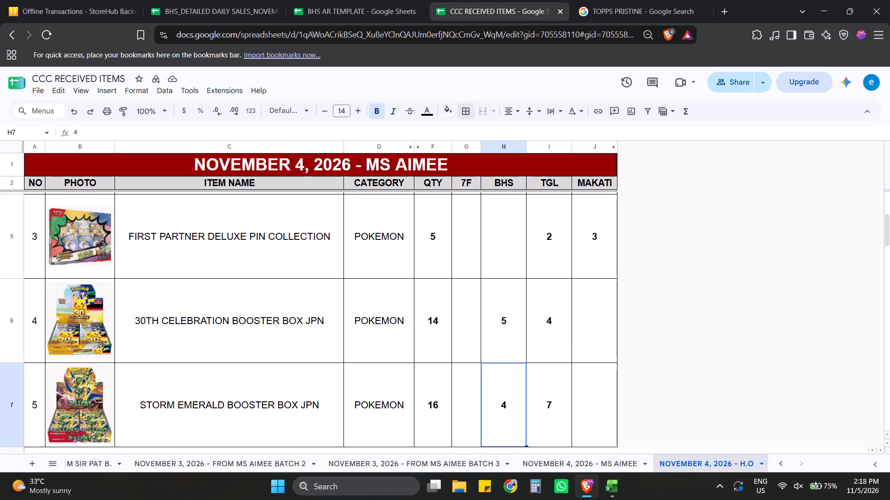
pyautogui.press('Down')
pyautogui.press('Down')
pyautogui.press('Down')
pyautogui.press('Down')
pyautogui.press('Down')
pyautogui.press('Down')
pyautogui.press('Down')
pyautogui.press('Down')
pyautogui.press('Down')
pyautogui.press('Down')
pyautogui.press('Down')
pyautogui.press('Down')
pyautogui.press('Up')
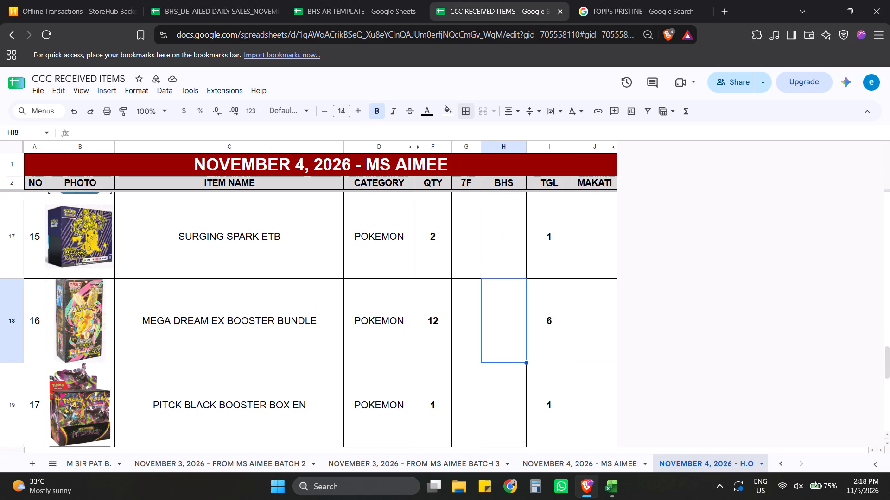
pyautogui.press('Up')
pyautogui.press('Up')
pyautogui.press('Up')
pyautogui.press('3')
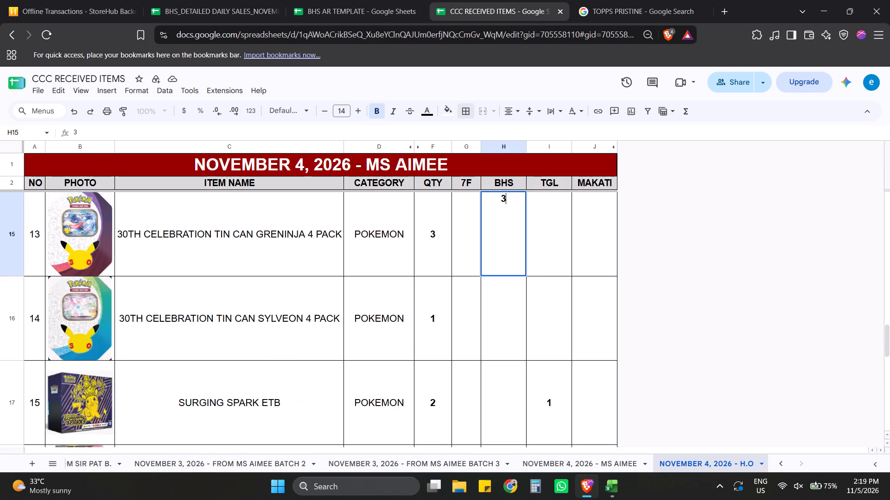
pyautogui.press('Down')
pyautogui.press('1')
pyautogui.press('Down')
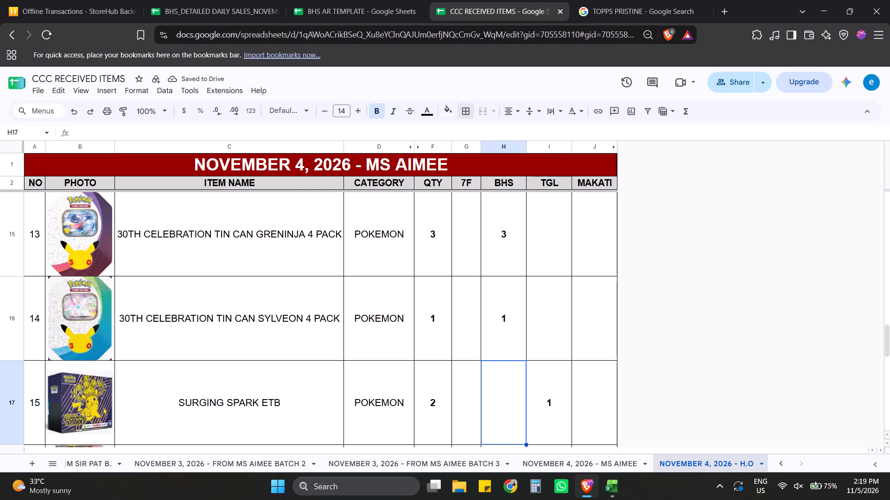
# Enter a BHS allocation of 15 for 30TH CELEBRATION BOOSTER BUNDLE.
pyautogui.press('Up')
pyautogui.press('Up')
pyautogui.press('Up')
pyautogui.press('Up')
pyautogui.press('Up')
pyautogui.press('Up')
pyautogui.press('Up')
pyautogui.press('Up')
pyautogui.press('Down')
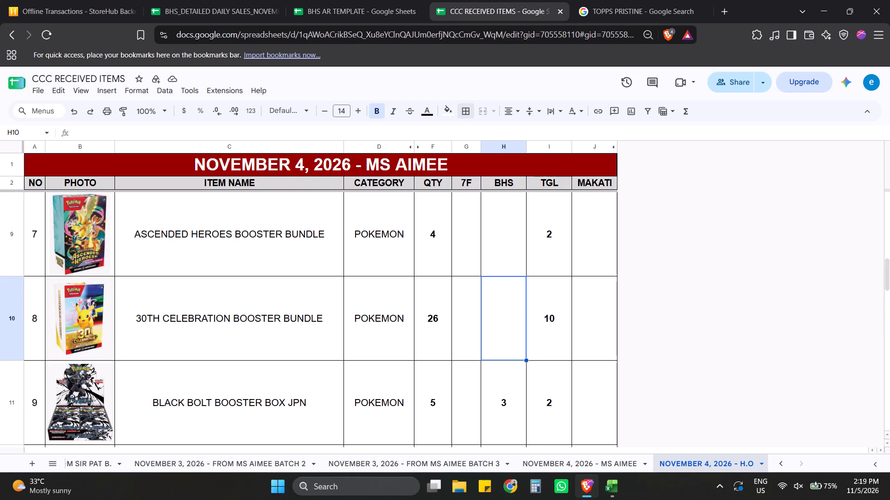
pyautogui.write('15')
pyautogui.press('Down')
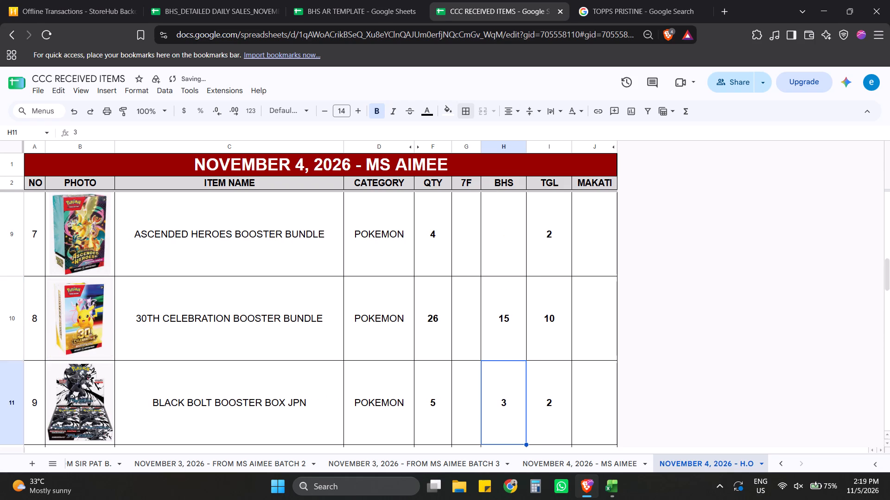
# Review the BHS allocations from 30TH CELEBRATION BOOSTER BUNDLE back up to the first items of the sheet.
pyautogui.press('Up')
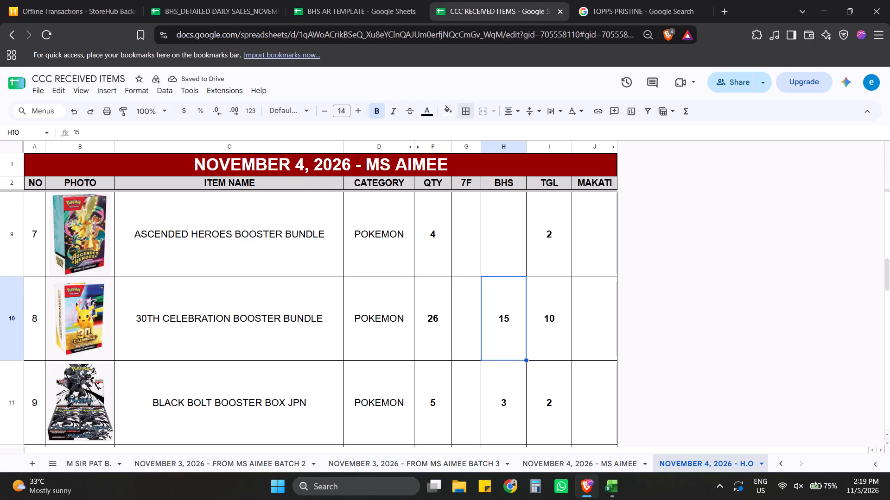
pyautogui.press('Up')
pyautogui.press('Up')
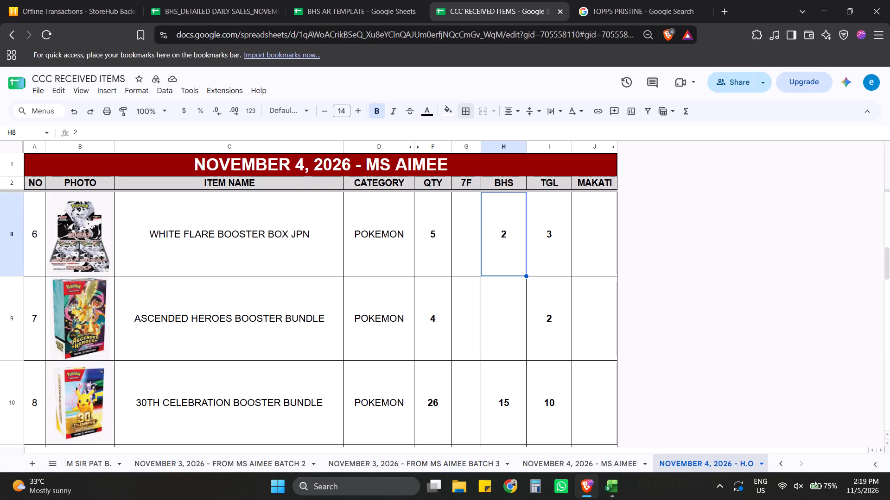
pyautogui.press('Up')
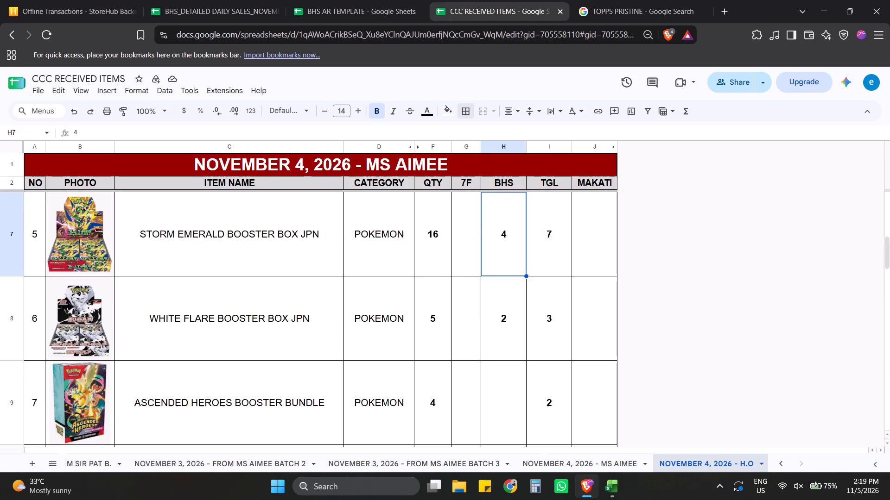
pyautogui.press('Up')
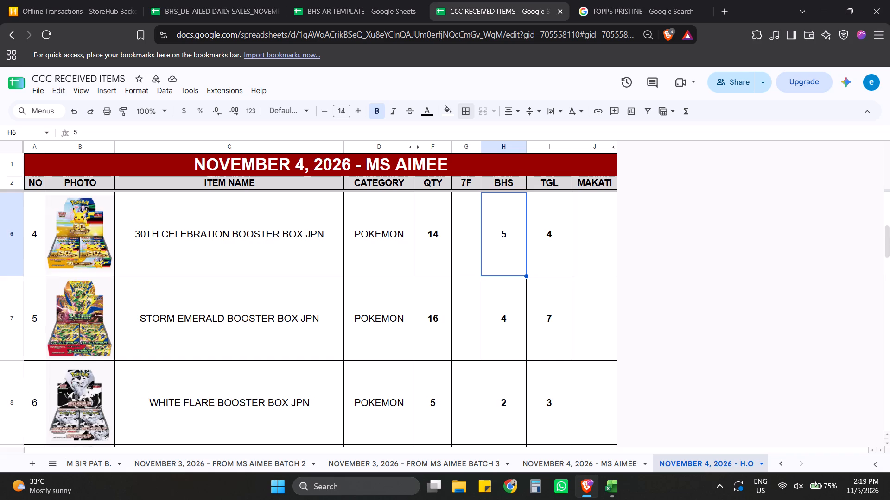
pyautogui.press('Up')
pyautogui.press('Up')
pyautogui.press('Up')
pyautogui.press('Up')
pyautogui.press('Down')
pyautogui.press('Down')
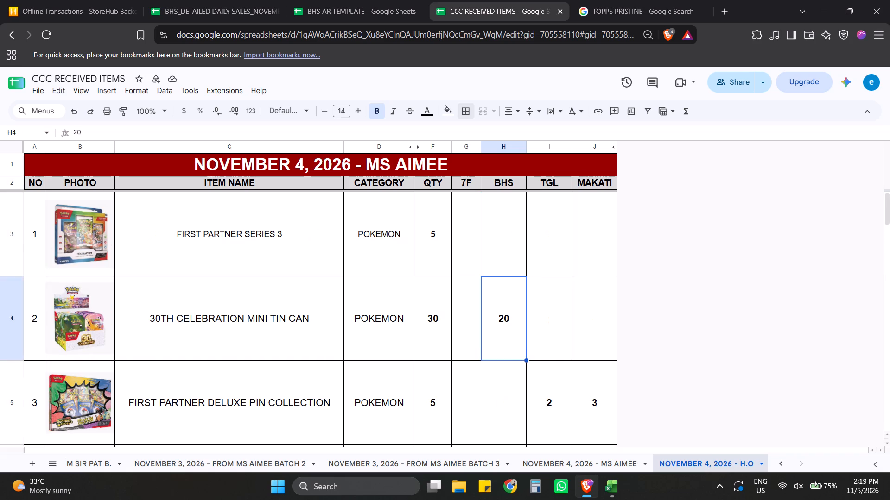
# Enter a BHS allocation of 2 for MEGA DREAM EX BOOSTER BUNDLE.
pyautogui.press('Down')
pyautogui.press('Down')
pyautogui.press('Down')
pyautogui.press('Down')
pyautogui.press('Down')
pyautogui.press('Down')
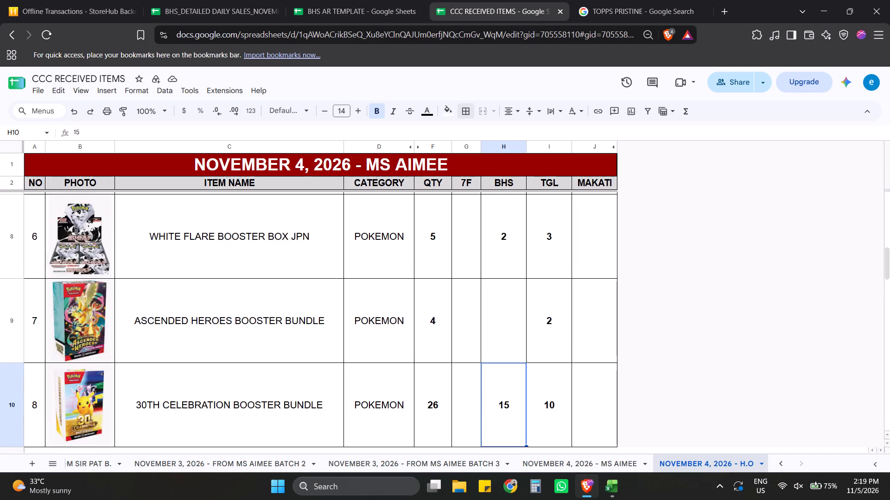
pyautogui.press('Down')
pyautogui.press('Down')
pyautogui.press('Down')
pyautogui.press('Down')
pyautogui.press('Down')
pyautogui.press('Down')
pyautogui.press('Down')
pyautogui.press('Down')
pyautogui.press('Down')
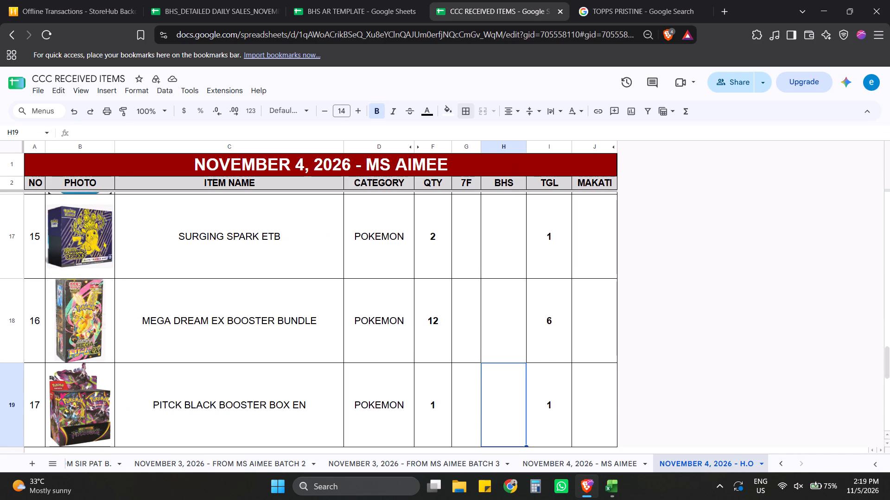
pyautogui.press('Up')
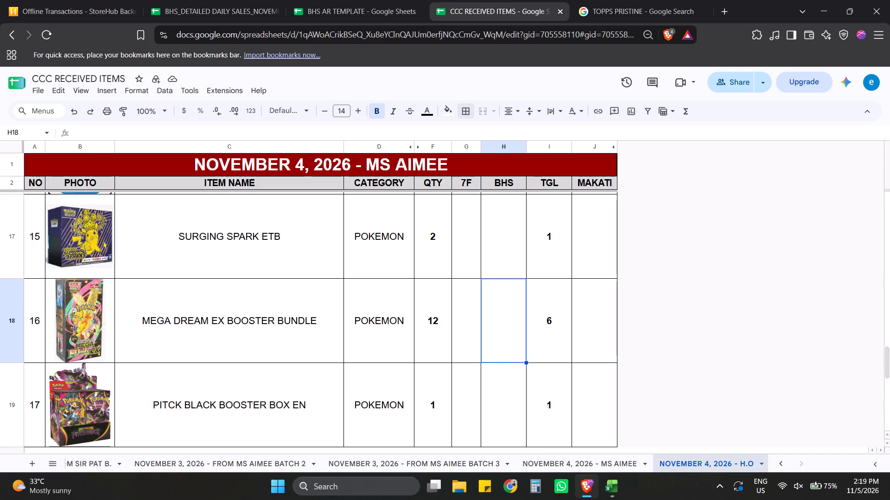
pyautogui.press('2')
pyautogui.press('Down')
# Enter a BHS allocation of 3 for OP16 THE TIME OF BATTLE JP.
pyautogui.press('Down')
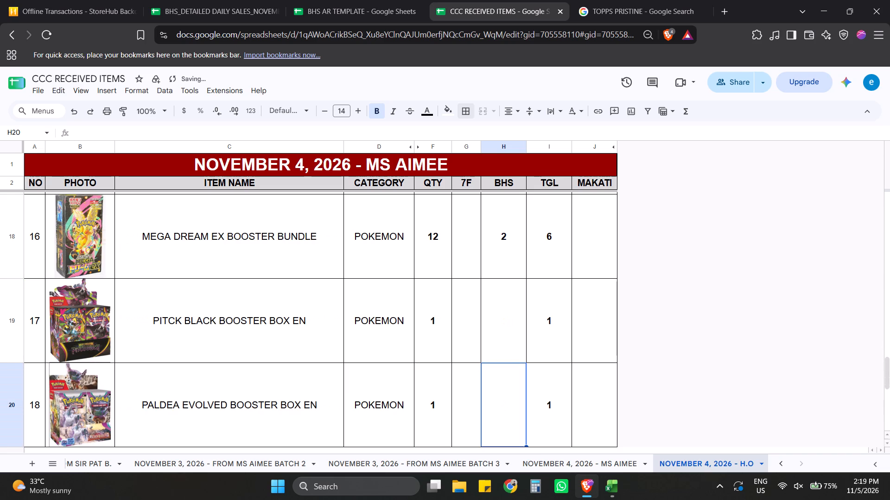
pyautogui.press('Down')
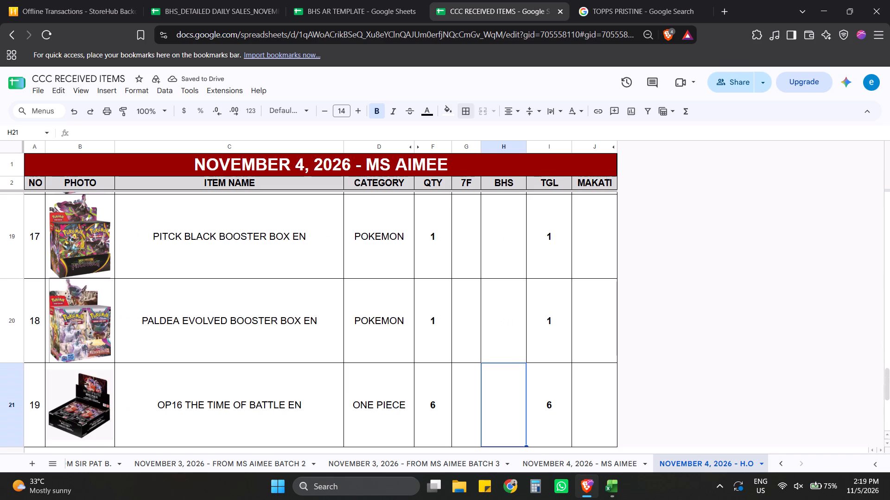
pyautogui.press('Down')
pyautogui.press('Down')
pyautogui.press('Down')
pyautogui.press('Up')
pyautogui.press('Up')
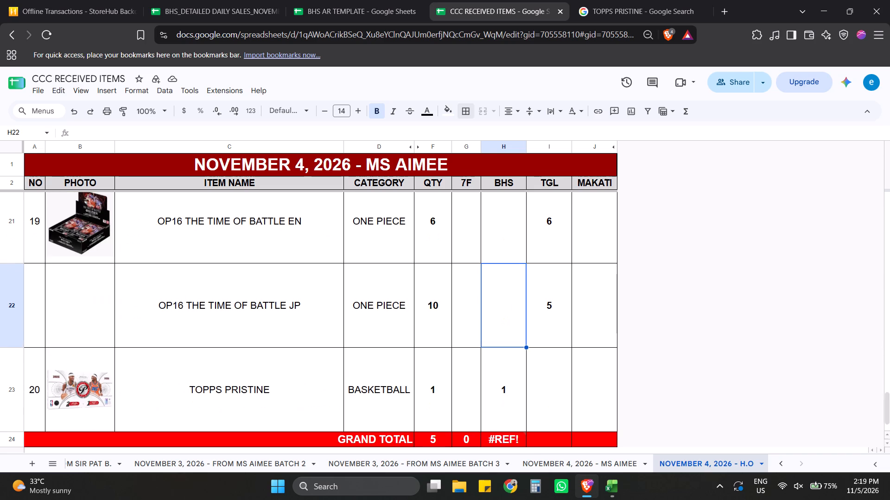
pyautogui.press('3')
pyautogui.press('Up')
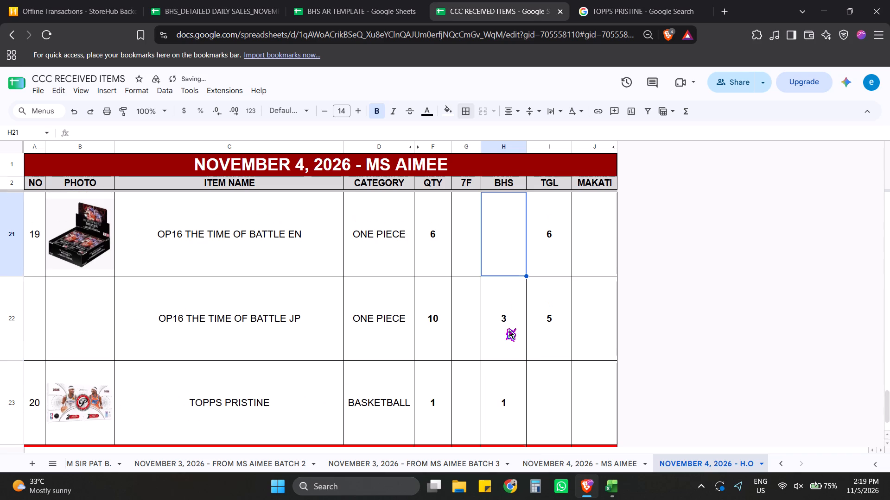
# Search Google Images for OP16 THE TIME OF BATTLE JPN, reusing the English version's item name from the sheet.
pyautogui.click(667, 0)
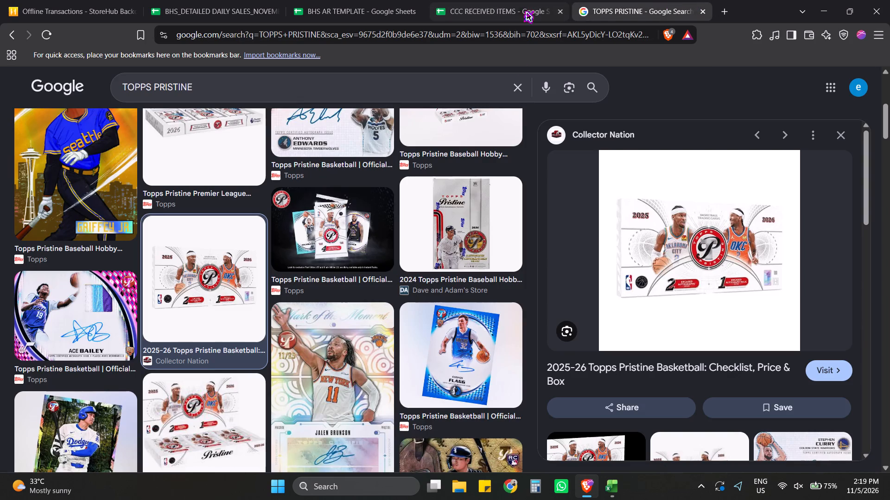
pyautogui.click(488, 0)
pyautogui.click(249, 237)
pyautogui.hotkey('ctrl', 'c')
pyautogui.click(626, 0)
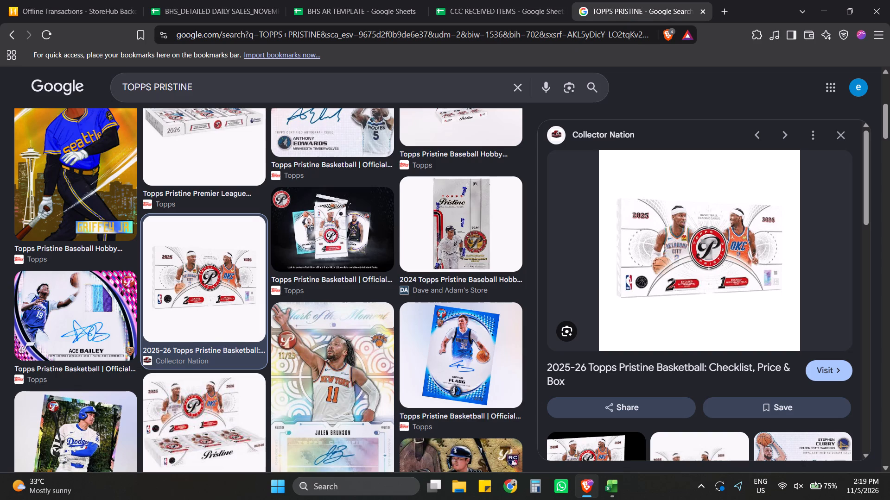
pyautogui.click(366, 84)
pyautogui.hotkey('ctrl', 'a')
pyautogui.hotkey('ctrl', 'v')
pyautogui.press('BackSpace')
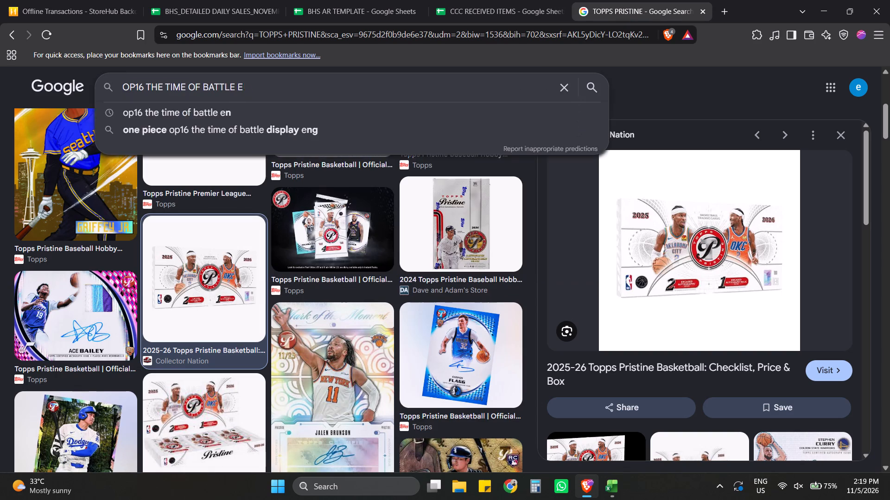
pyautogui.press('BackSpace')
pyautogui.write('JPN')
pyautogui.press('Return')
pyautogui.click(474, 0)
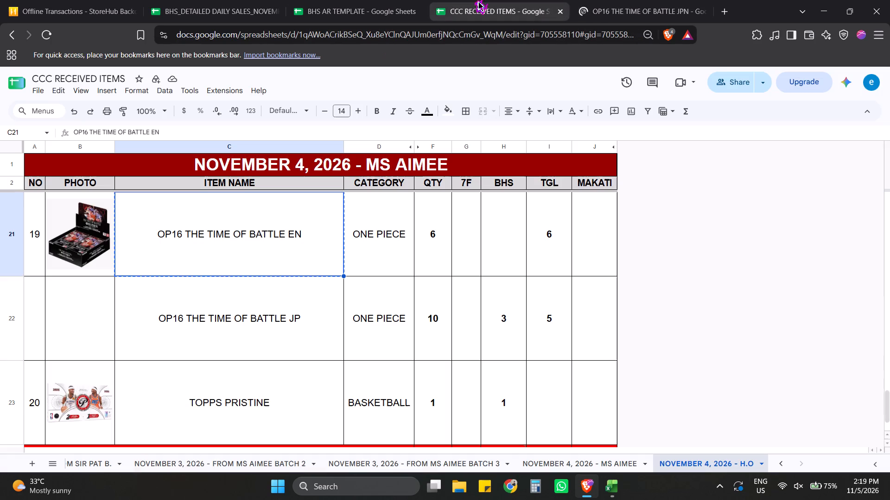
pyautogui.click(637, 0)
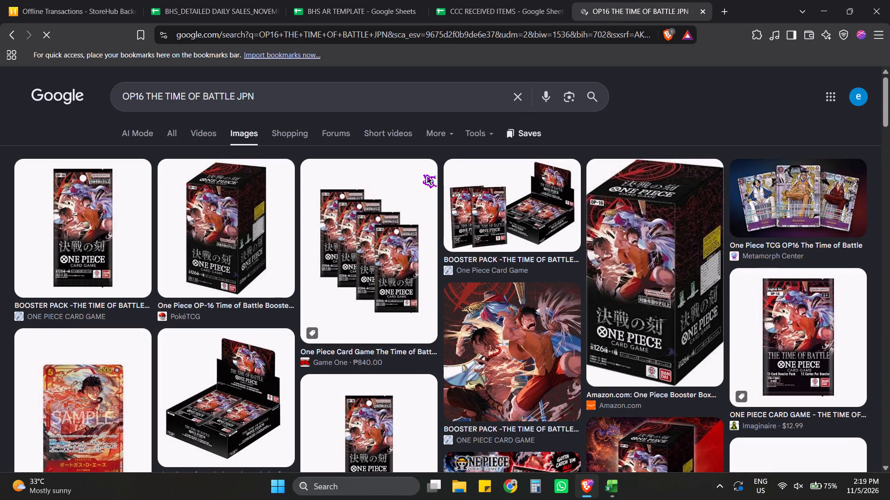
# Snip the PokéTCG image of the OP-16 booster box and place it inside the PHOTO cell of OP16 THE TIME OF BATTLE JP.
pyautogui.press('shift+super+s')
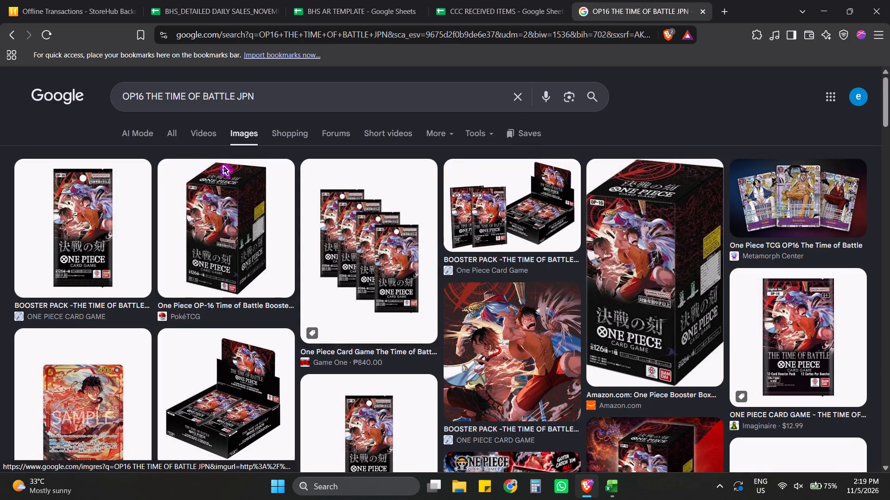
pyautogui.moveTo(181, 159); pyautogui.dragTo(263, 262)
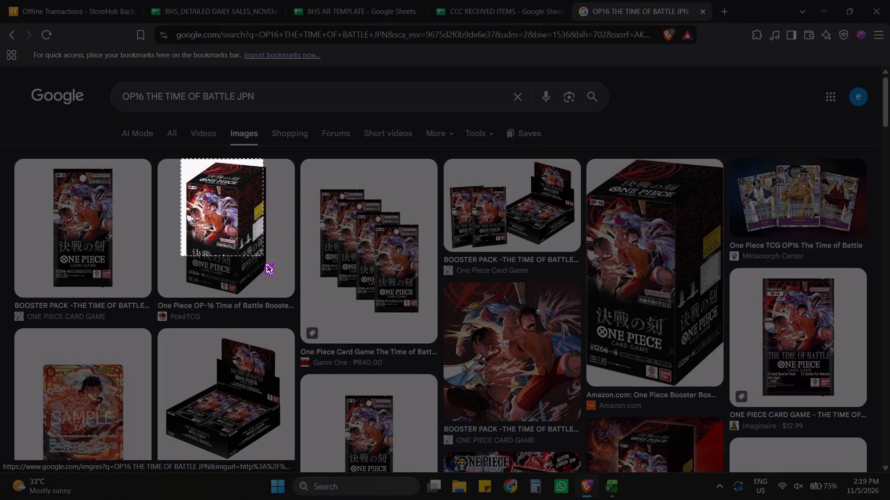
pyautogui.moveTo(263, 262); pyautogui.dragTo(274, 297)
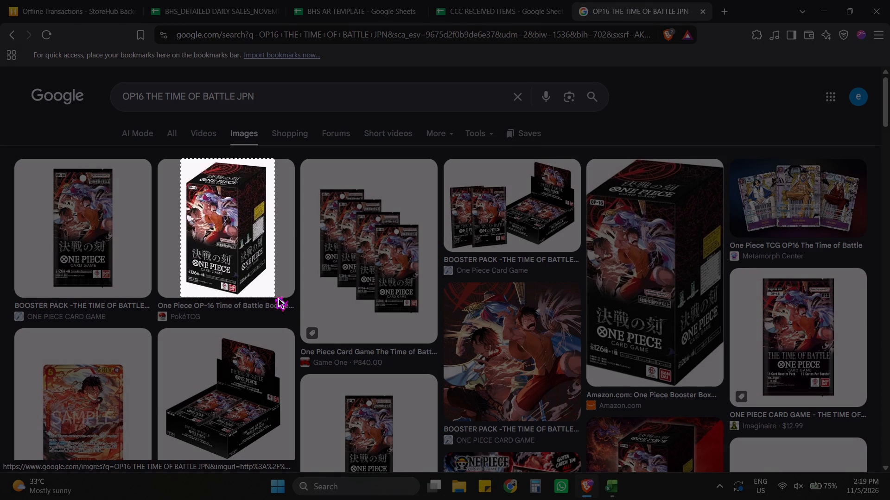
pyautogui.moveTo(274, 297); pyautogui.dragTo(272, 296)
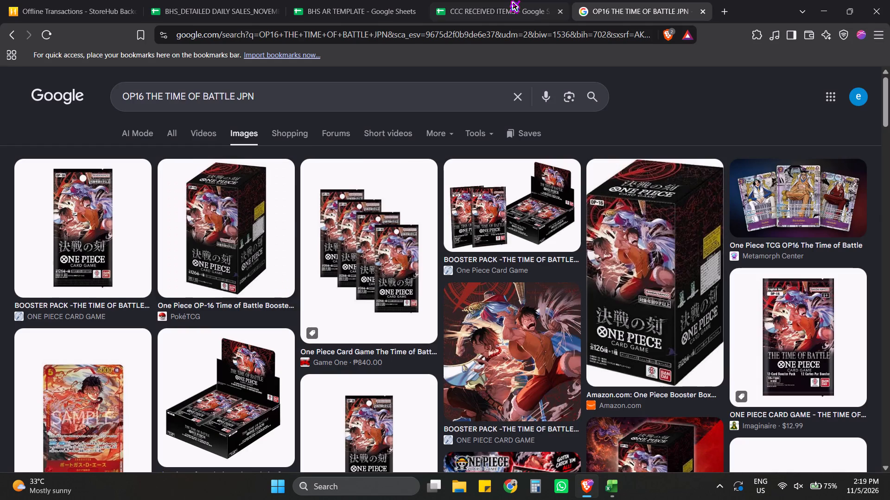
pyautogui.click(507, 0)
pyautogui.click(92, 323)
pyautogui.hotkey('ctrl', 'v')
pyautogui.click(139, 287)
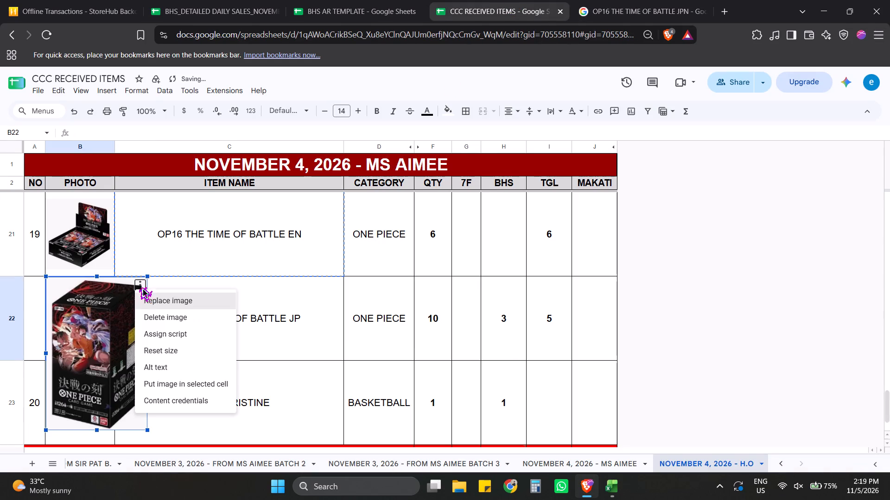
pyautogui.click(178, 384)
# Rename the item OP16 THE TIME OF BATTLE JP as OP16 THE TIME OF BATTLE JPN.
pyautogui.click(305, 327)
pyautogui.click(300, 321)
pyautogui.doubleClick(305, 319)
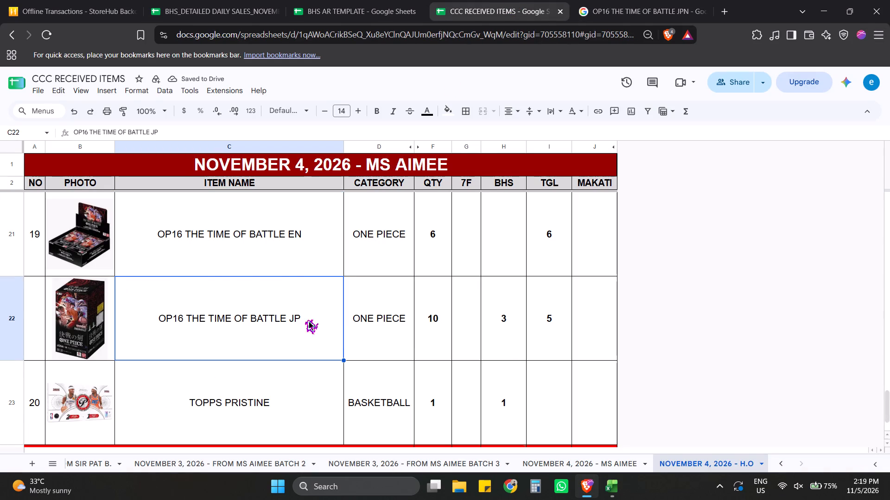
pyautogui.press('n')
pyautogui.click(487, 358)
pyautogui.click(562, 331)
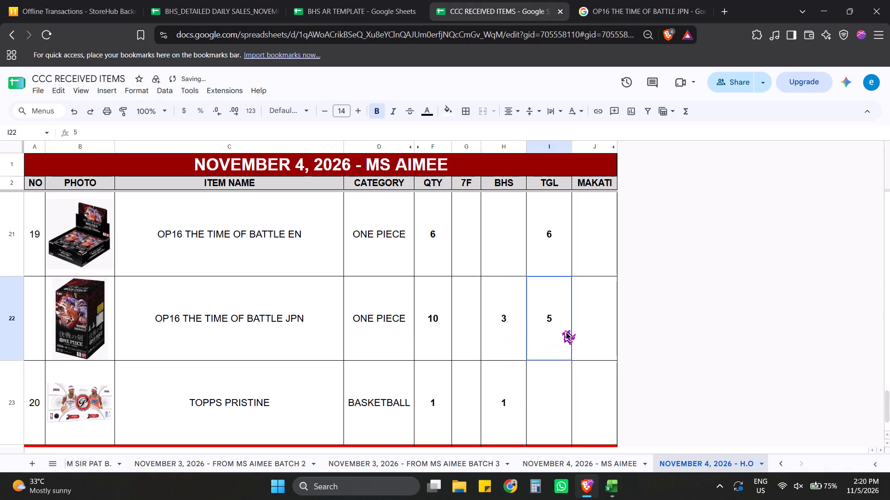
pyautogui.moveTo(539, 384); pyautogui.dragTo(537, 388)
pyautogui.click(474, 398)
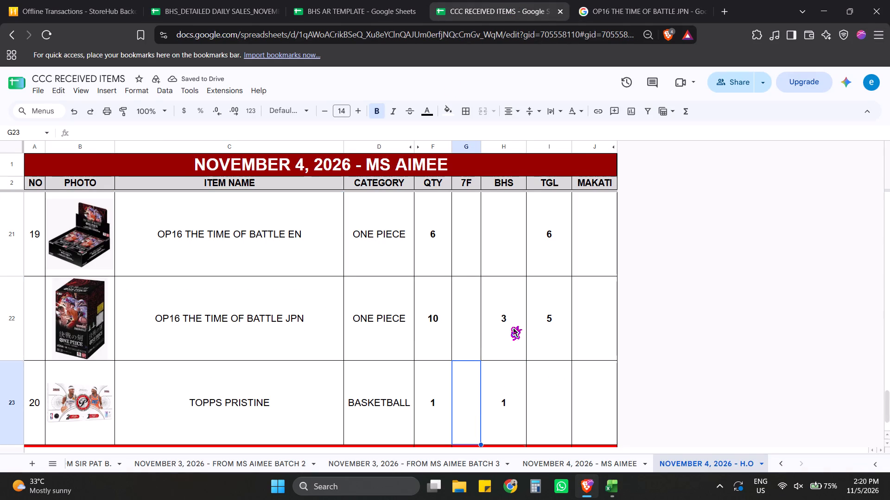